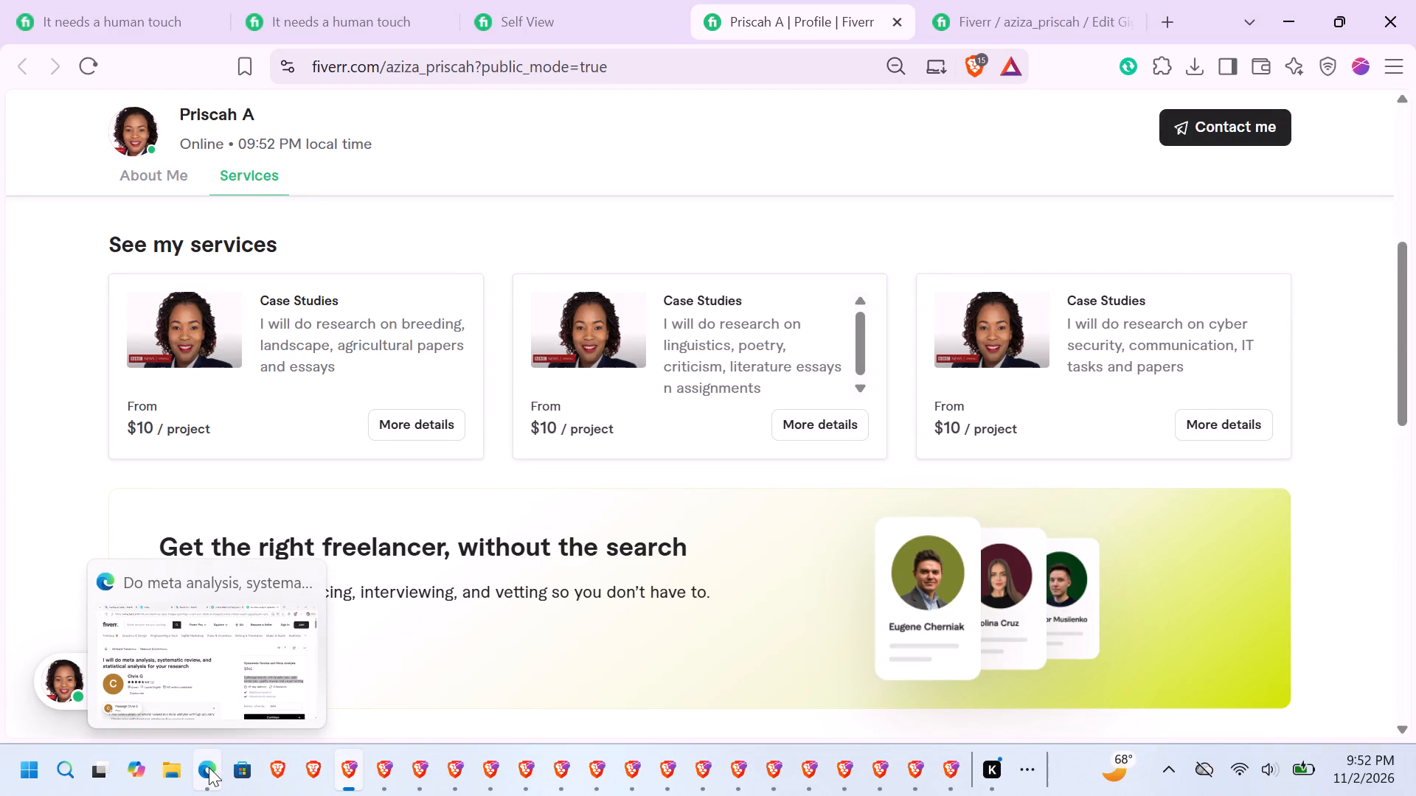
Switch from the Fiverr profile in Brave to the Google Chrome browser.
click(1035, 755)
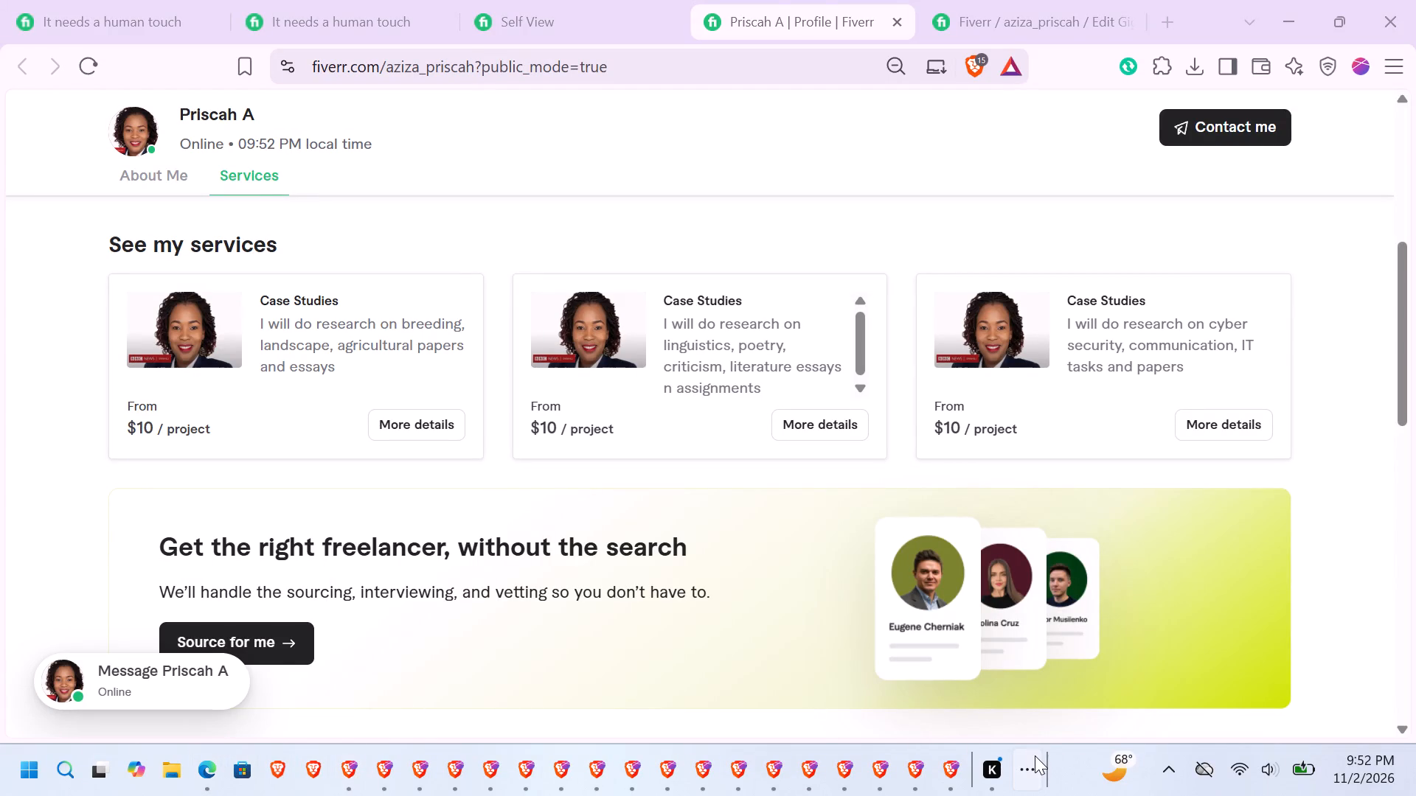
click(1381, 699)
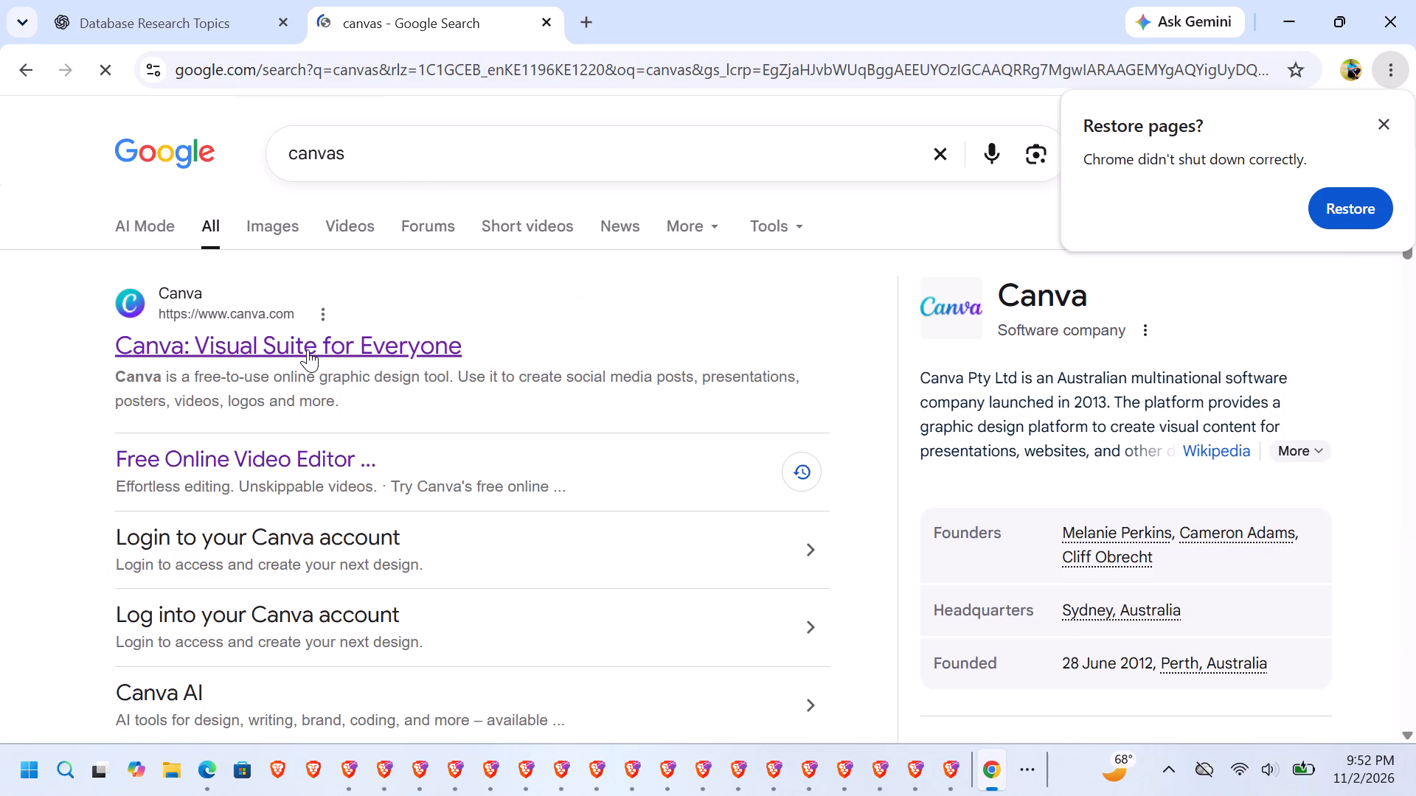
click(308, 349)
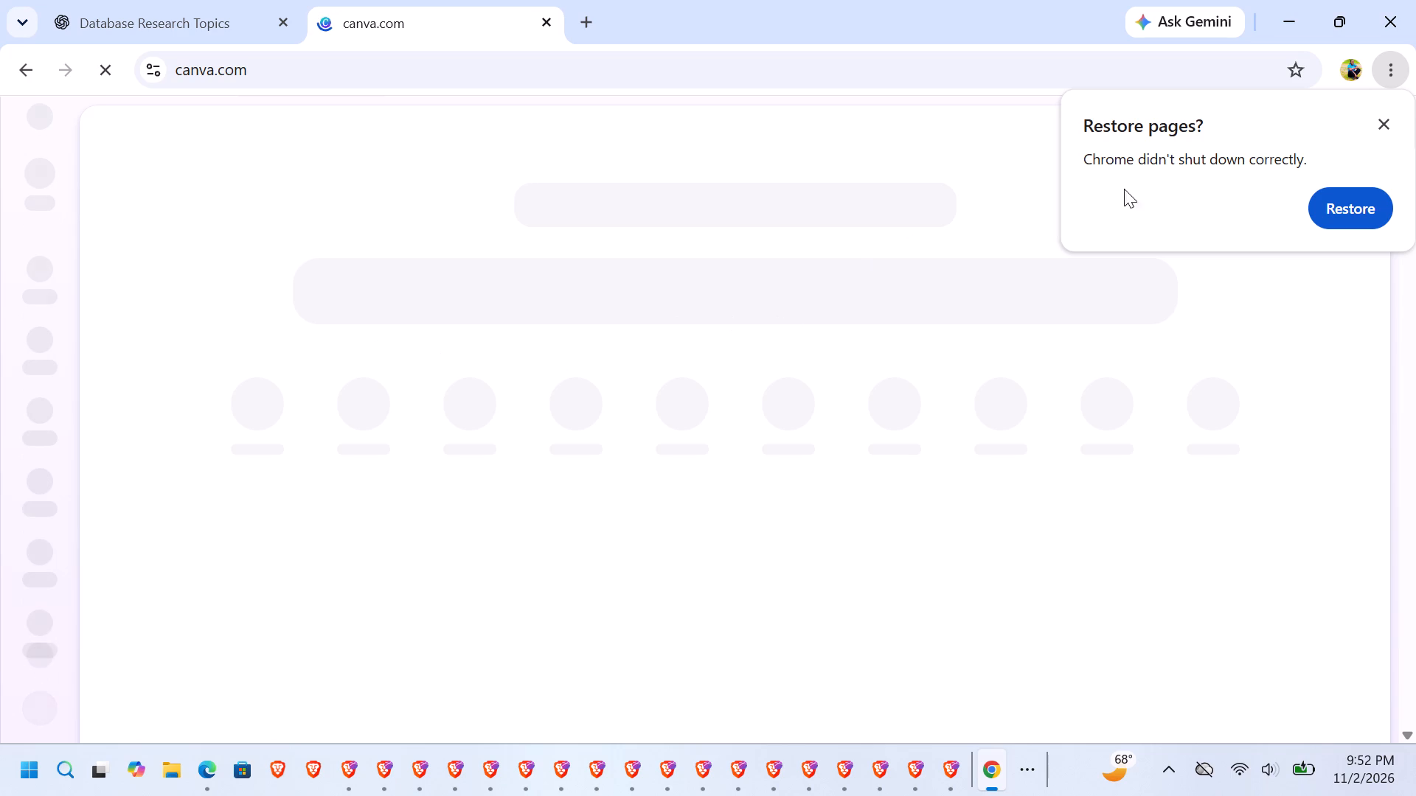
click(1379, 128)
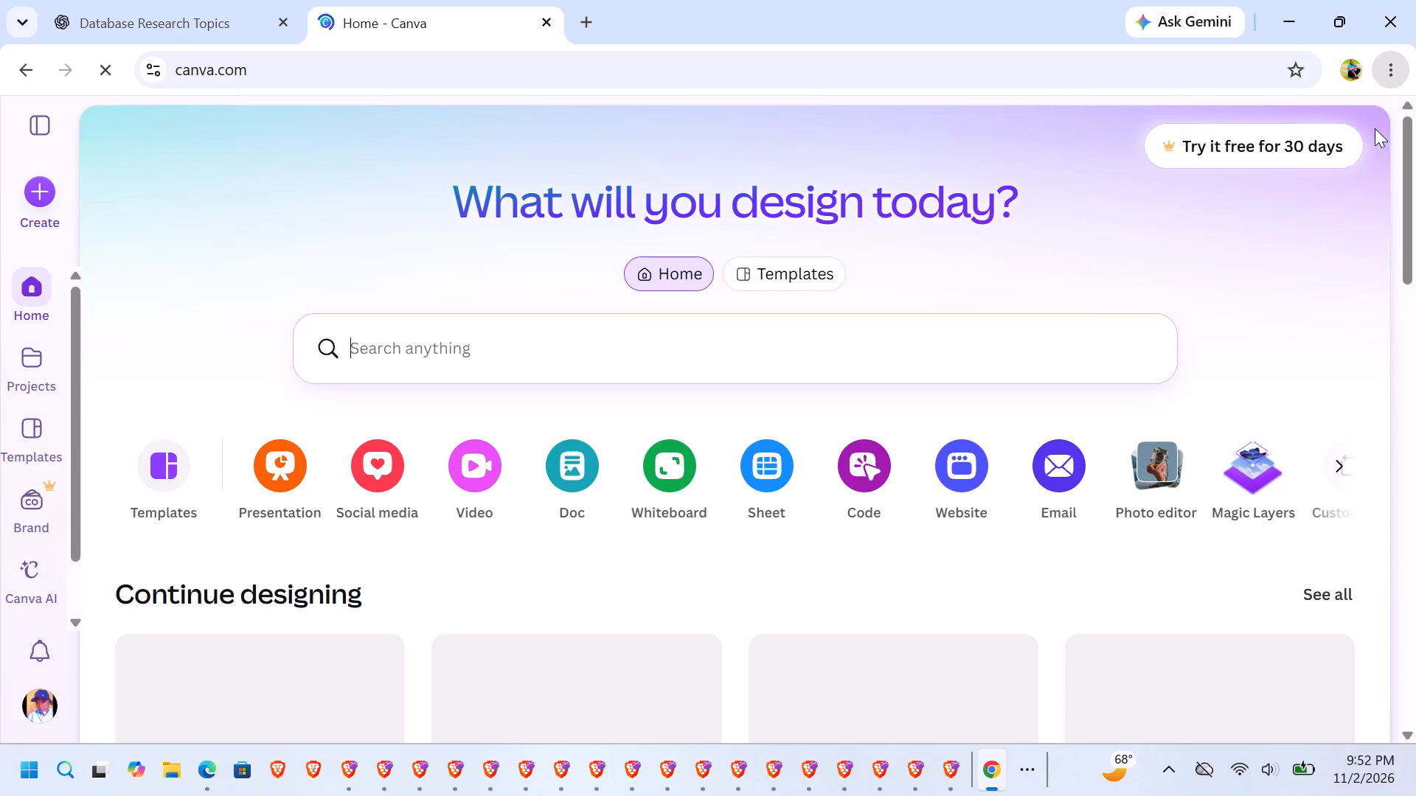
Browse Canva's Business templates and open the Orange Black Modern Business Card for customising.
click(780, 269)
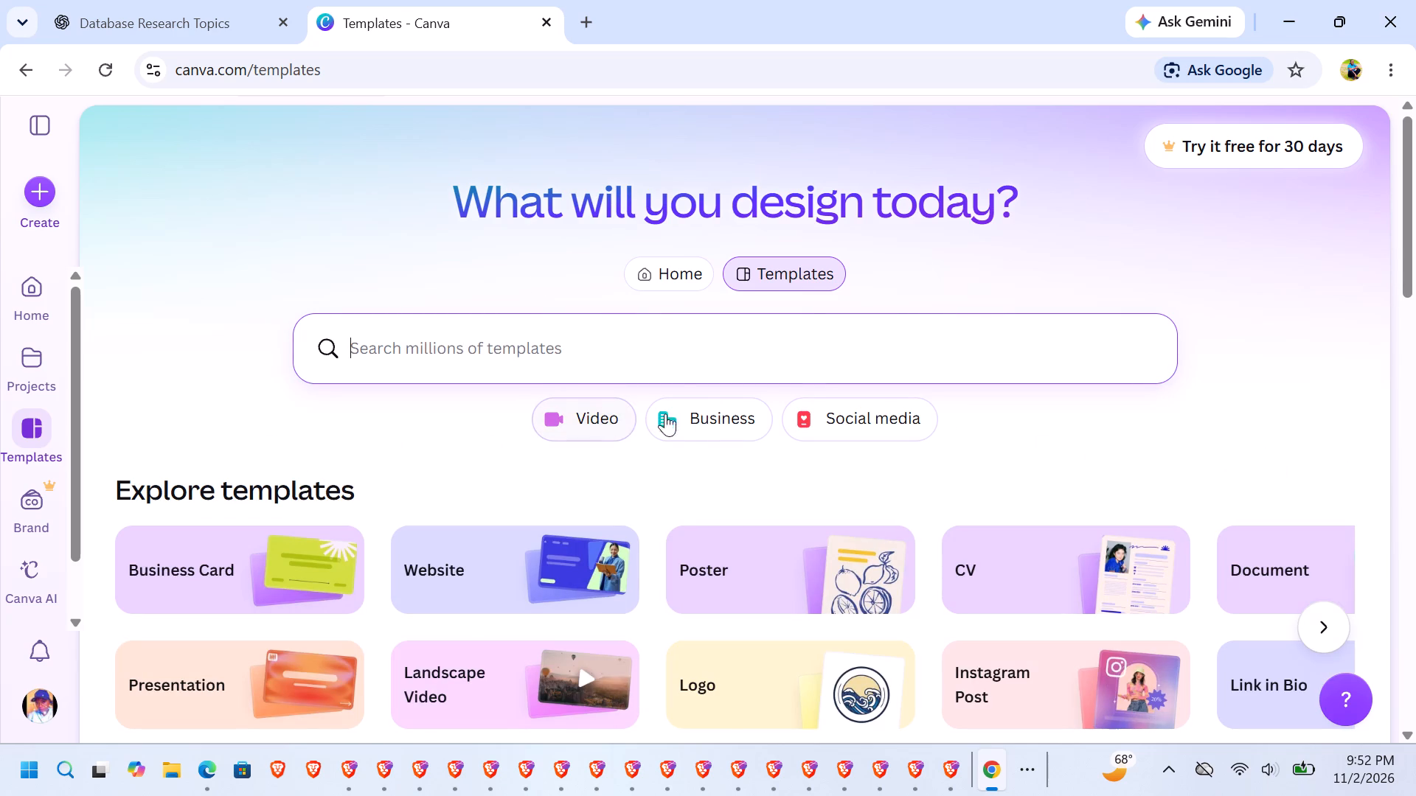
click(698, 416)
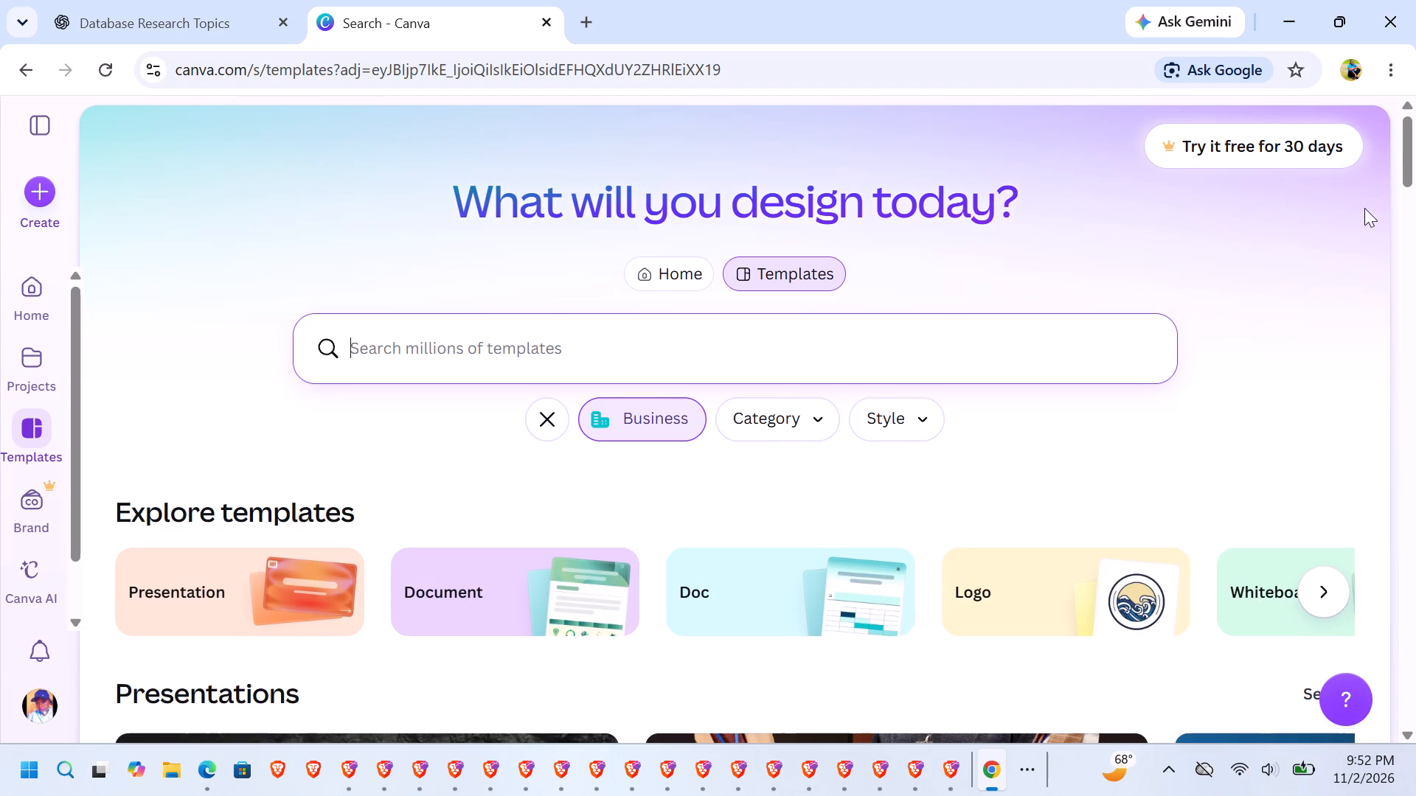
drag(1404, 159, 1412, 270)
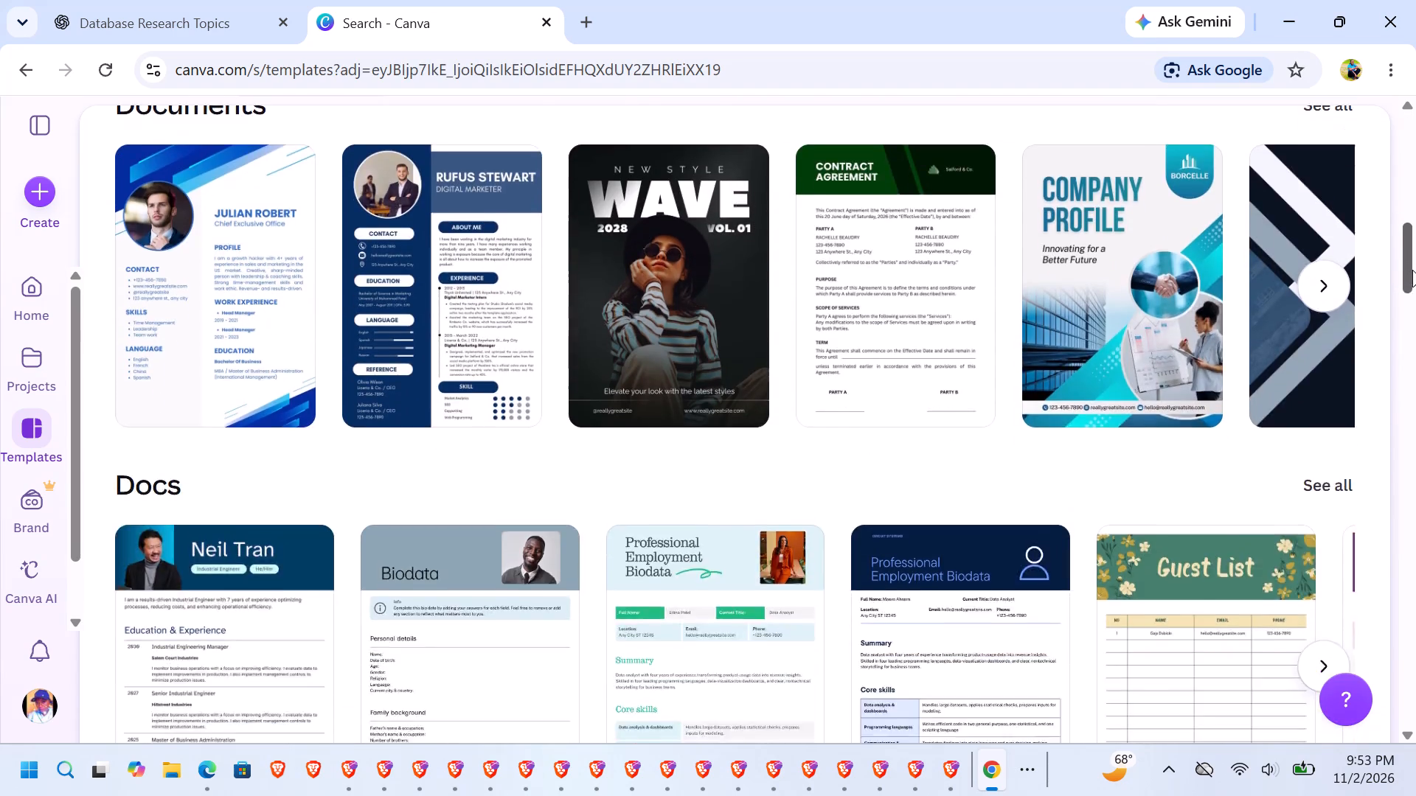
drag(1412, 270, 1409, 346)
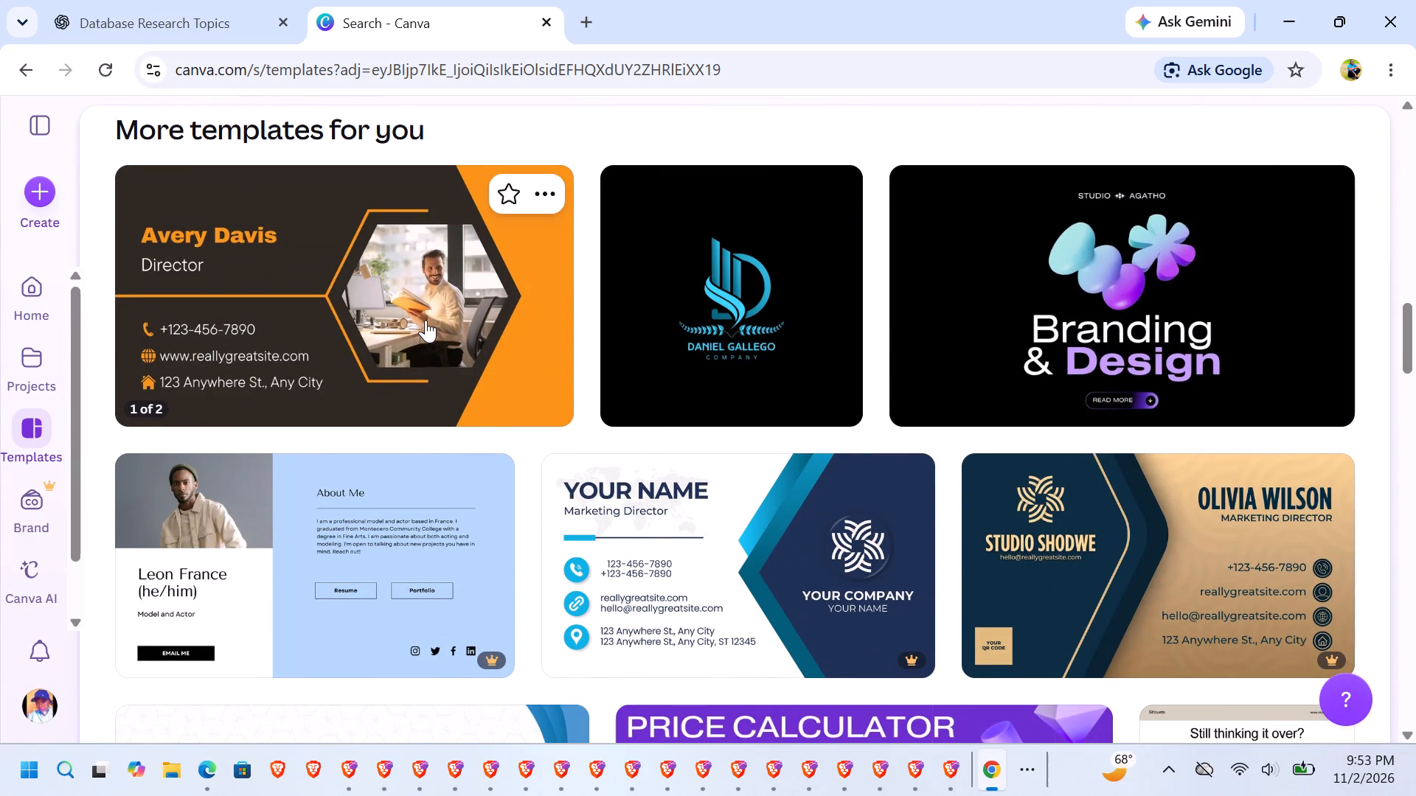
click(426, 320)
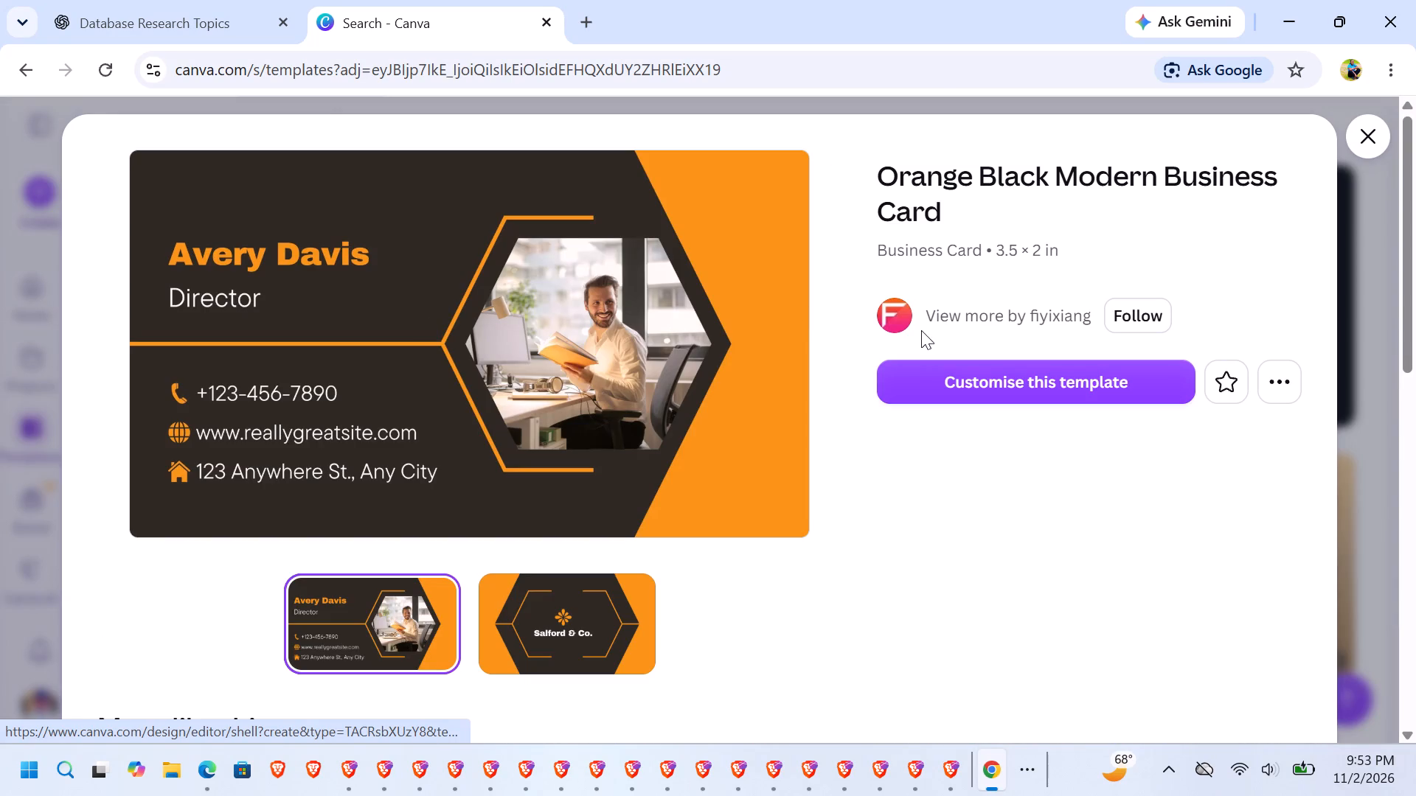
click(1010, 374)
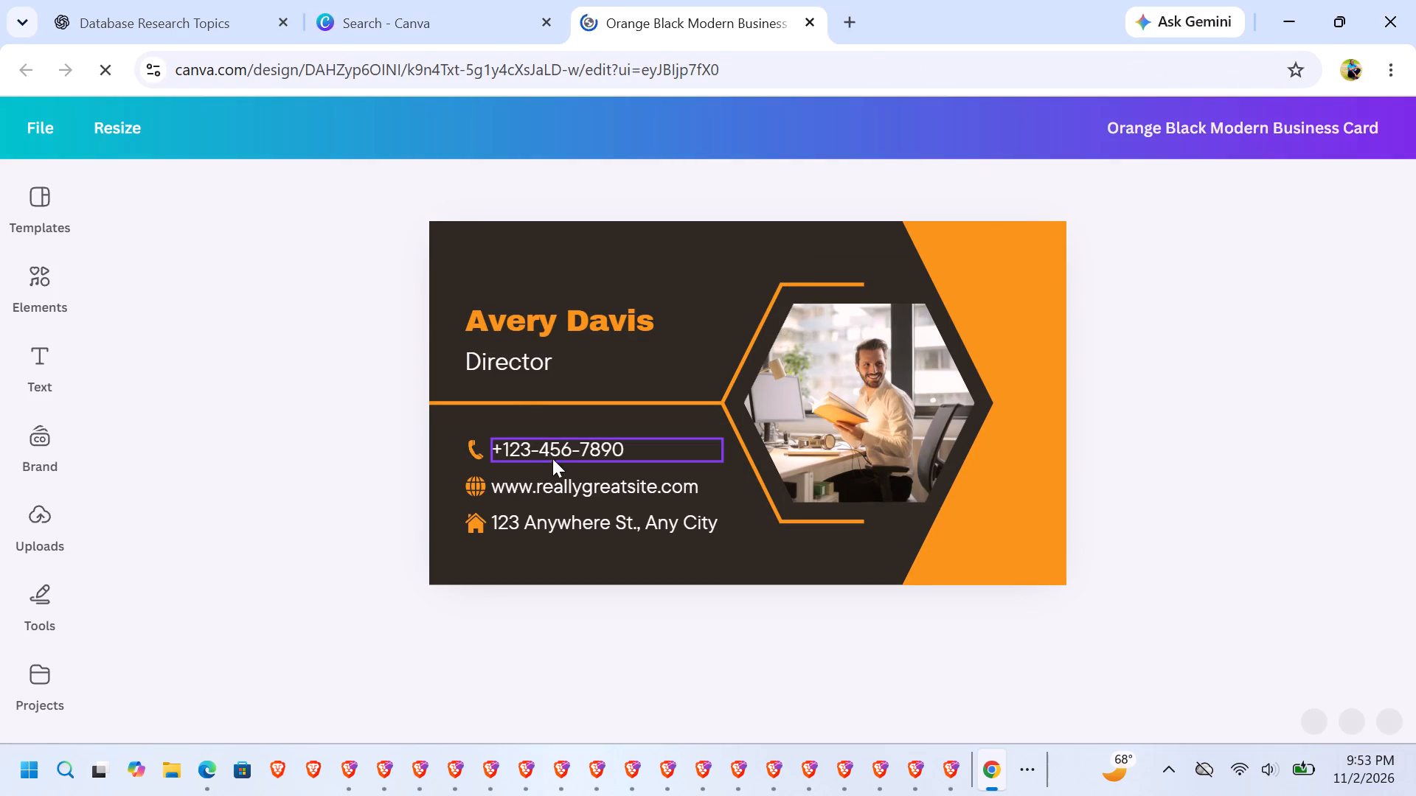
Delete the phone number with its icon, the Director title and the placeholder name from the card's first page.
click(583, 450)
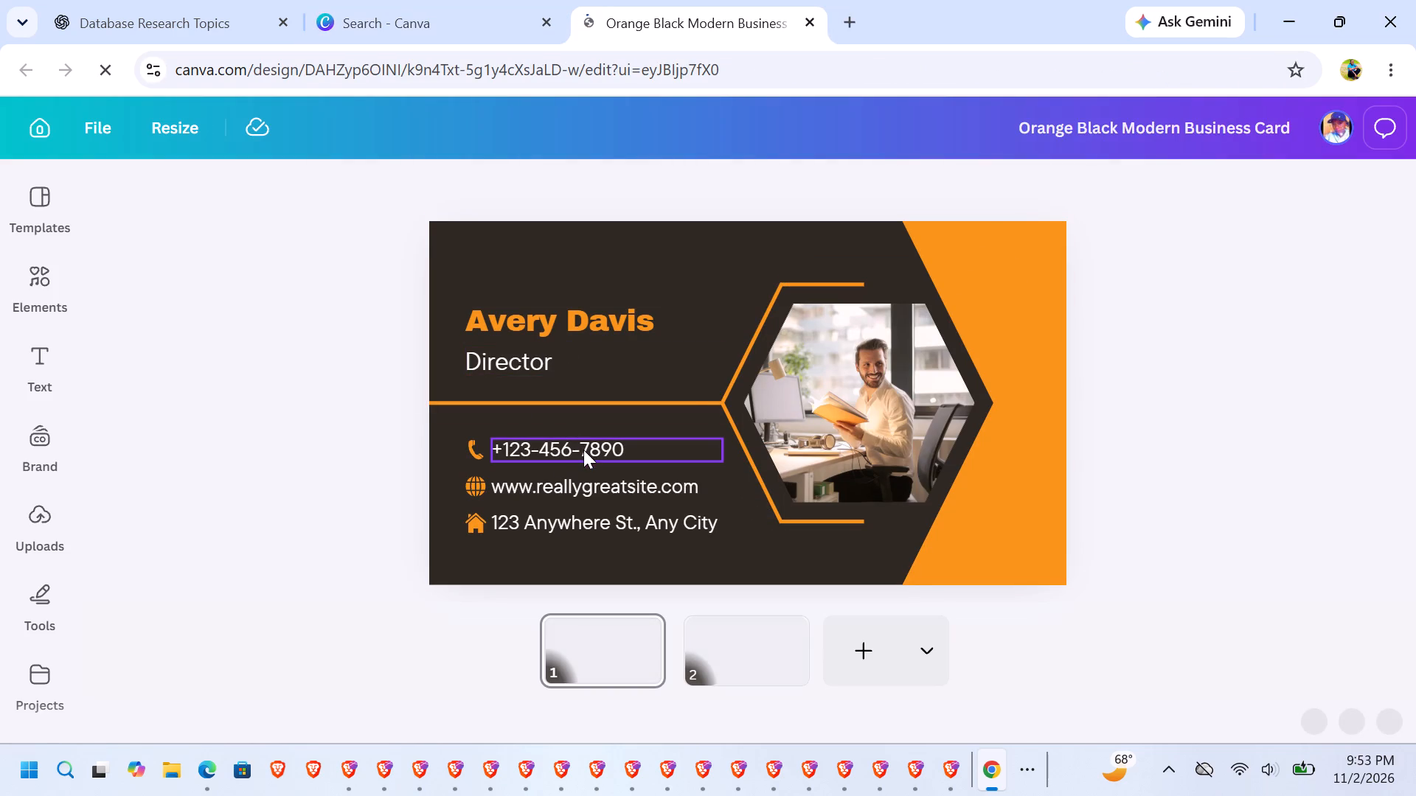
click(641, 387)
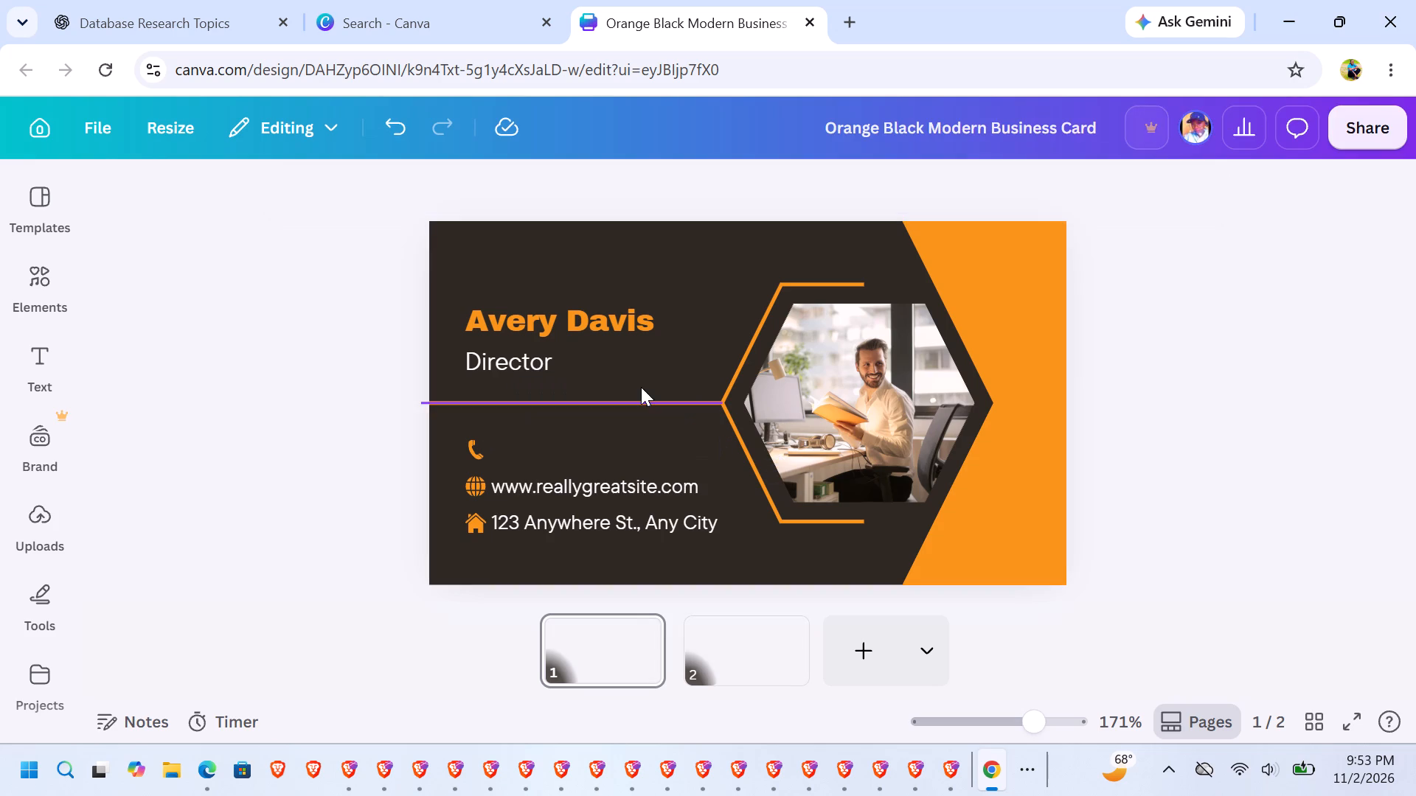
click(481, 446)
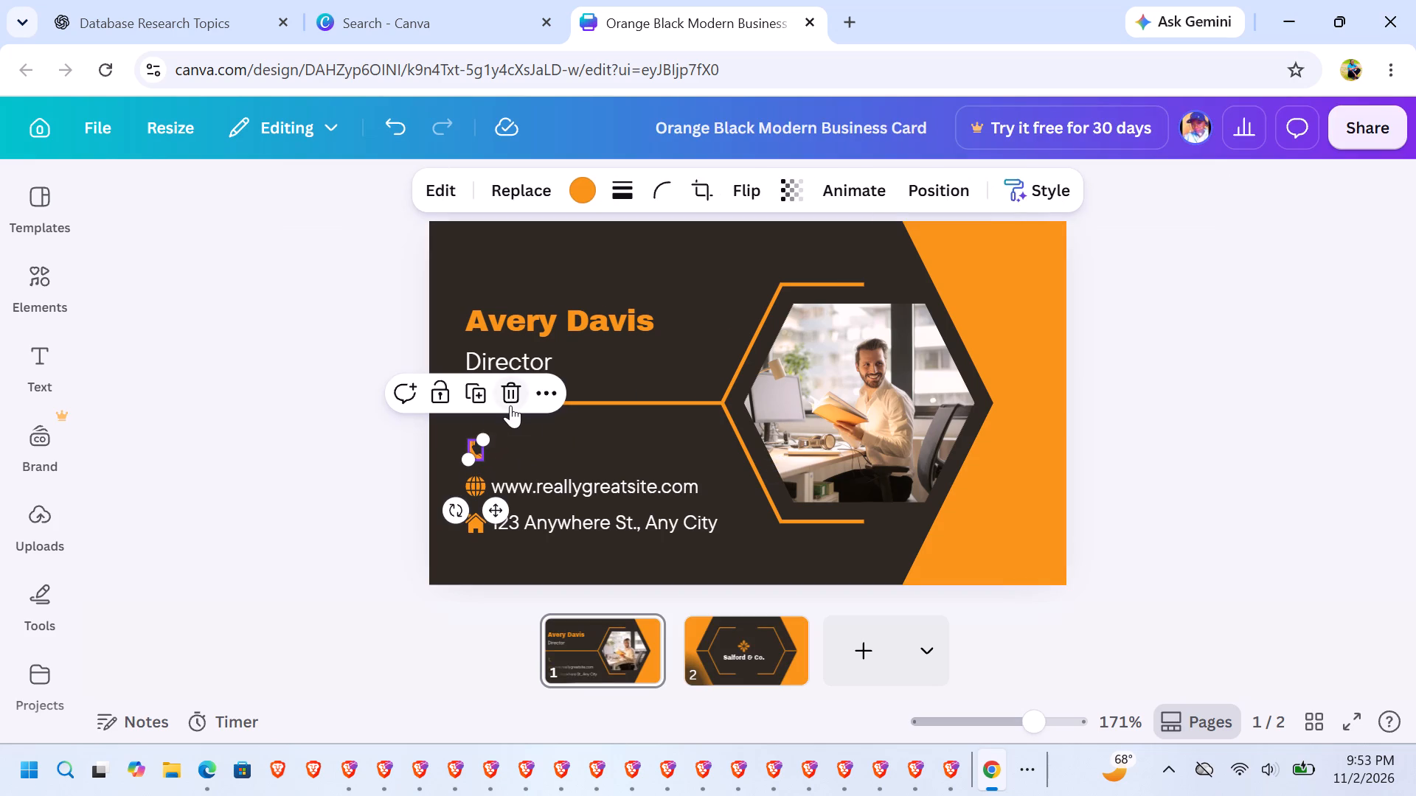
click(510, 405)
click(513, 360)
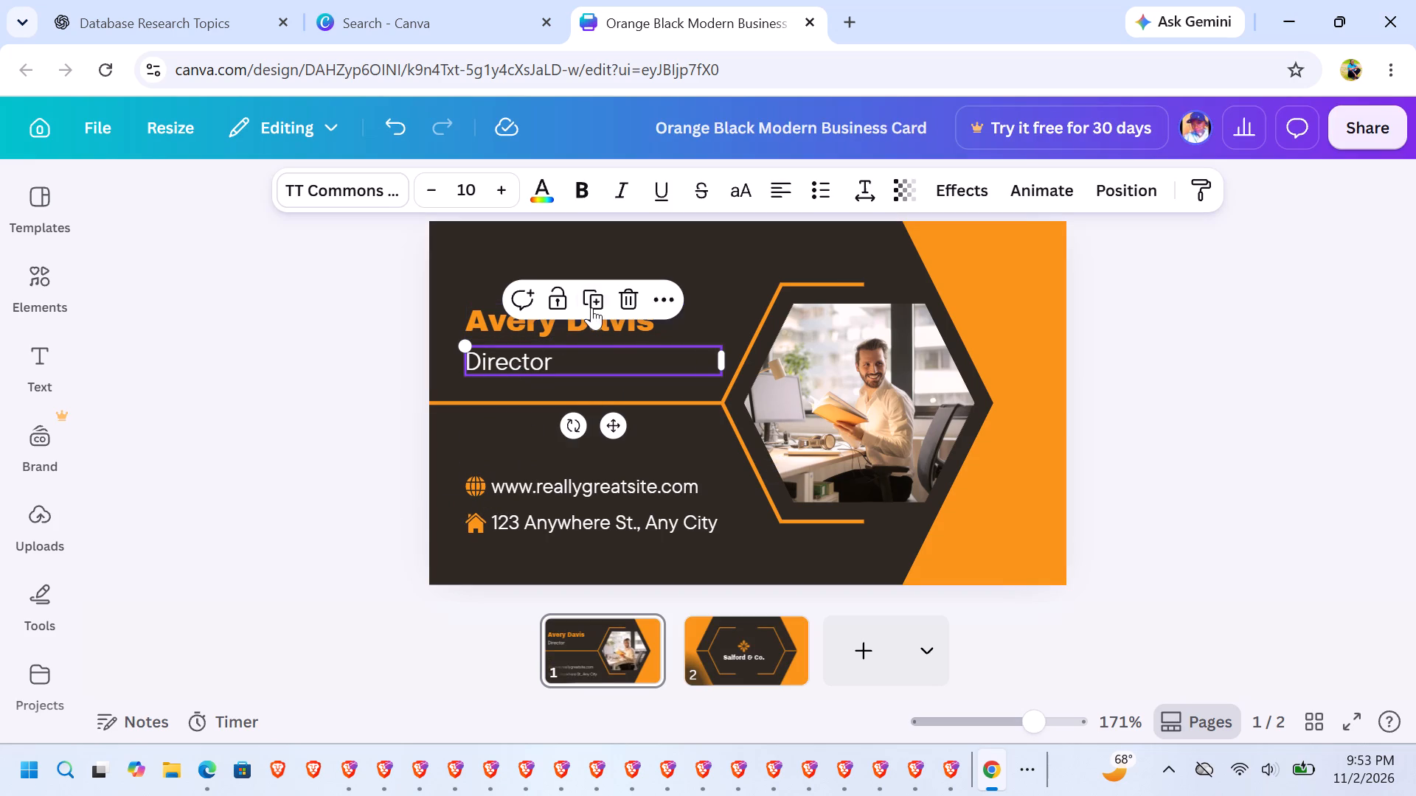
click(622, 294)
click(594, 313)
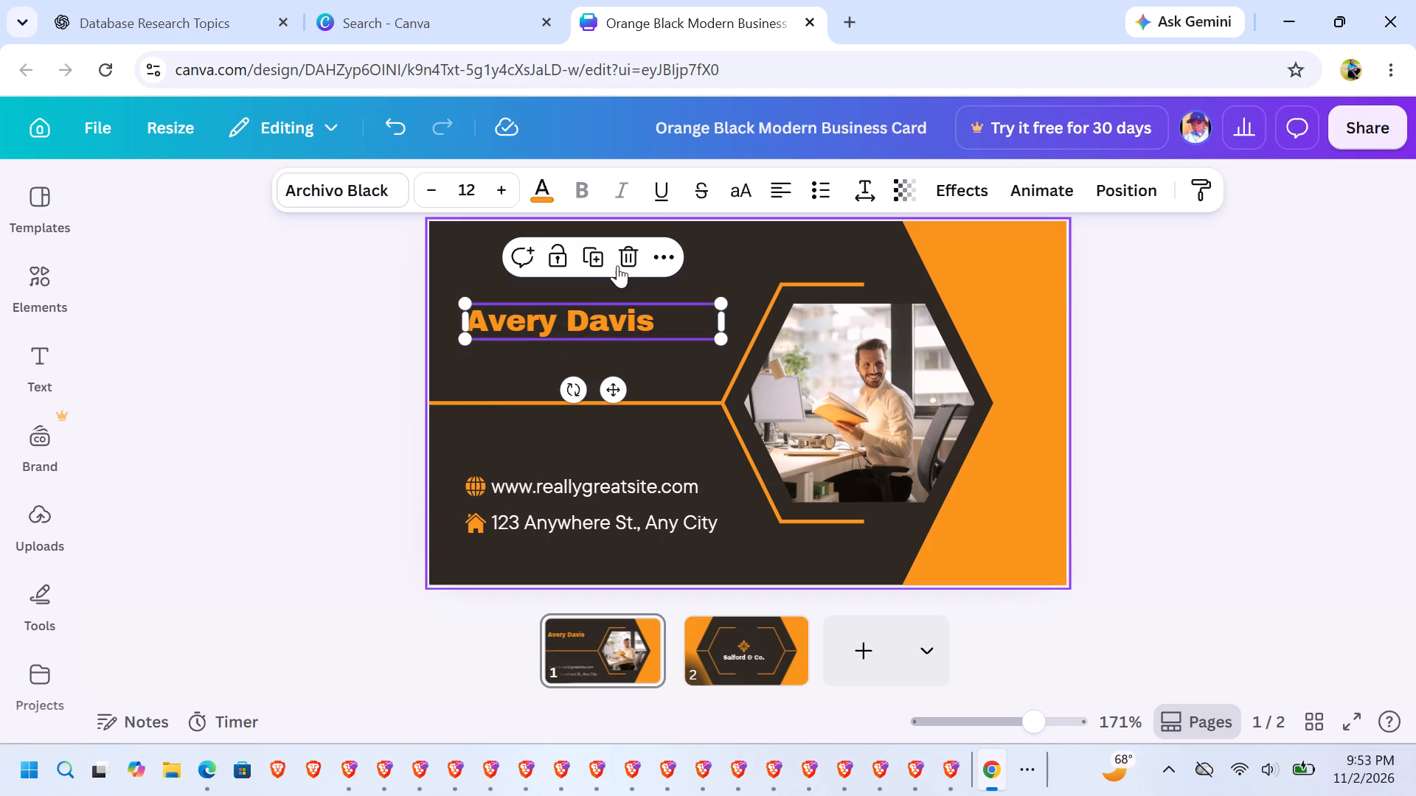
click(618, 263)
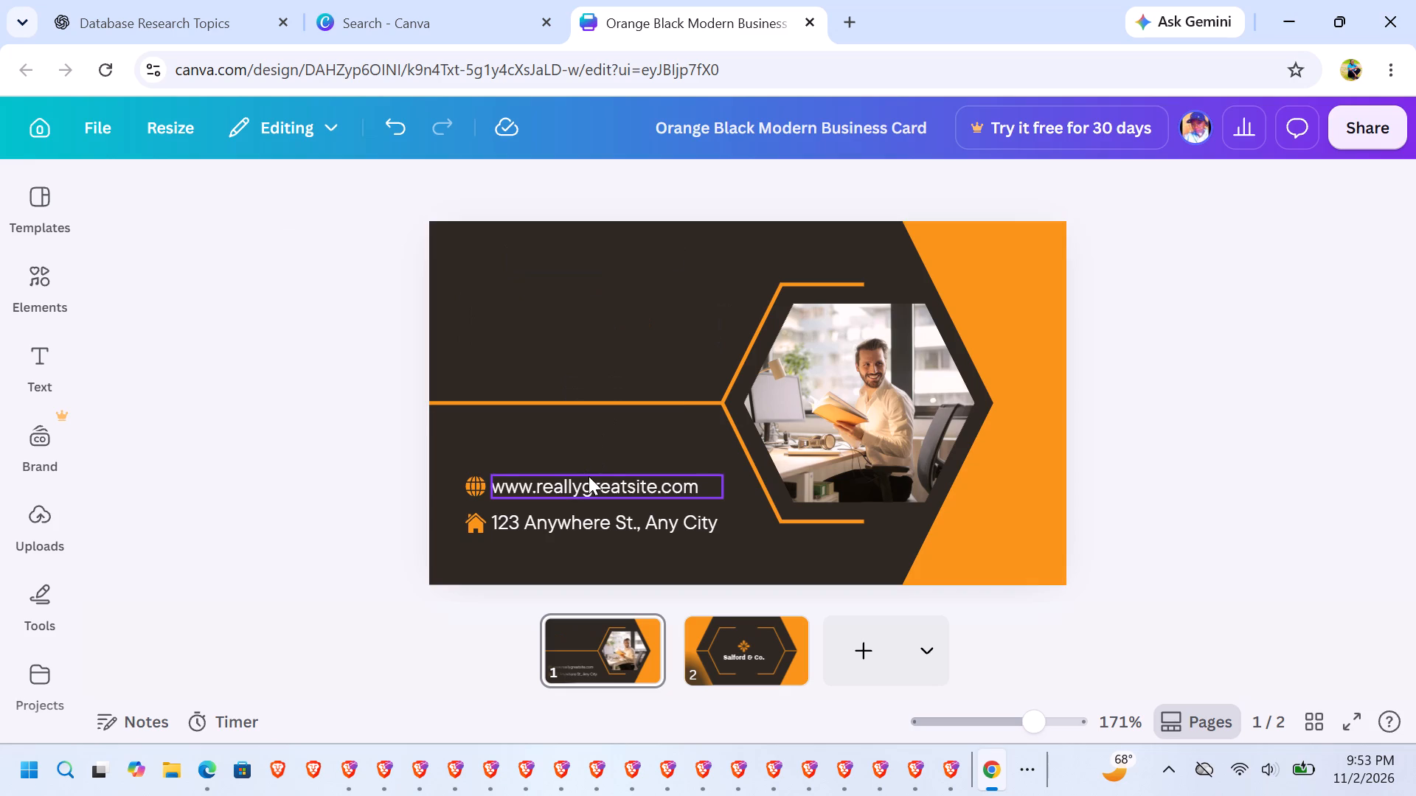
Delete the website text with its globe icon, the orange horizontal line and the address text from the card.
click(589, 476)
click(637, 419)
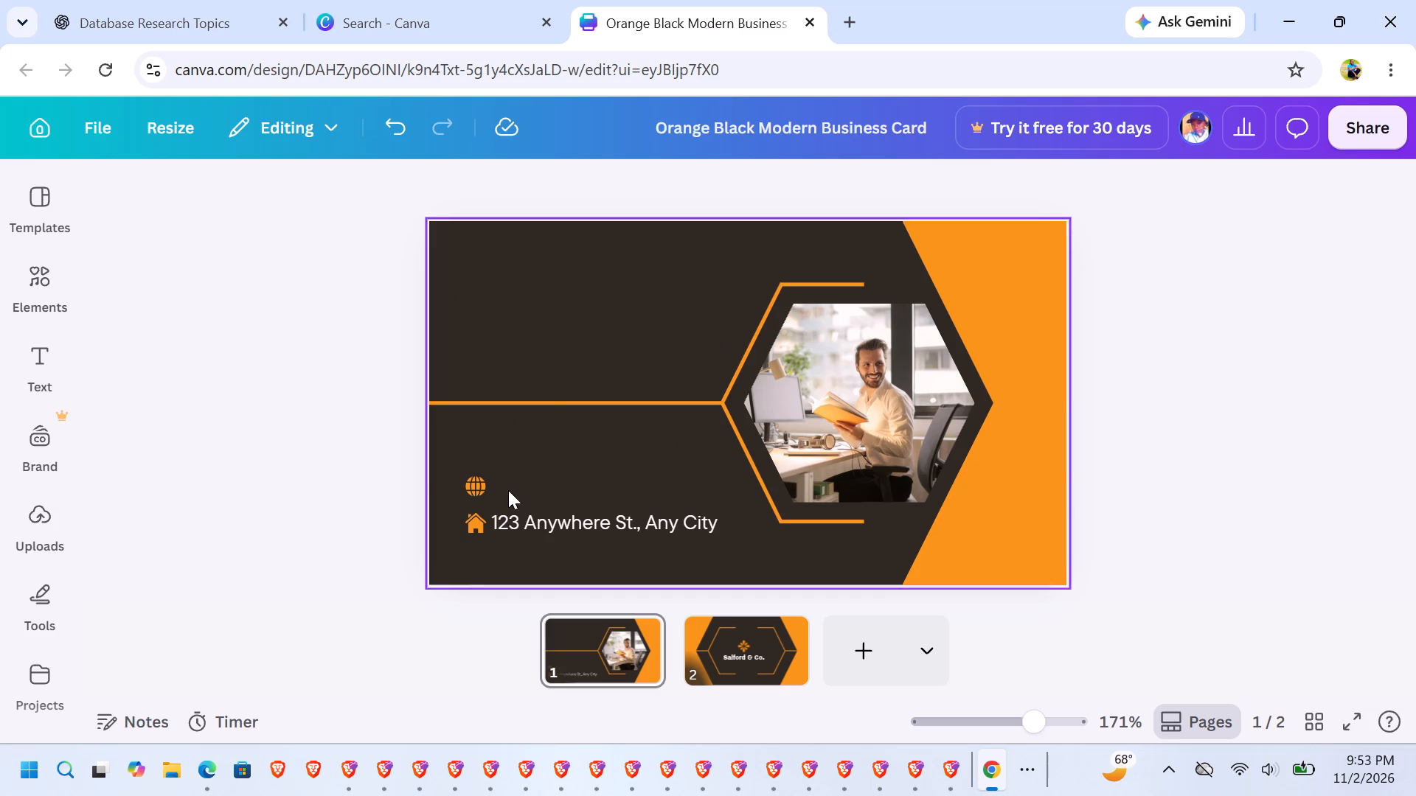
click(480, 486)
click(516, 416)
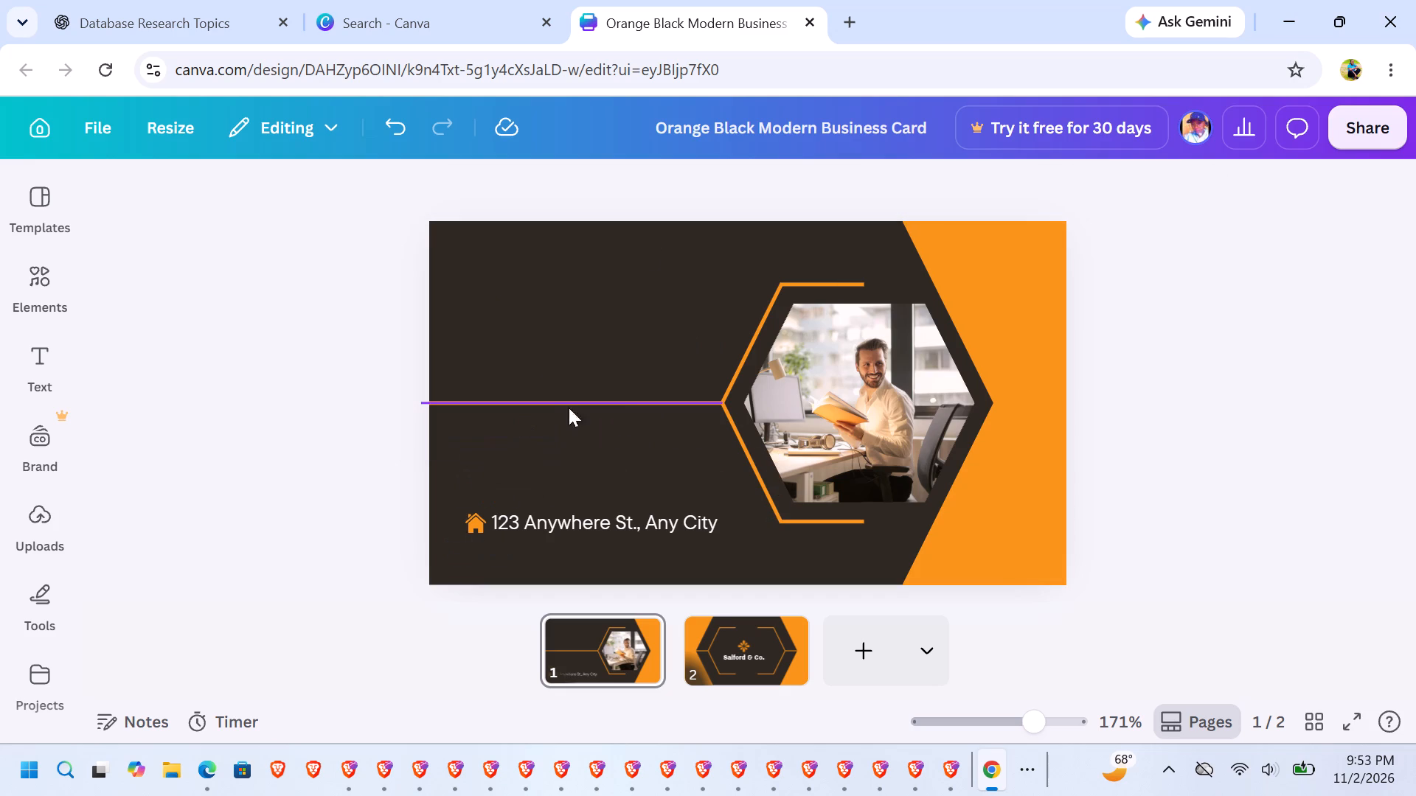
click(639, 405)
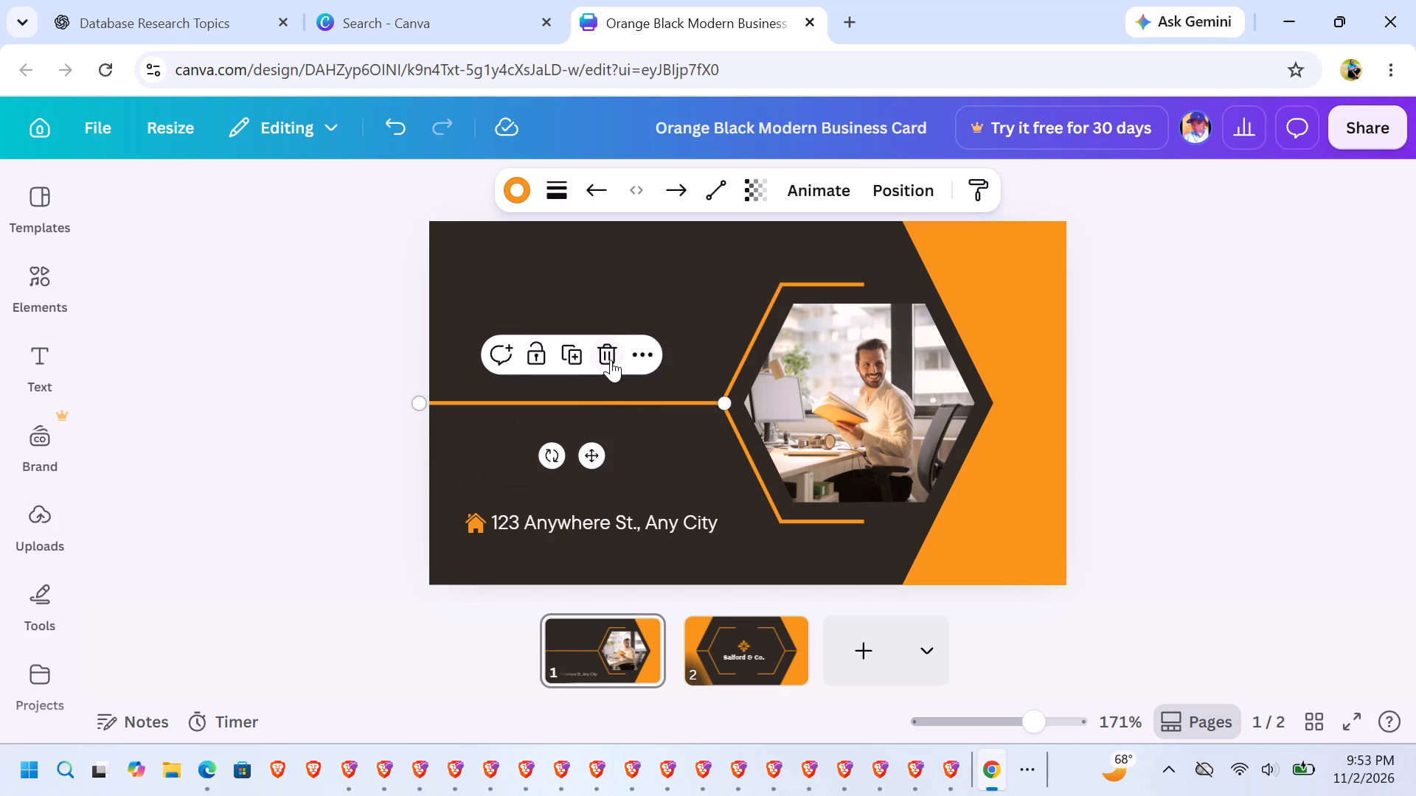
click(611, 357)
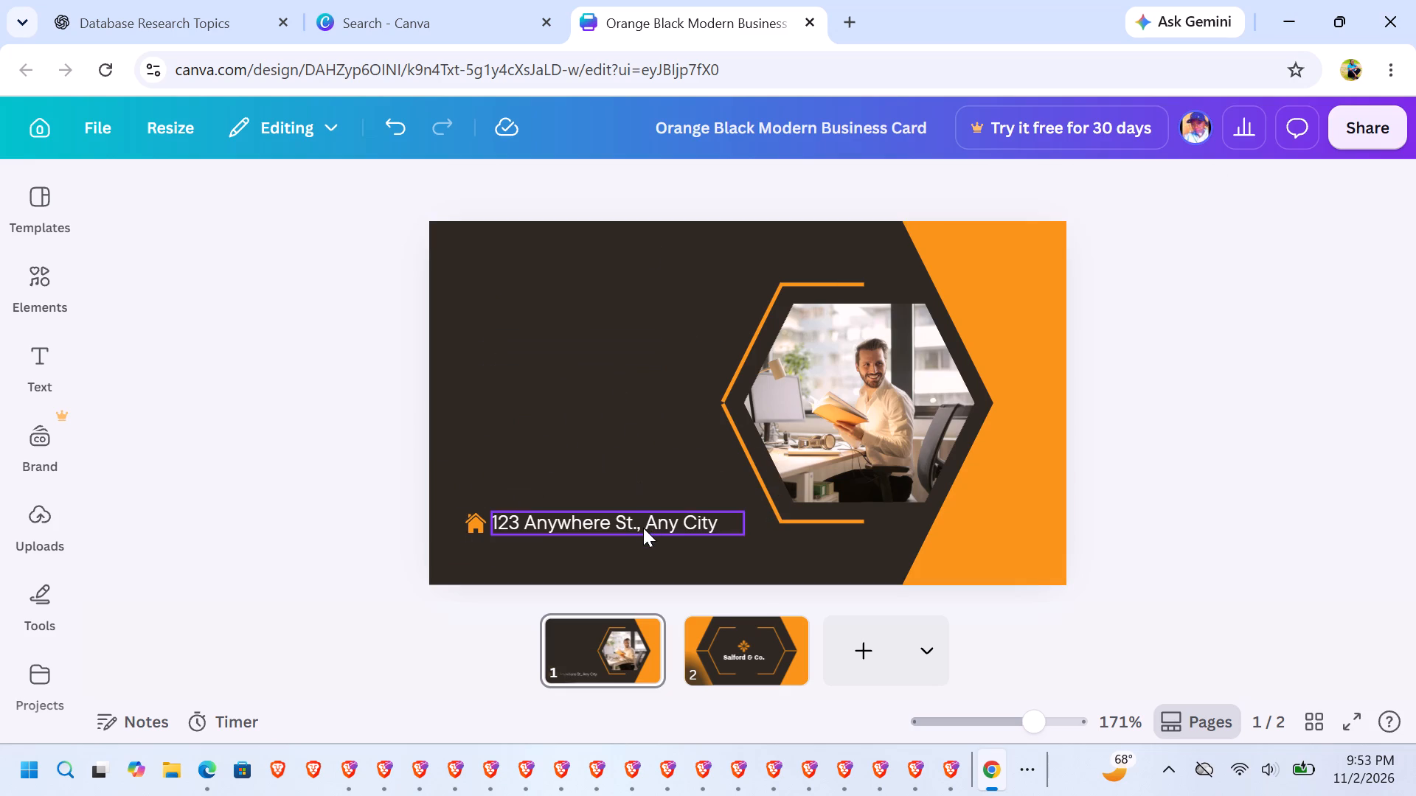
click(643, 528)
click(659, 462)
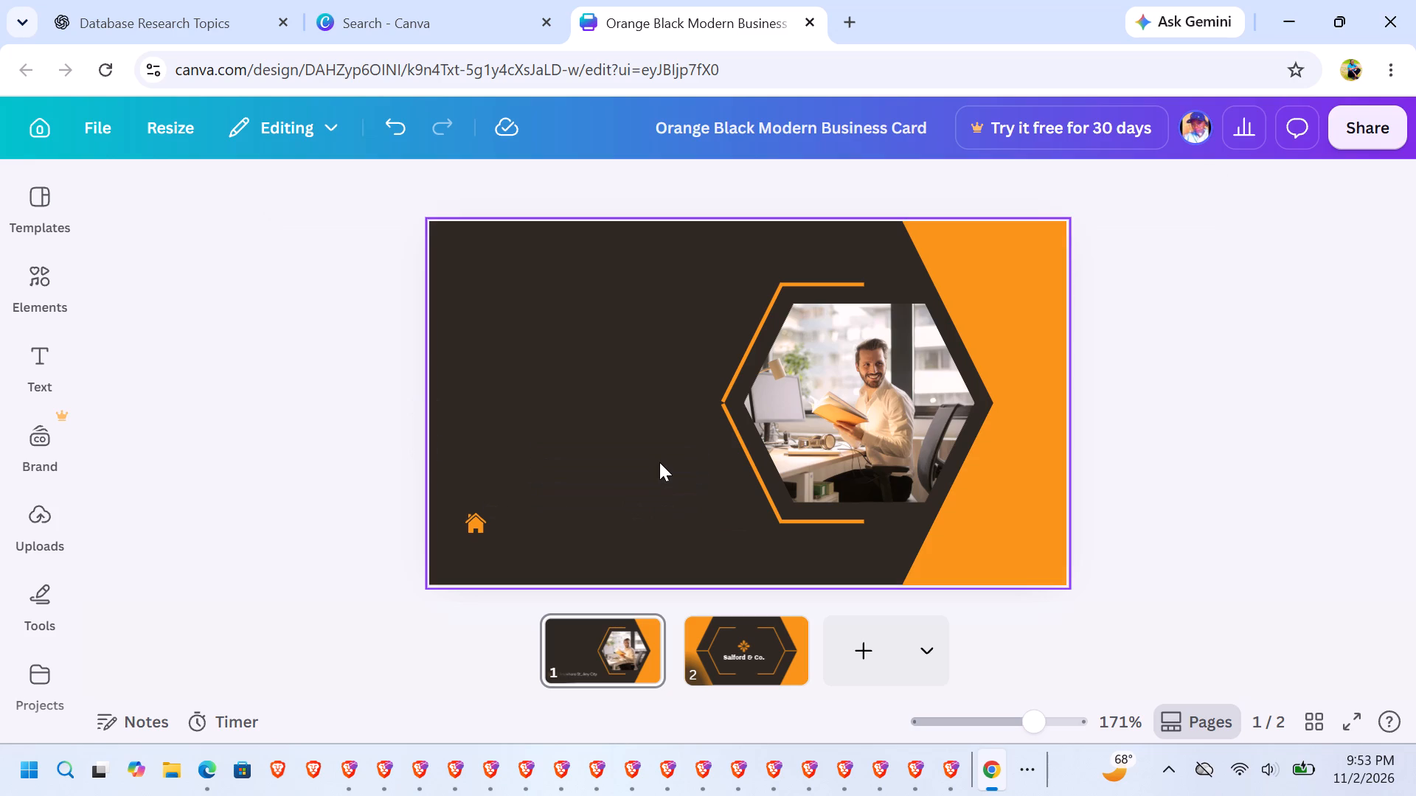
Delete the placeholder photo from the hexagonal frame, keeping the frame itself.
click(898, 415)
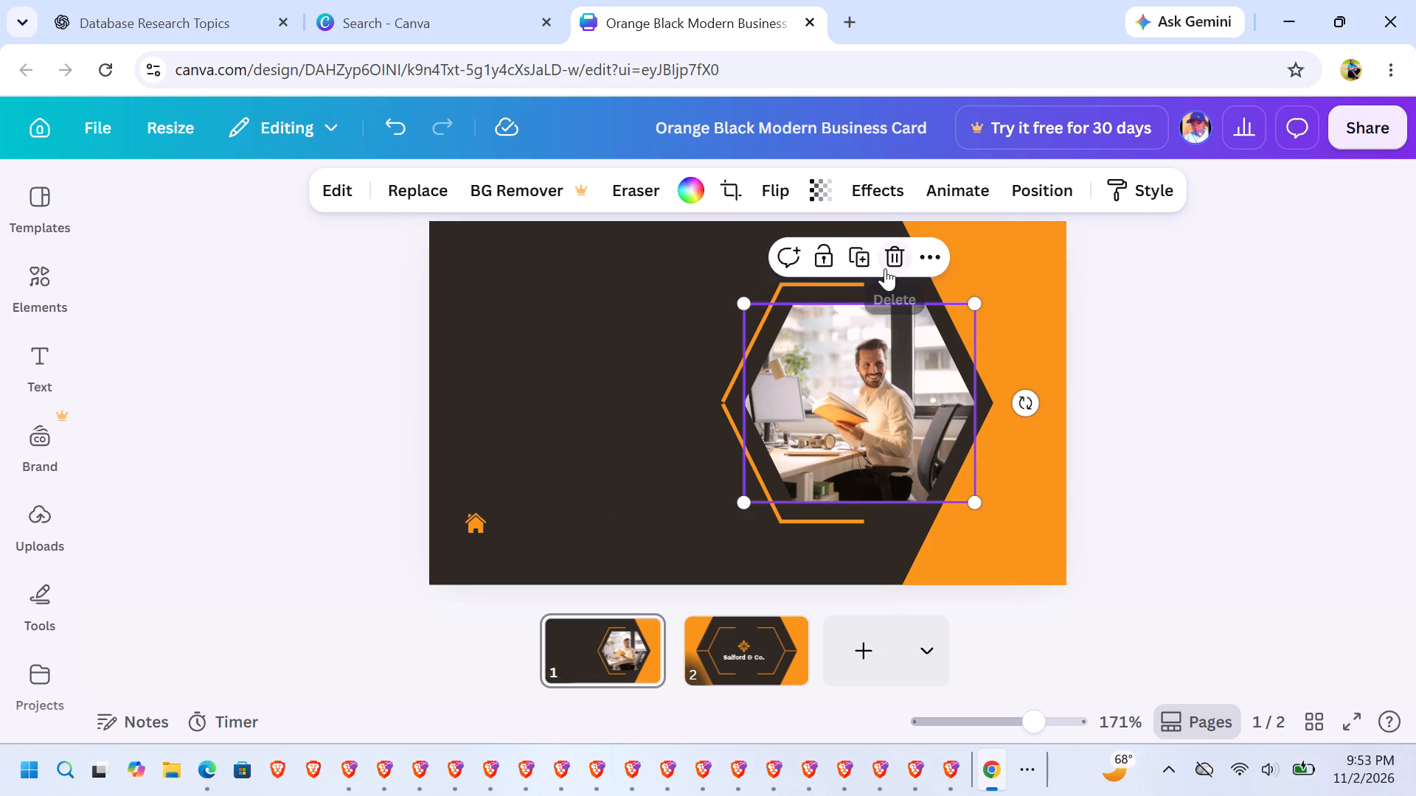
click(885, 268)
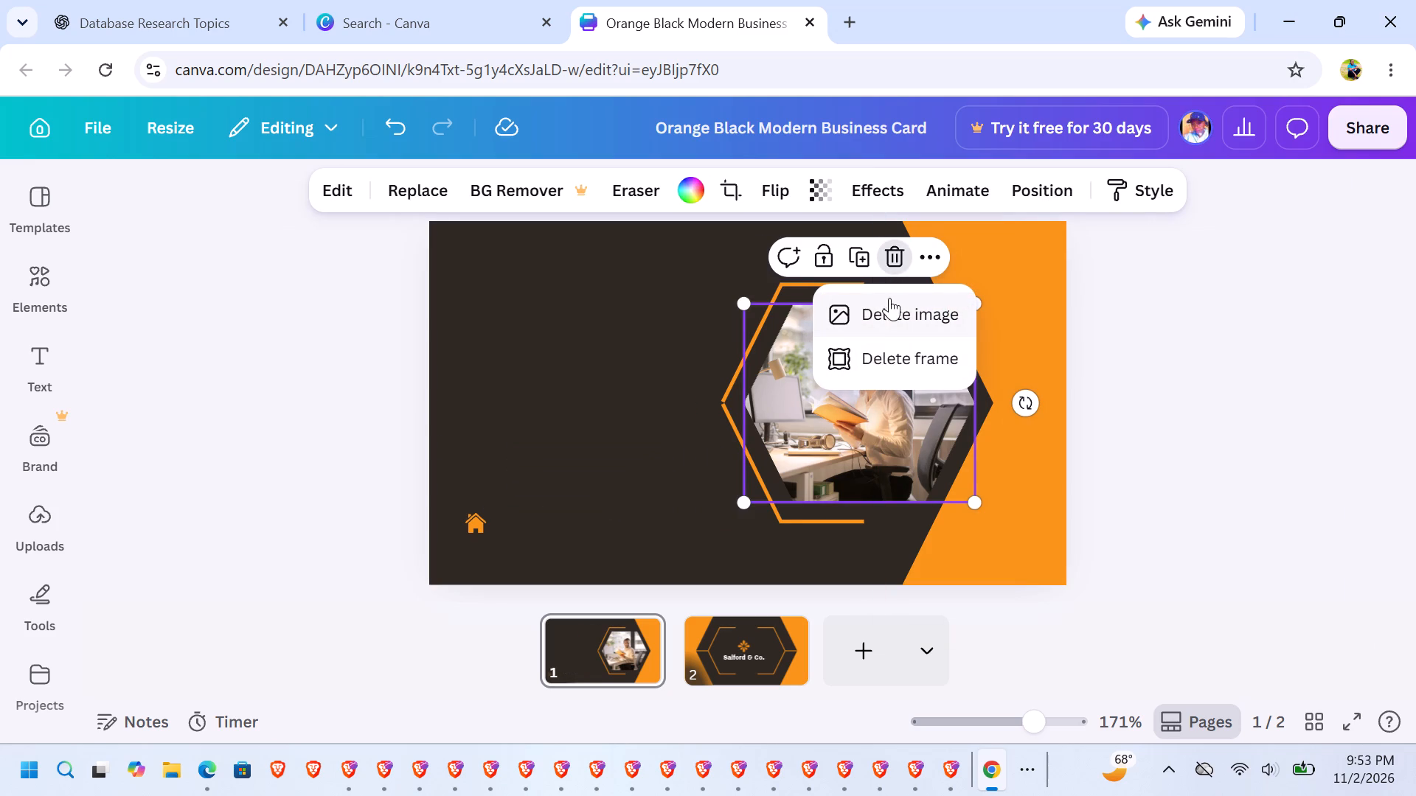
click(895, 309)
click(617, 476)
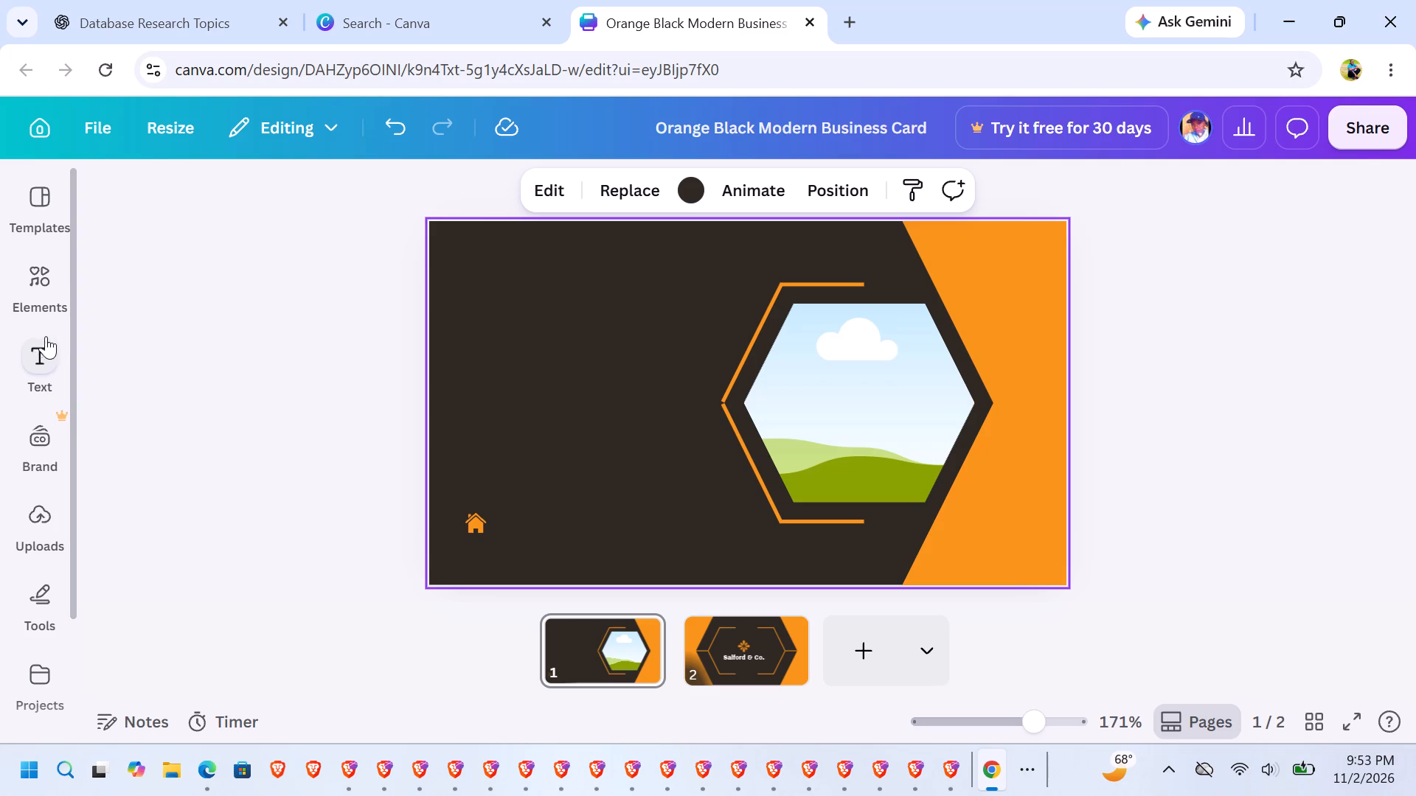
Upload the priscah image from the Downloads folder and place it in the card's hexagonal frame.
click(55, 521)
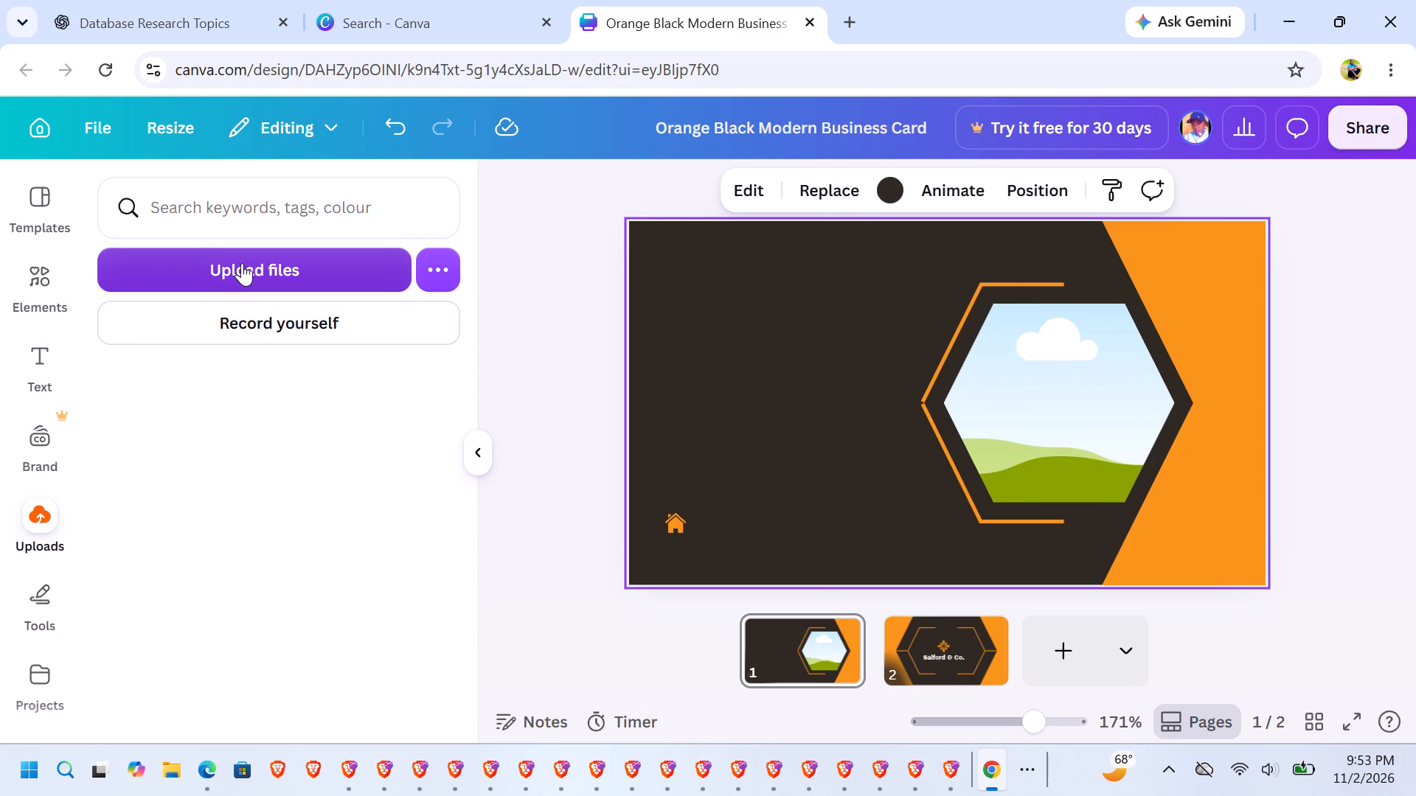
click(242, 263)
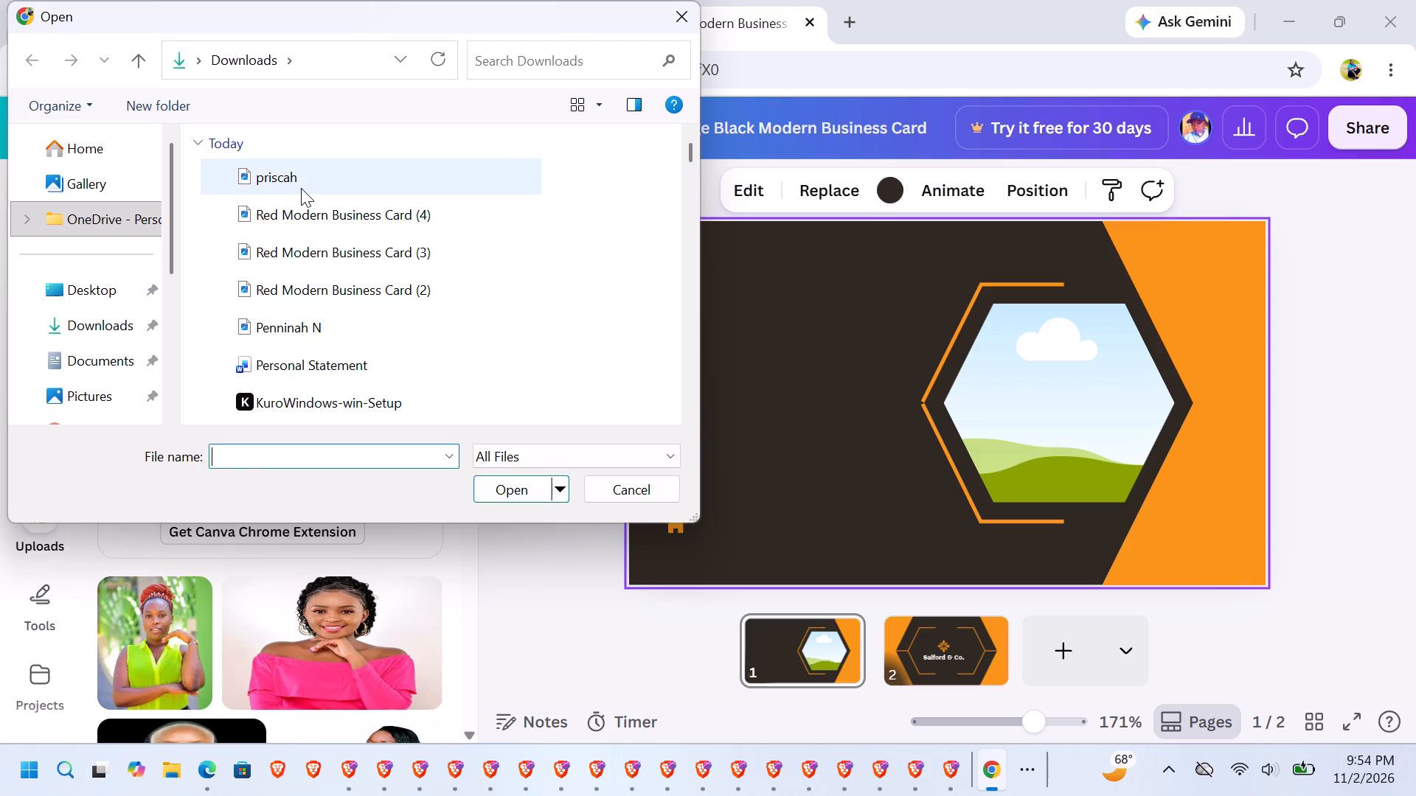
click(301, 188)
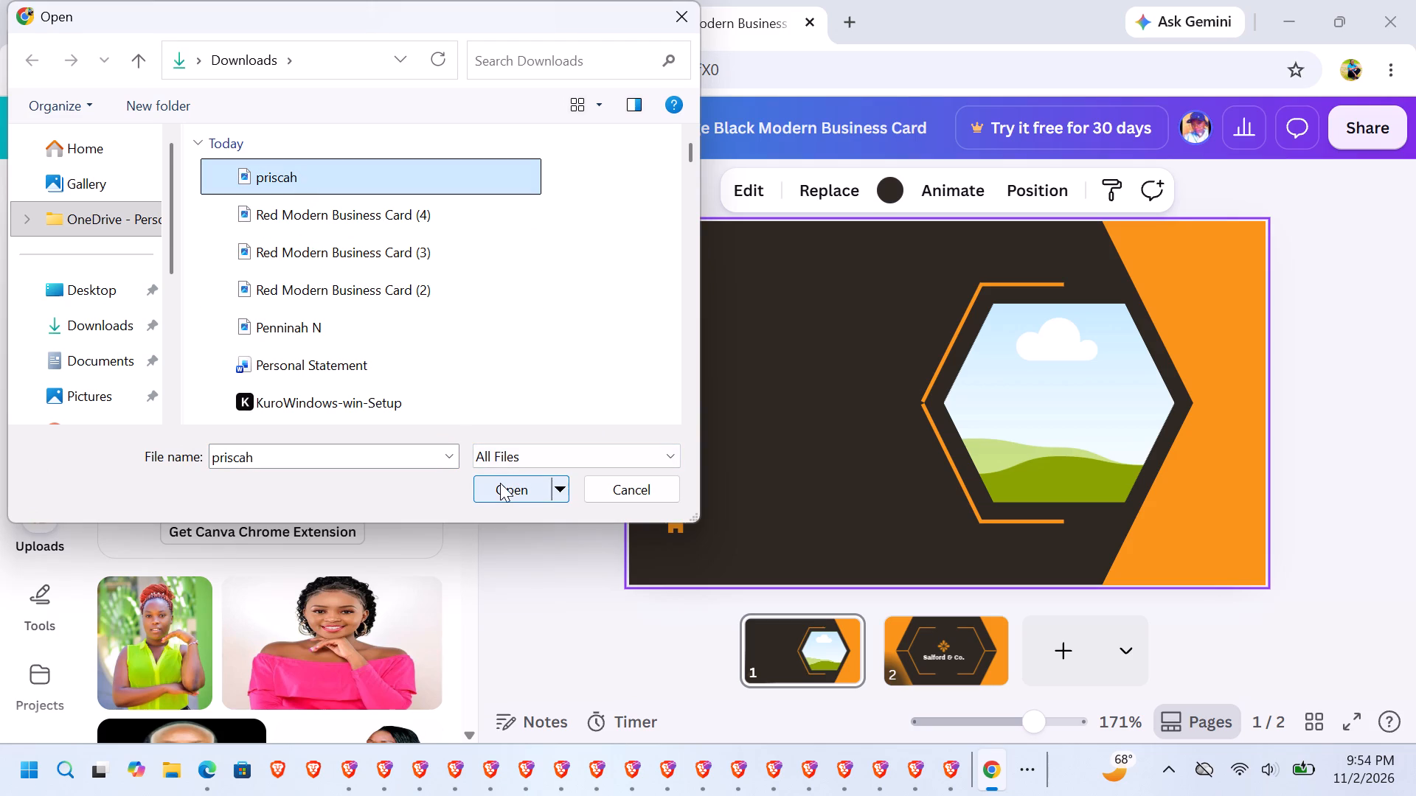
click(500, 483)
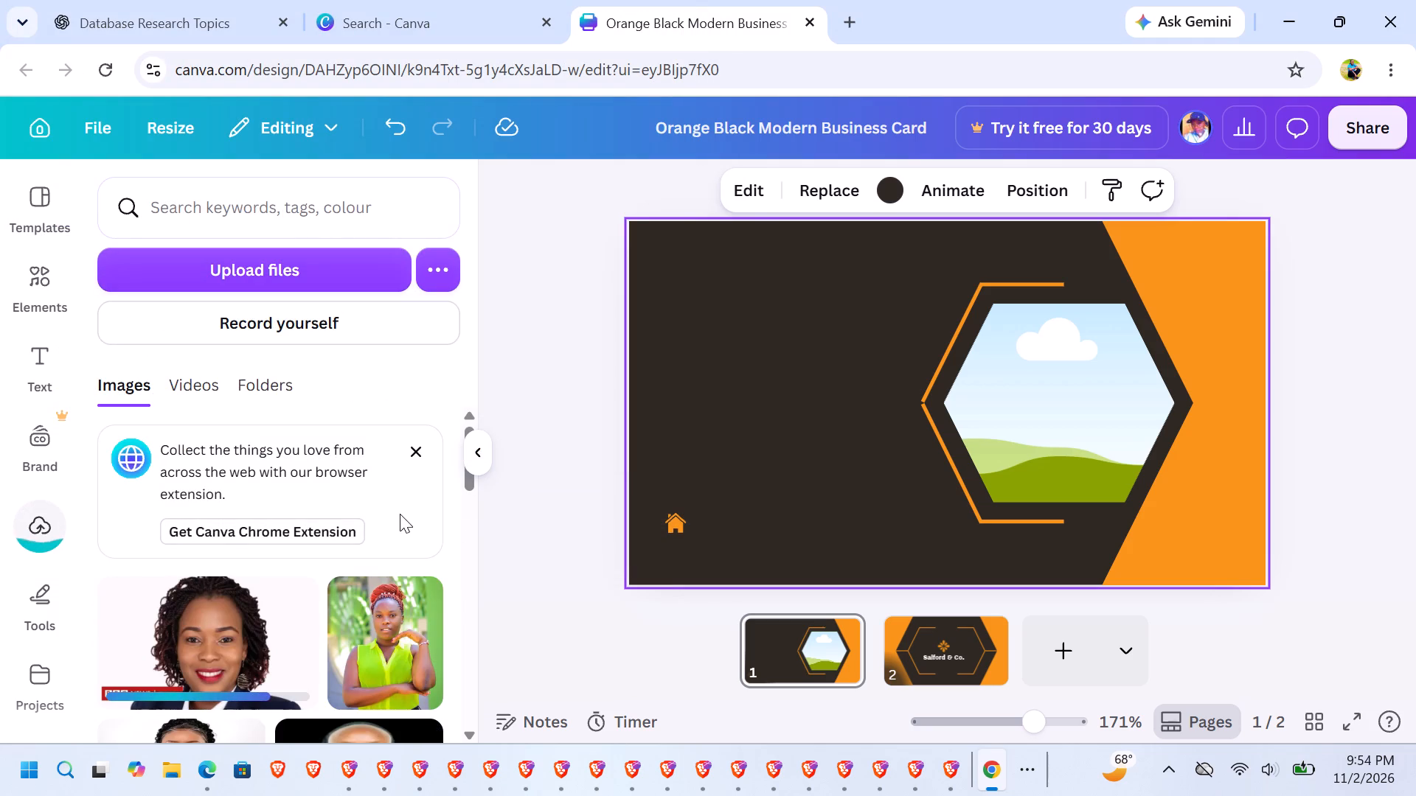
drag(243, 632, 416, 563)
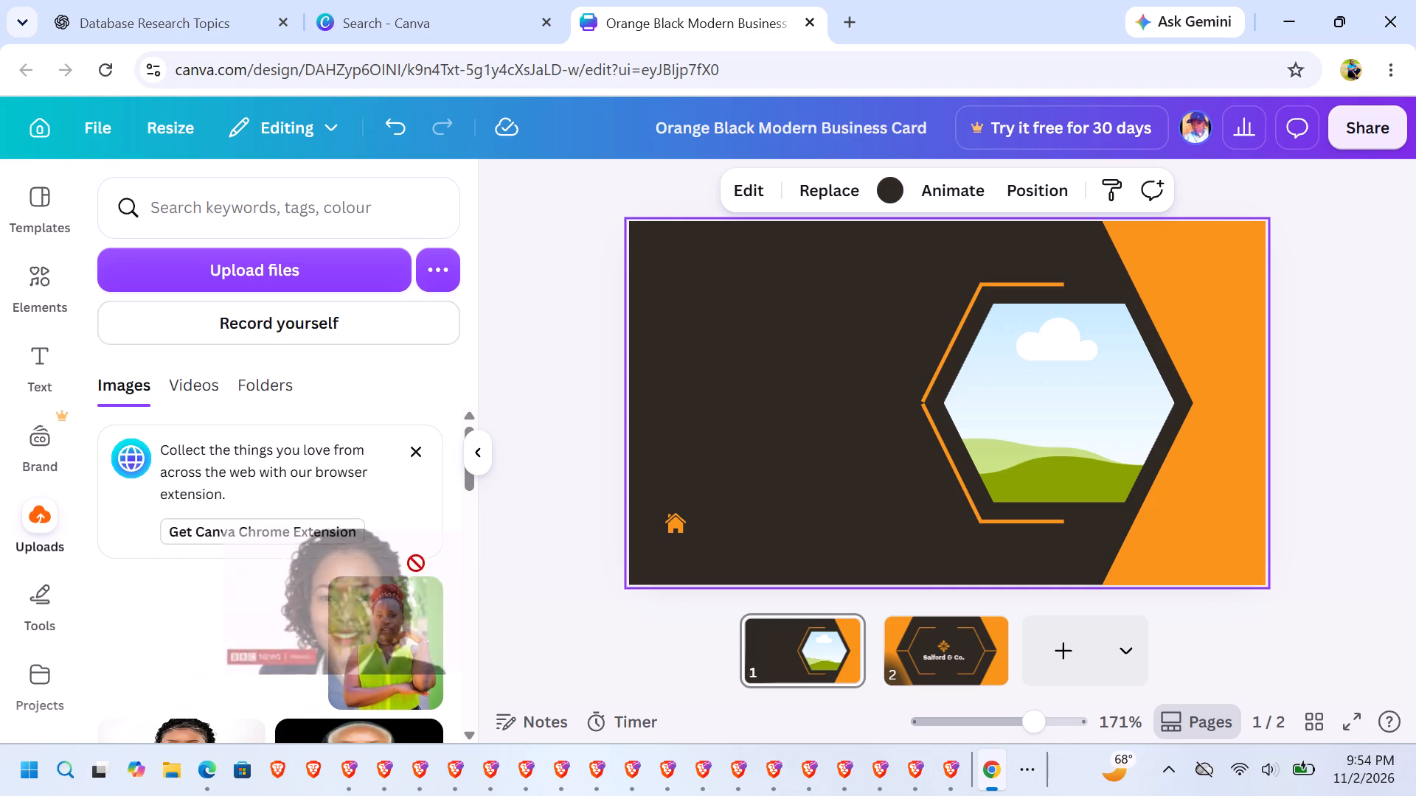
drag(416, 563, 977, 380)
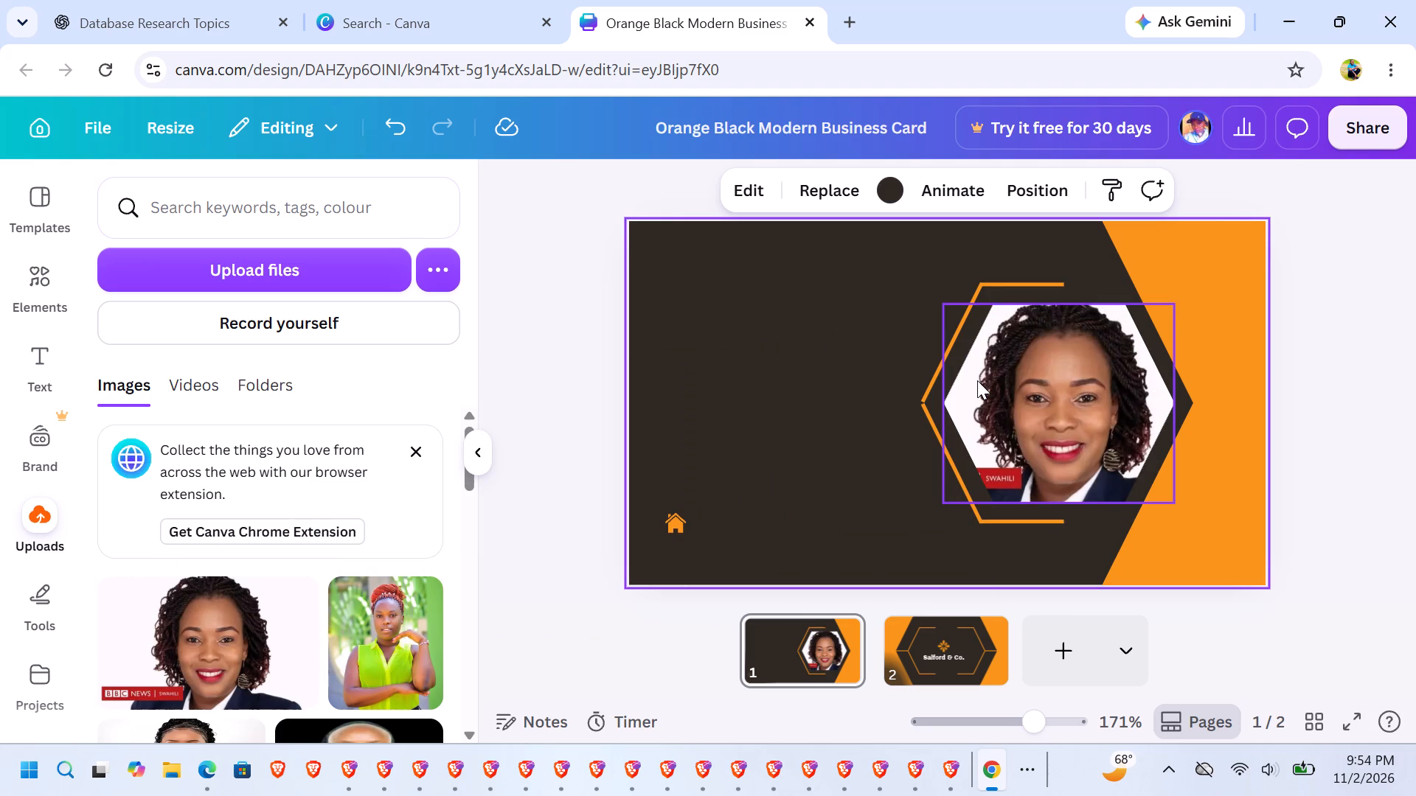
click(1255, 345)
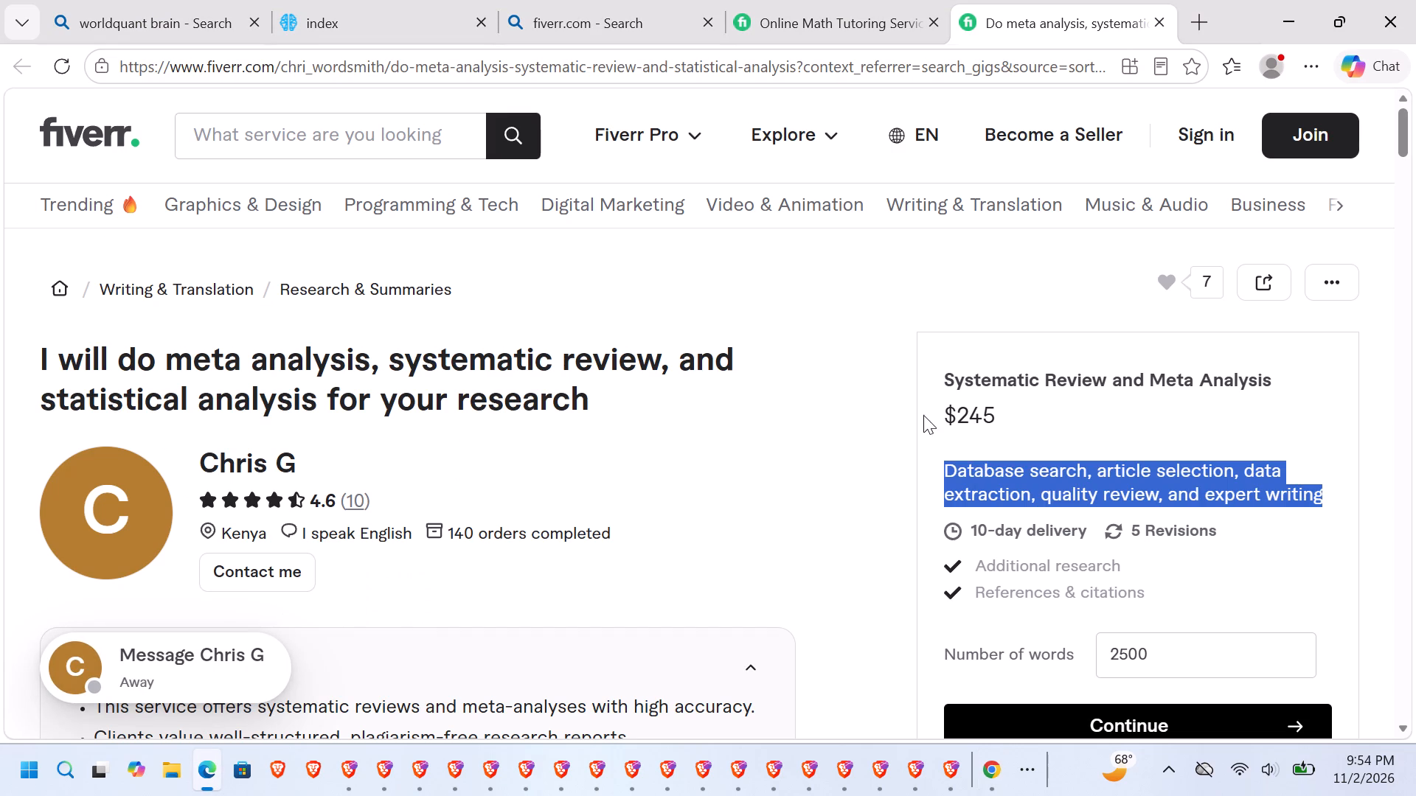
drag(1405, 130, 1406, 137)
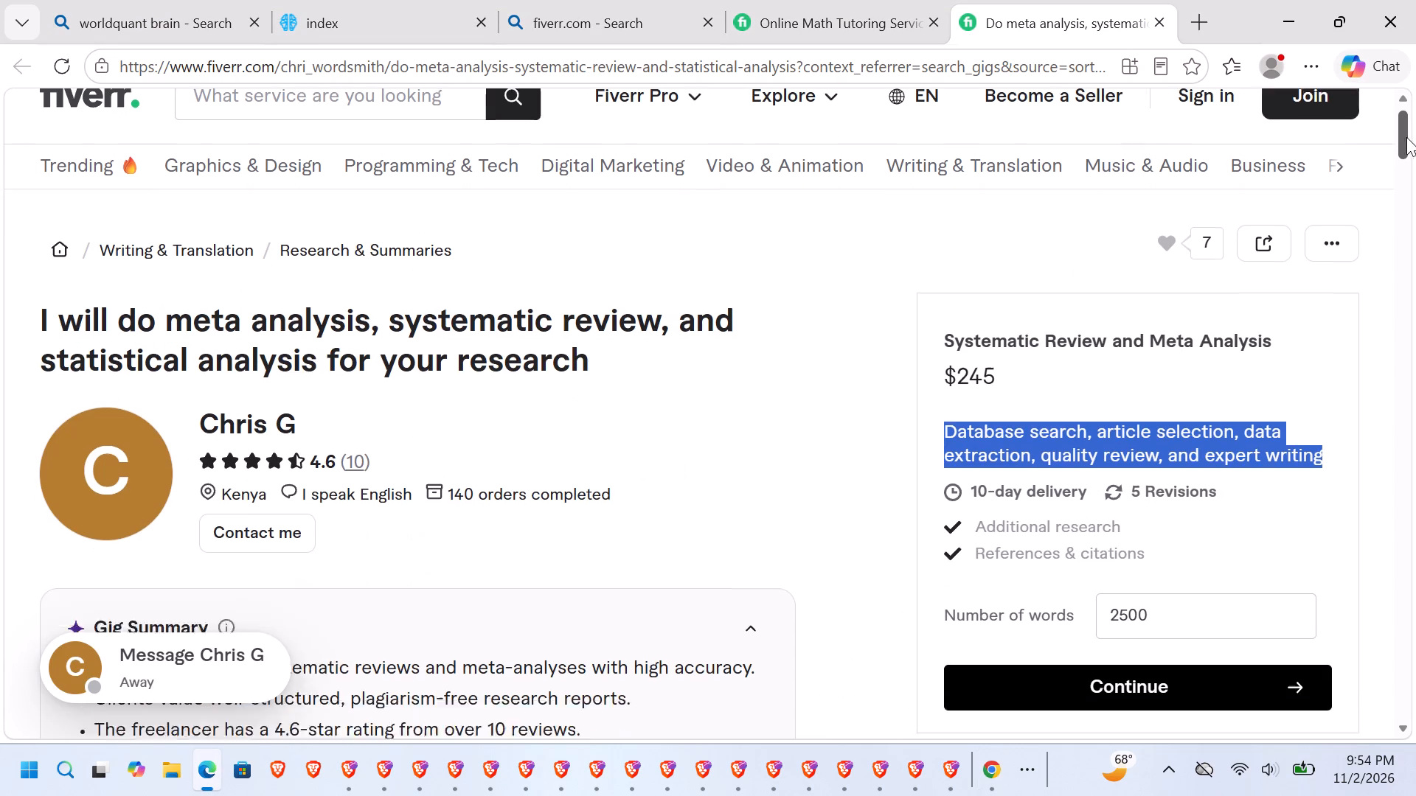
drag(1406, 137, 1410, 254)
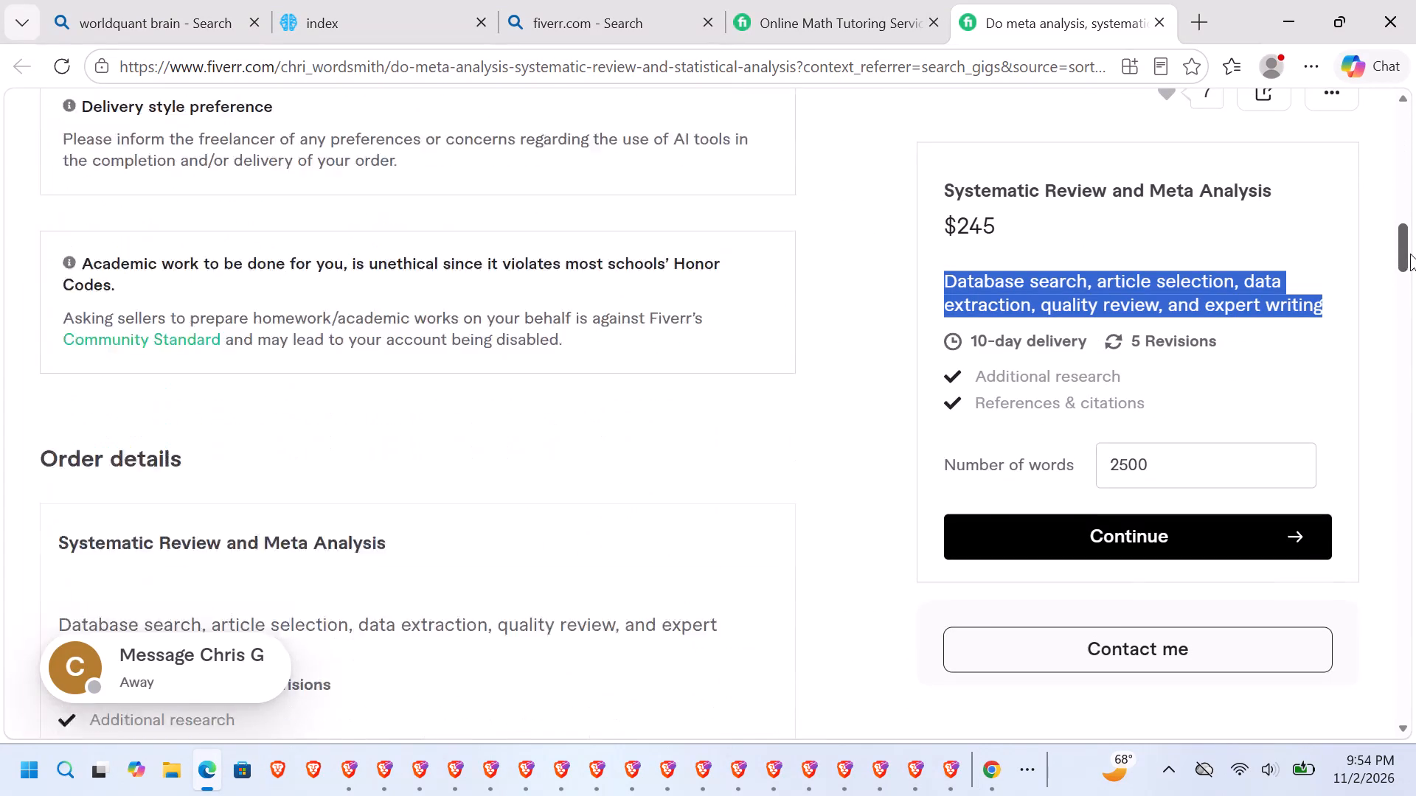
drag(1410, 254, 1322, 80)
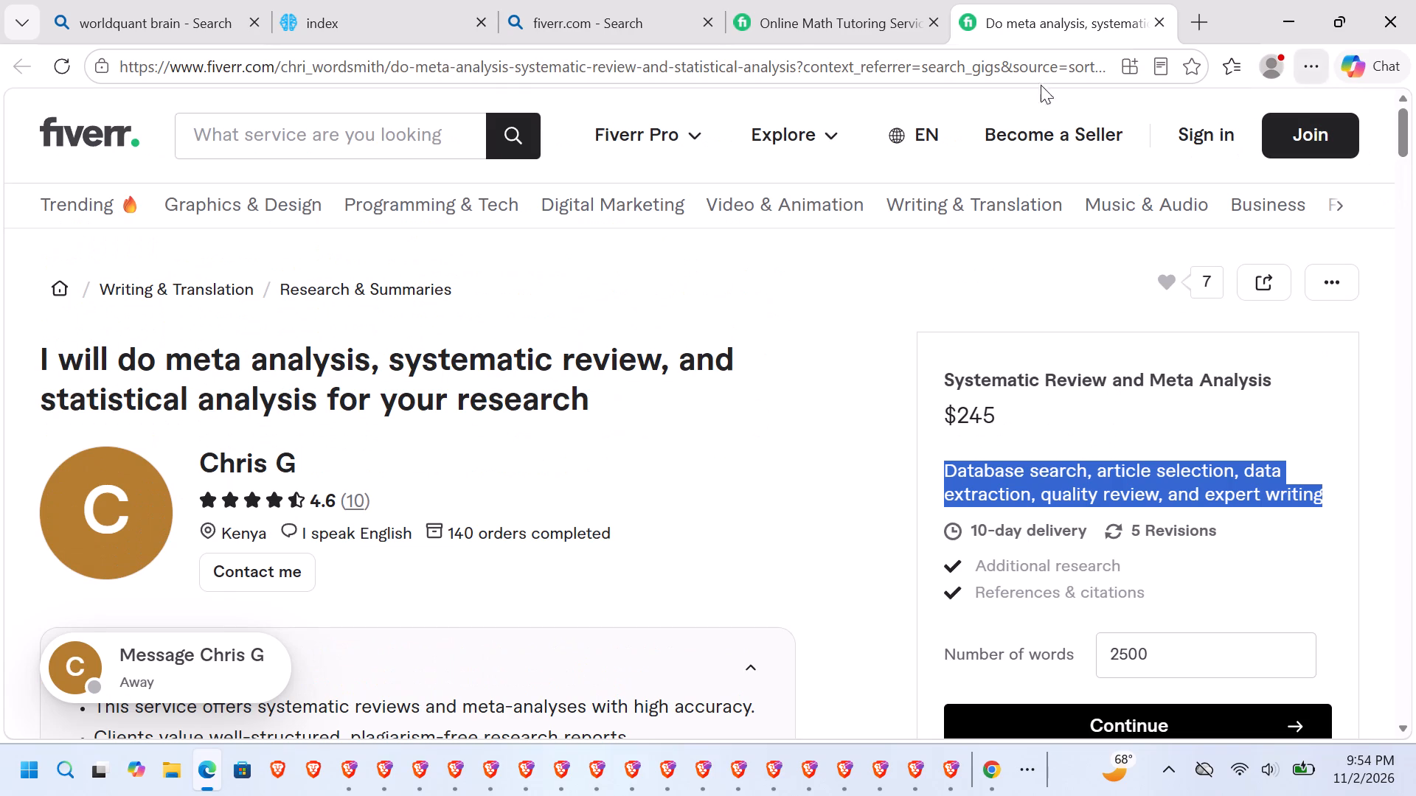
click(834, 14)
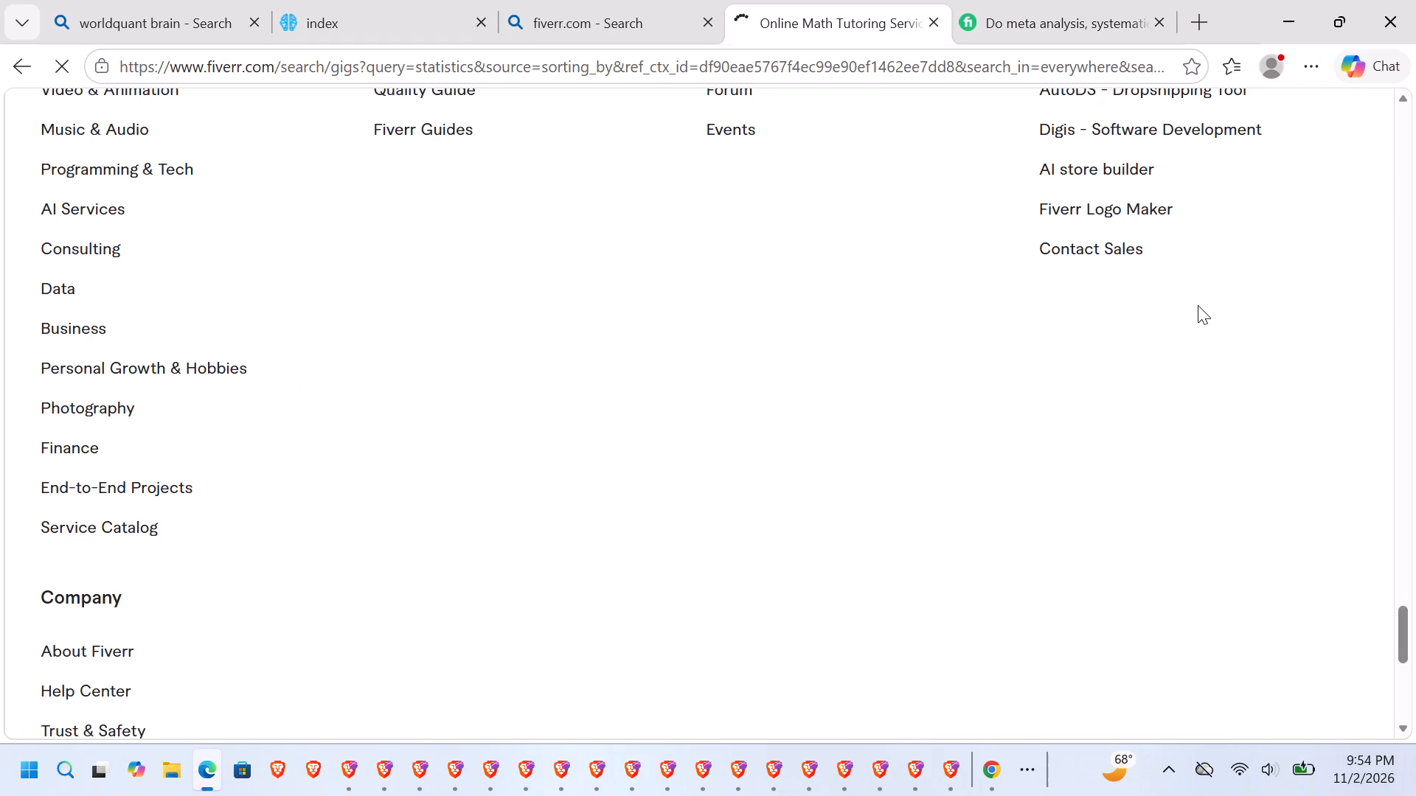
drag(1406, 628, 1396, 393)
drag(1409, 401, 1415, 352)
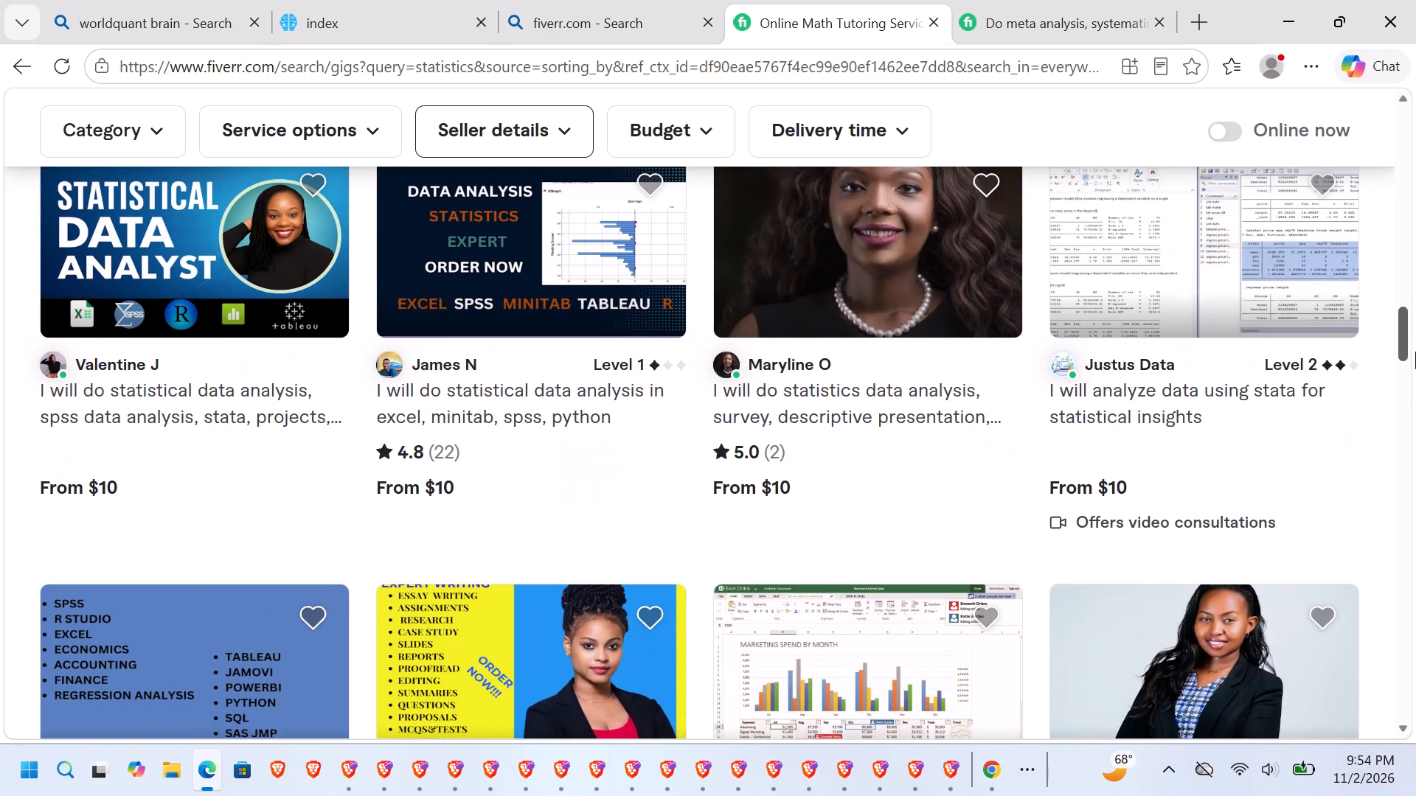
drag(1415, 352, 1406, 322)
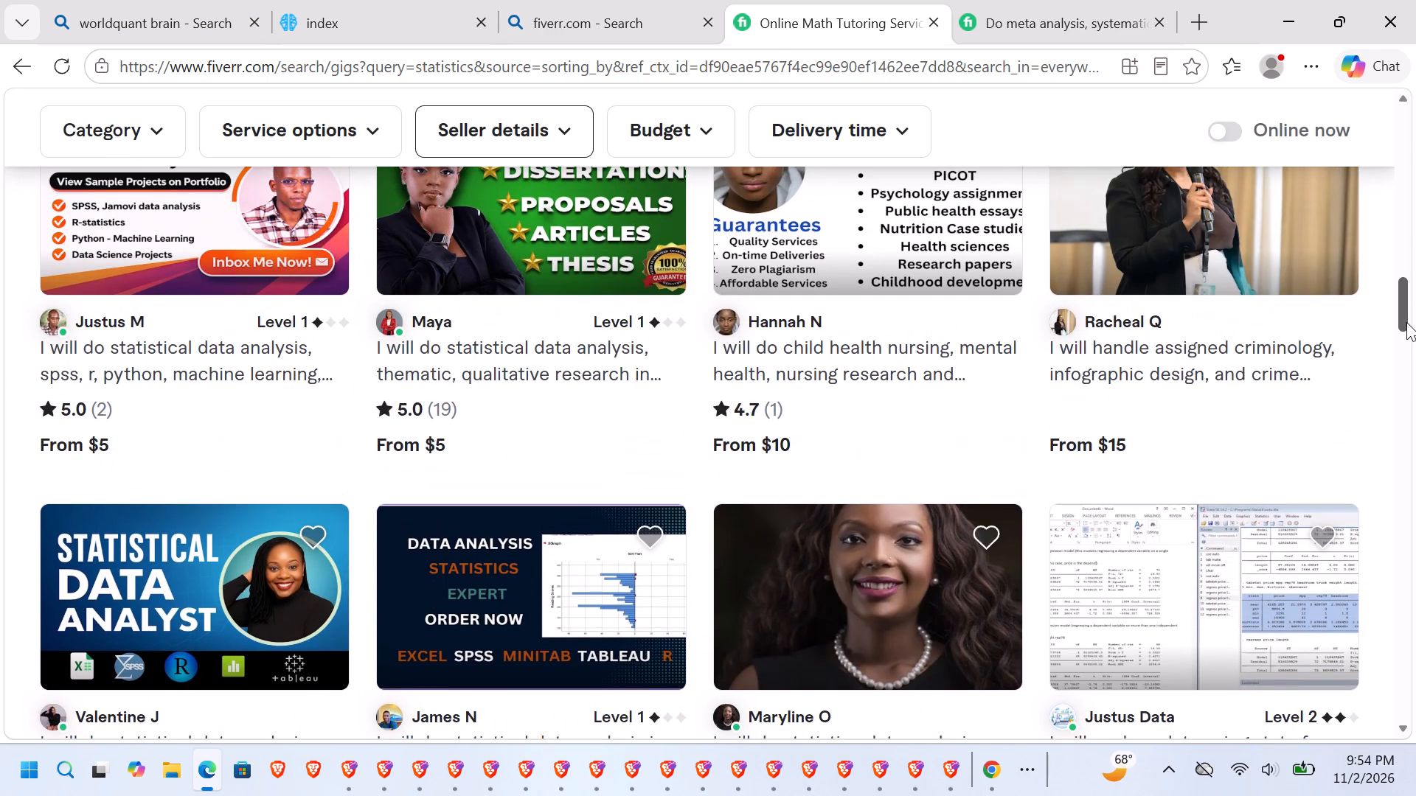
drag(1406, 322, 1415, 336)
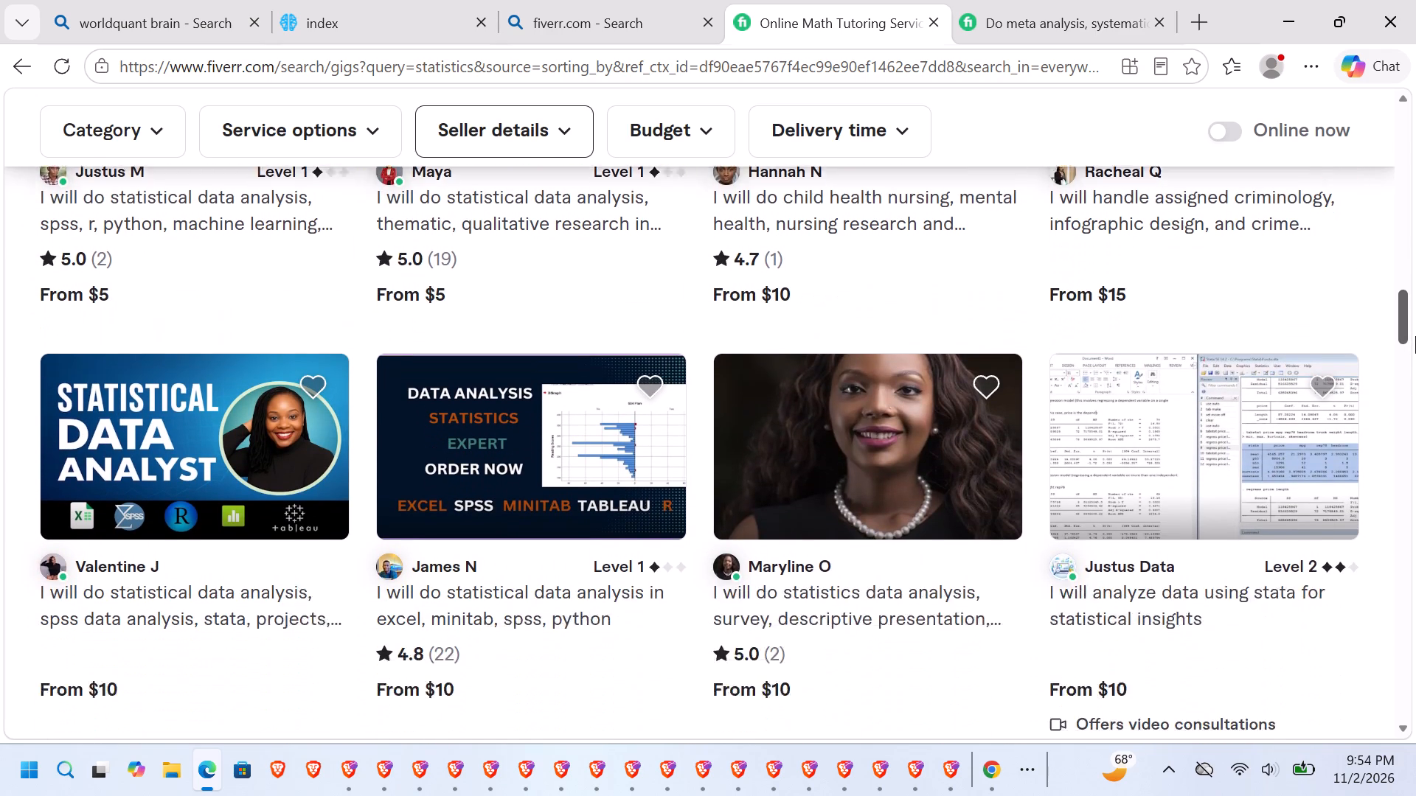
drag(1415, 336, 1415, 338)
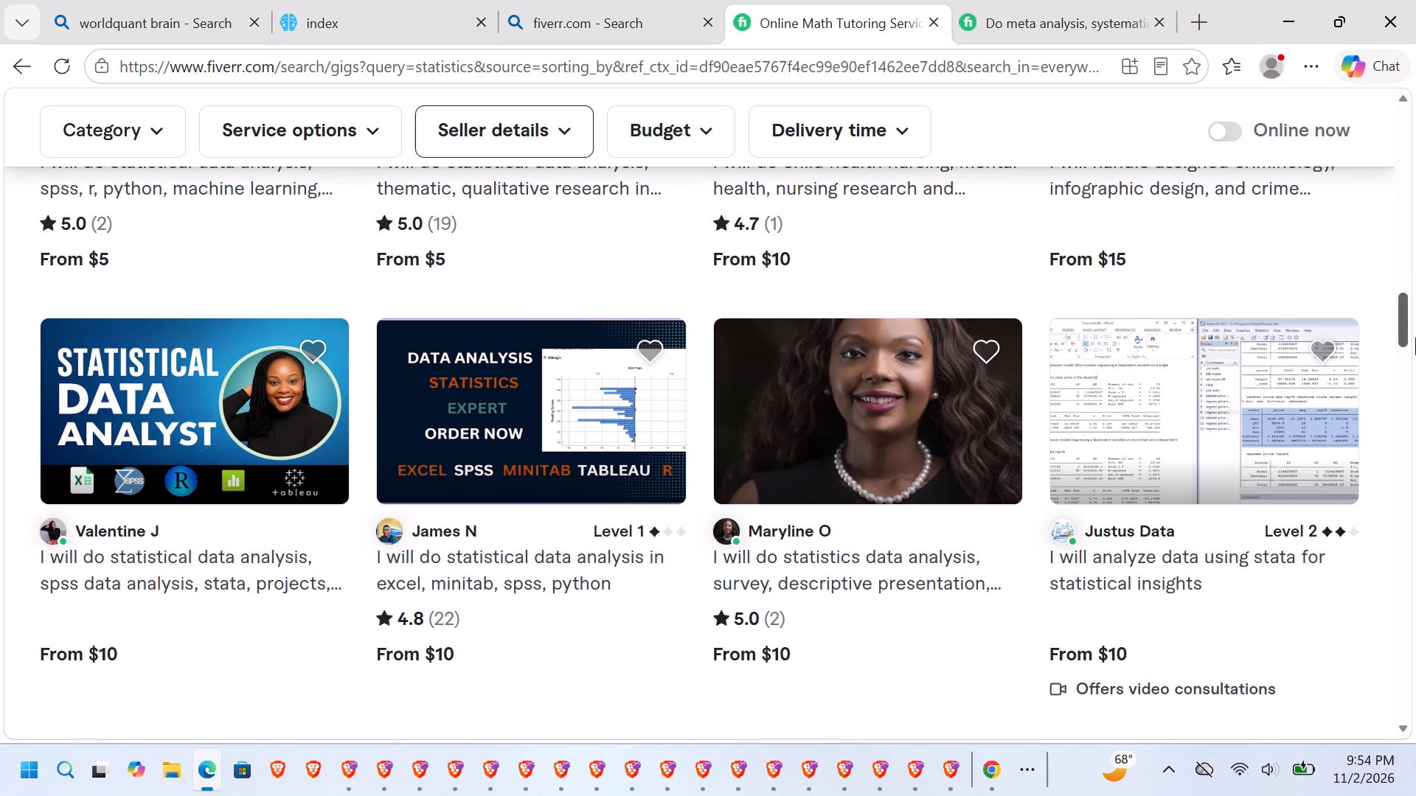
drag(1415, 338, 1415, 335)
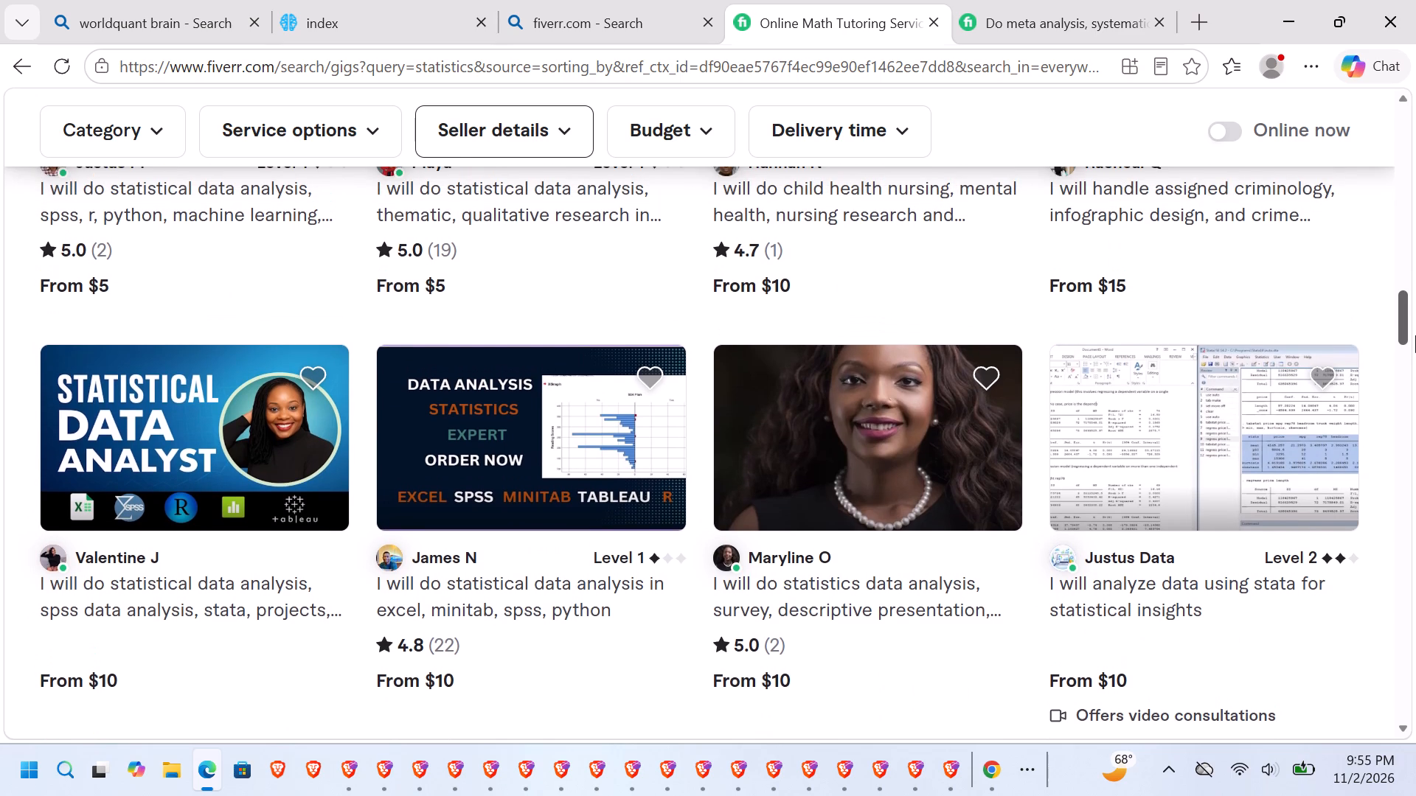
drag(1415, 335, 1415, 334)
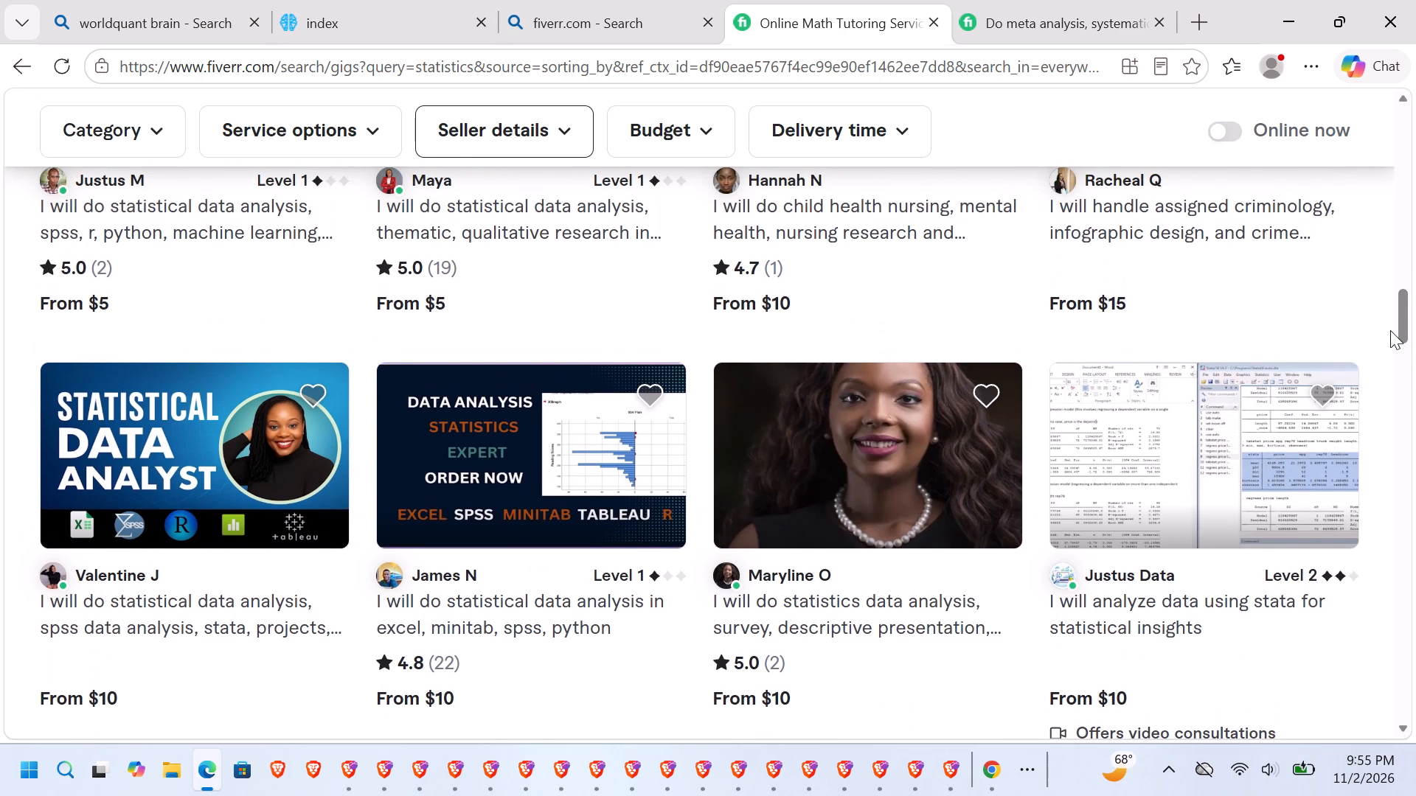
drag(1398, 324, 1398, 300)
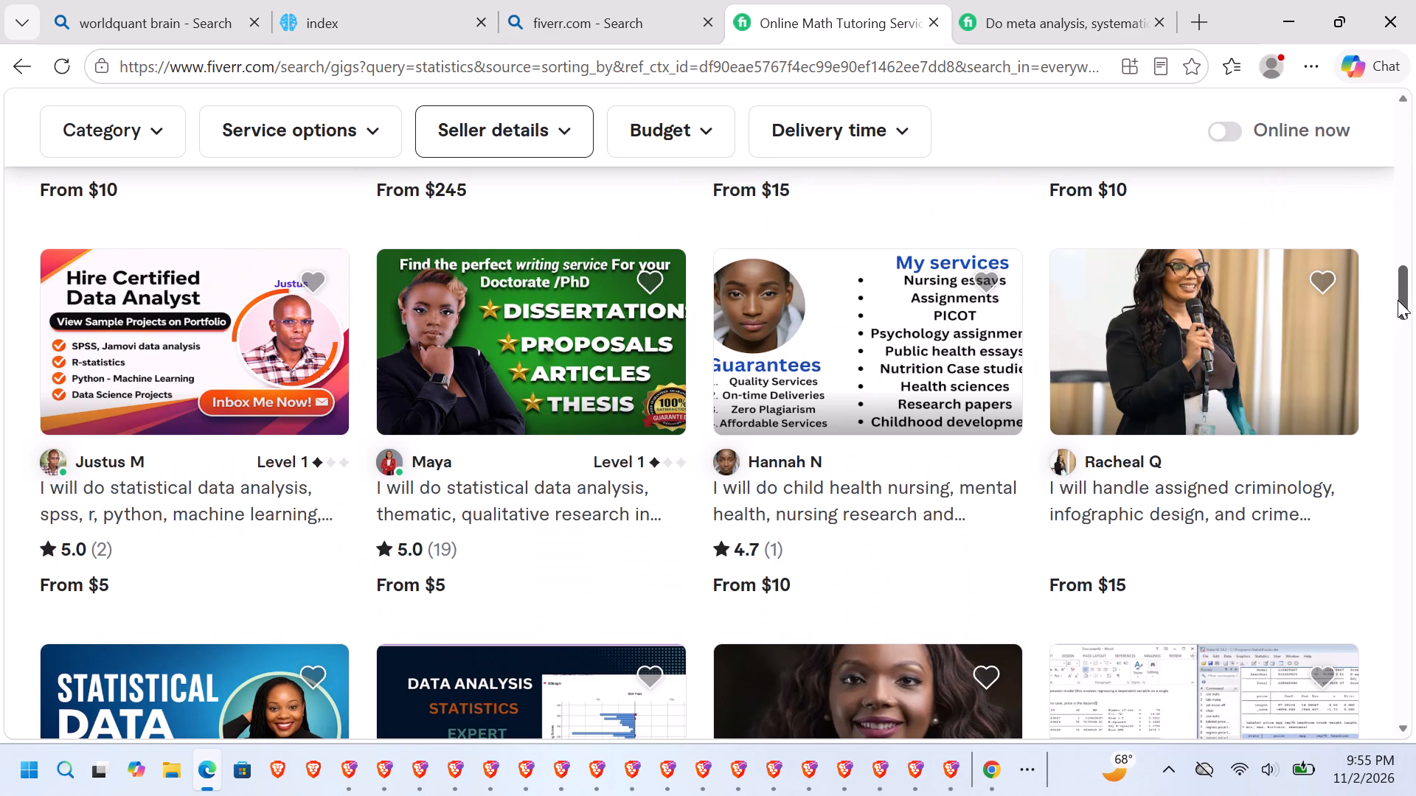
drag(1398, 300, 1397, 300)
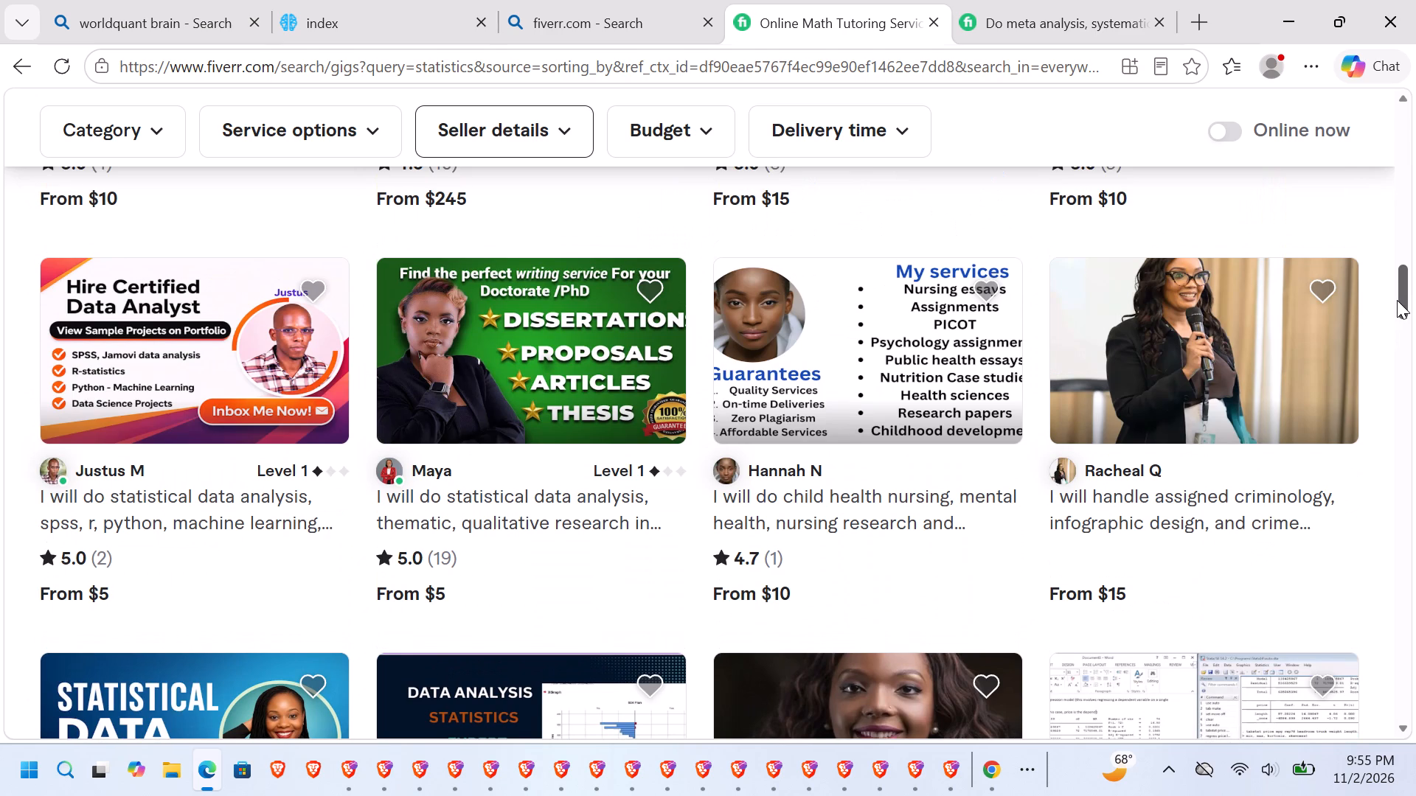
drag(1397, 300, 1397, 299)
drag(1397, 299, 1397, 265)
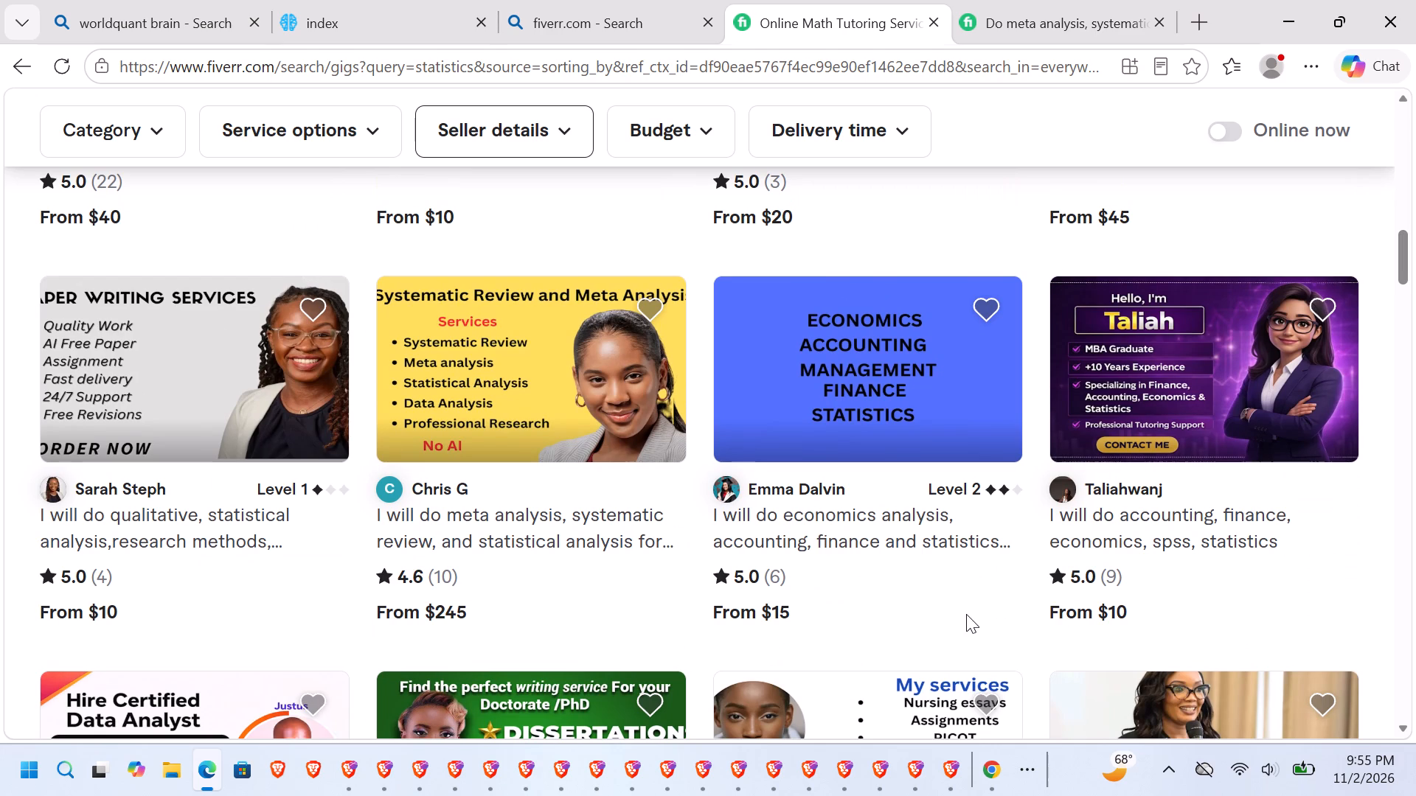
Return to the Canva card in Chrome and add a heading reading "ssystematic review and meta analysis" on the first page.
click(988, 767)
click(708, 279)
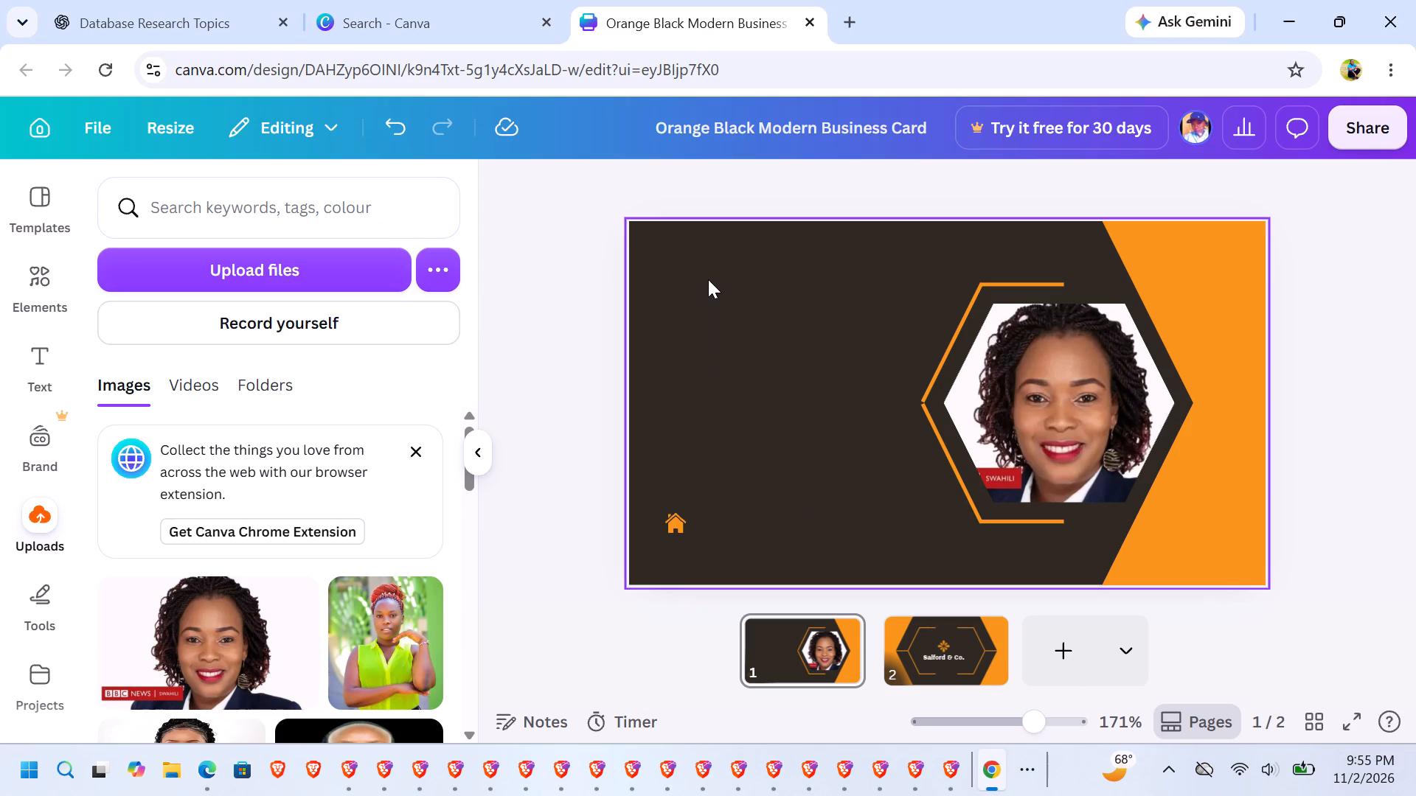
click(48, 372)
click(213, 554)
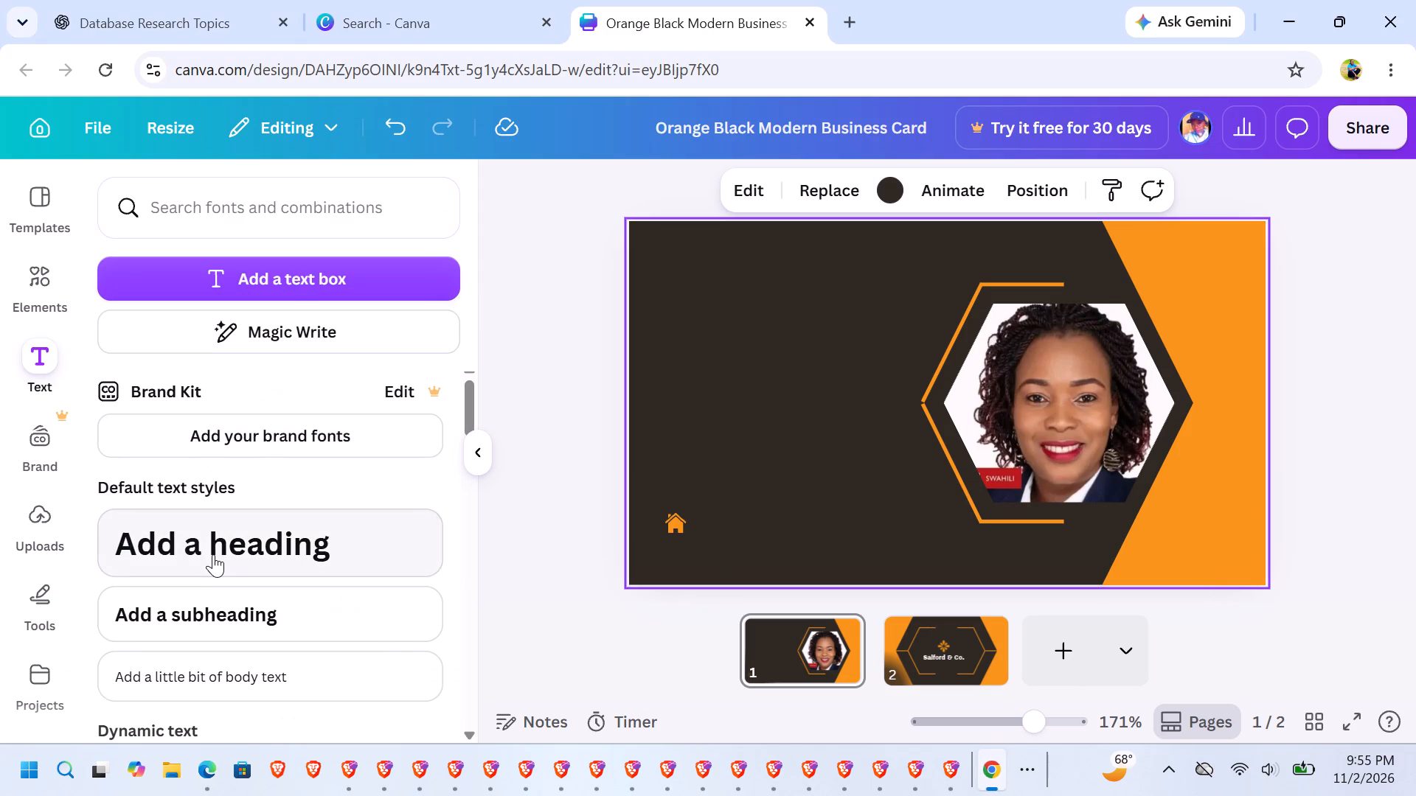
key(BackSpace)
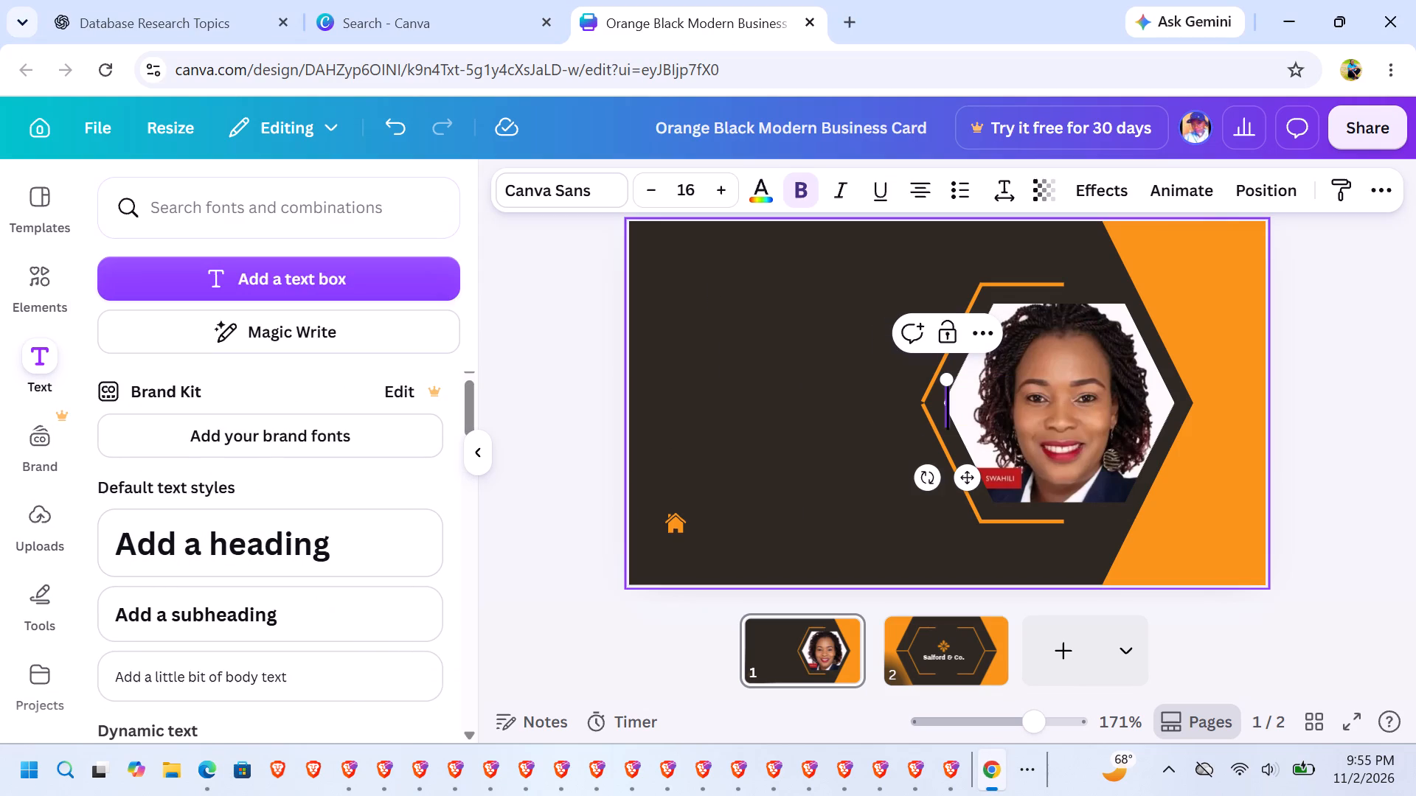
key(s)
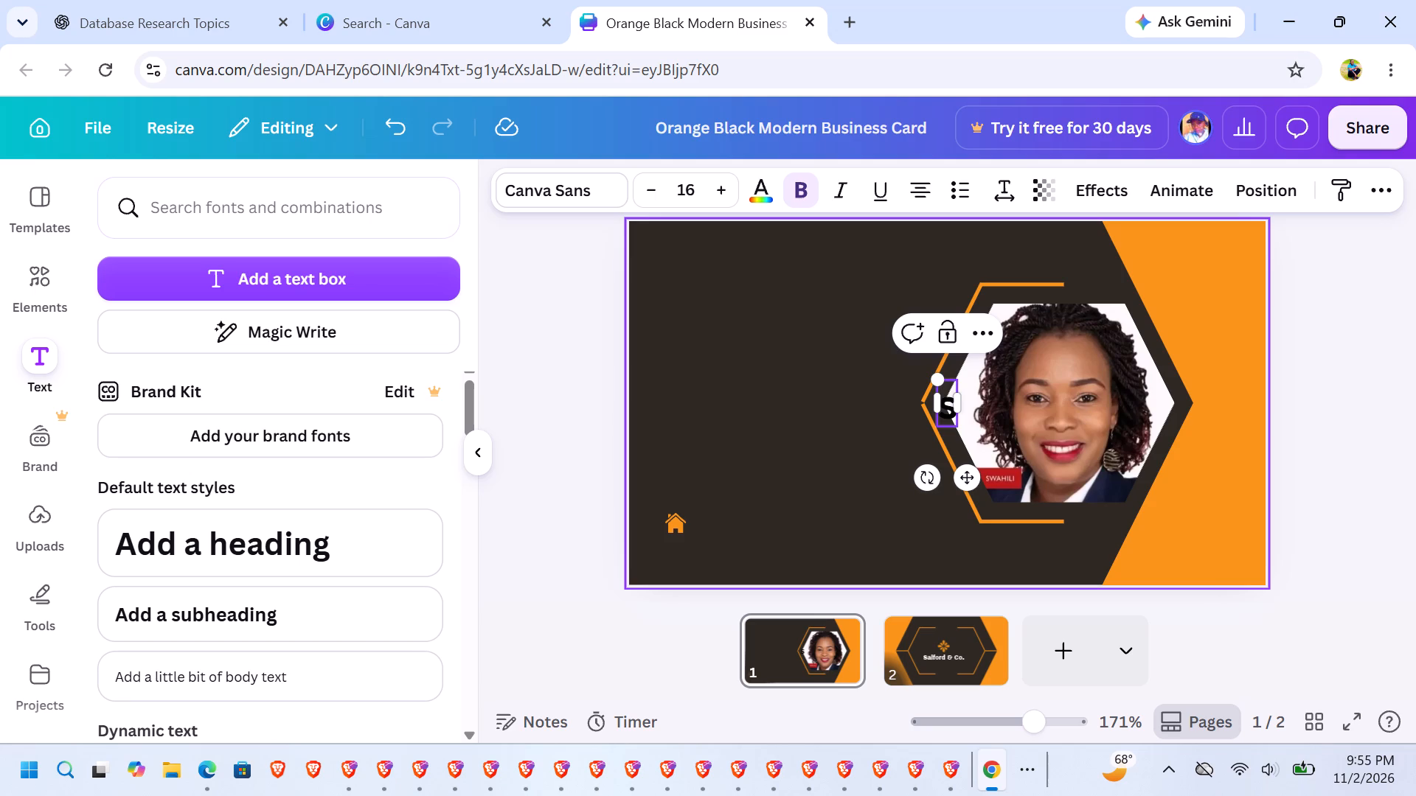
text(sy)
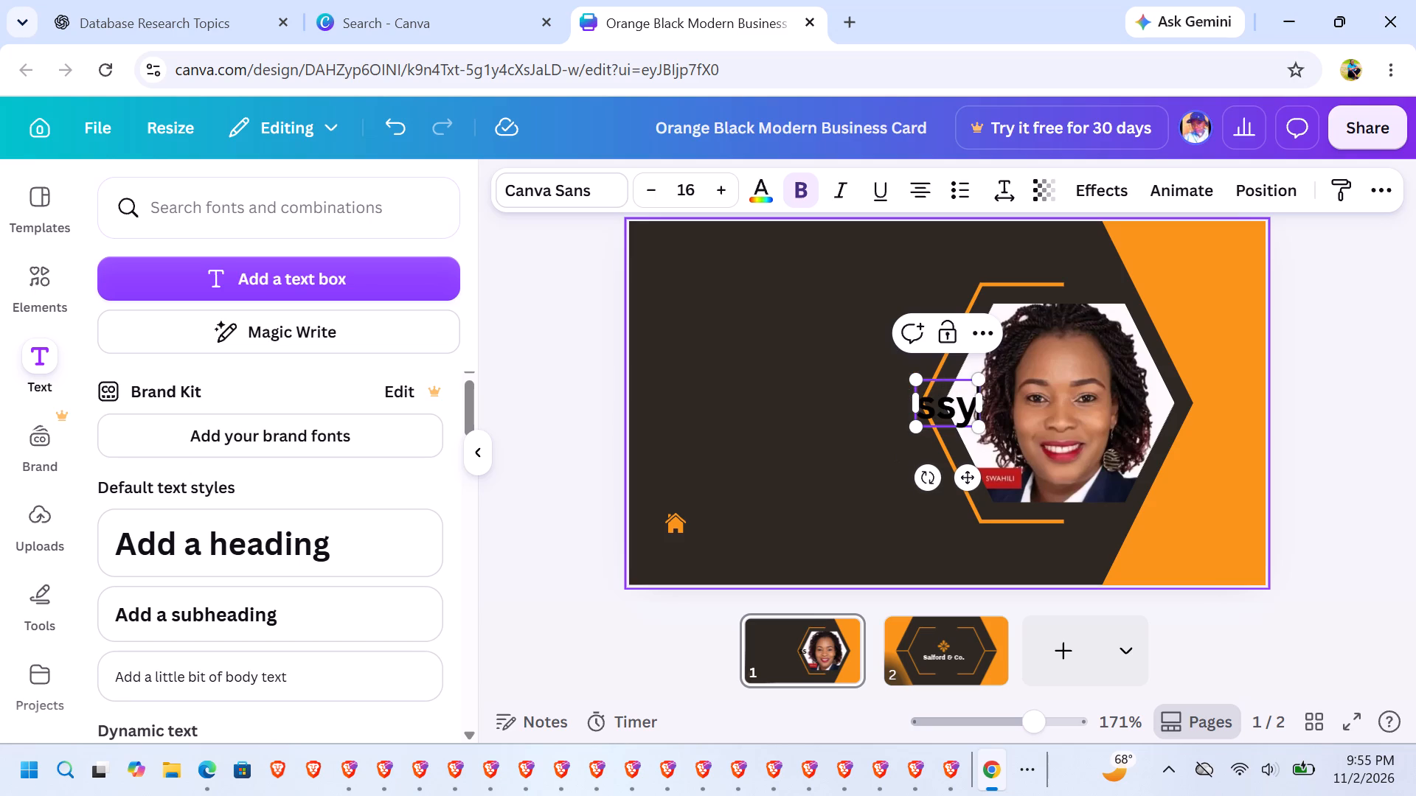
text(stematic)
key(space)
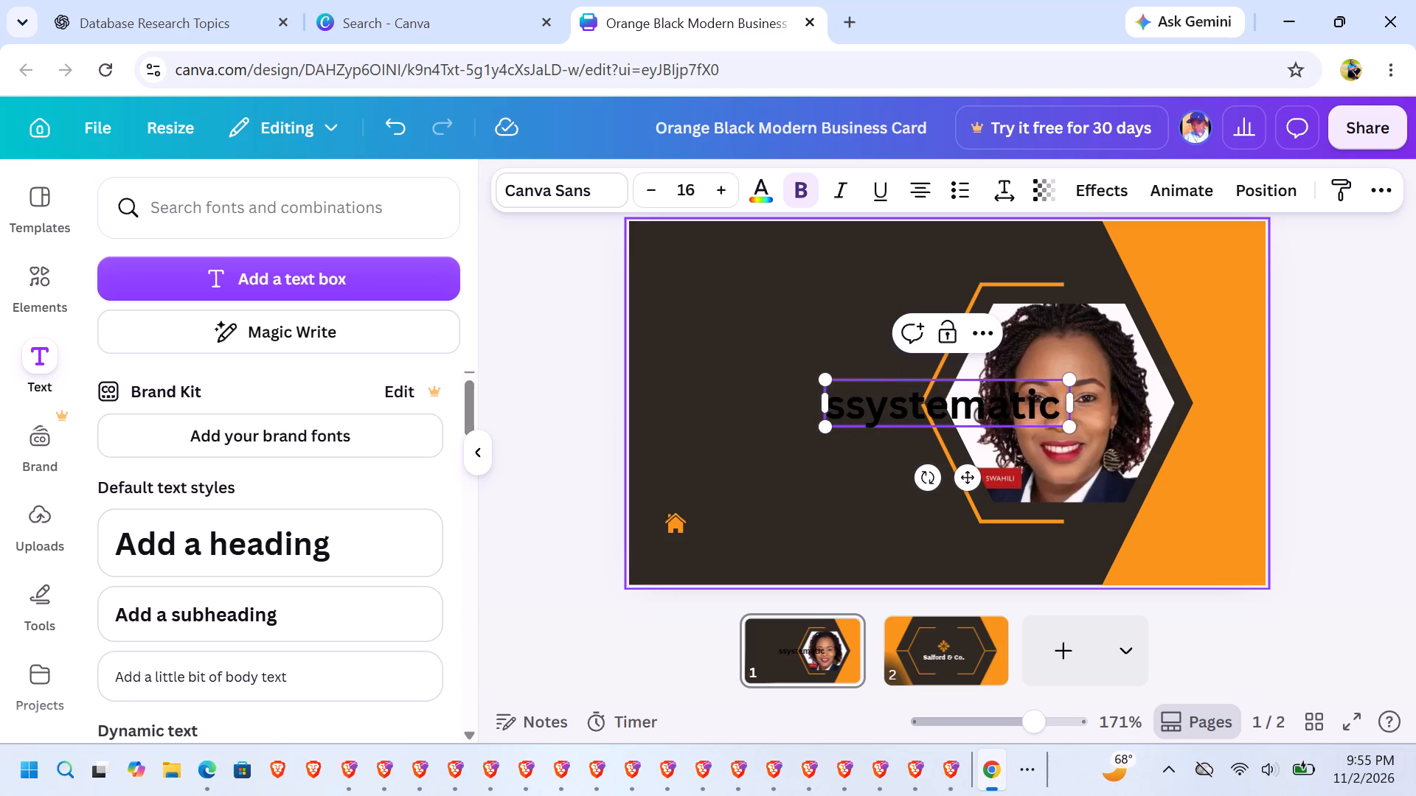
text(revies)
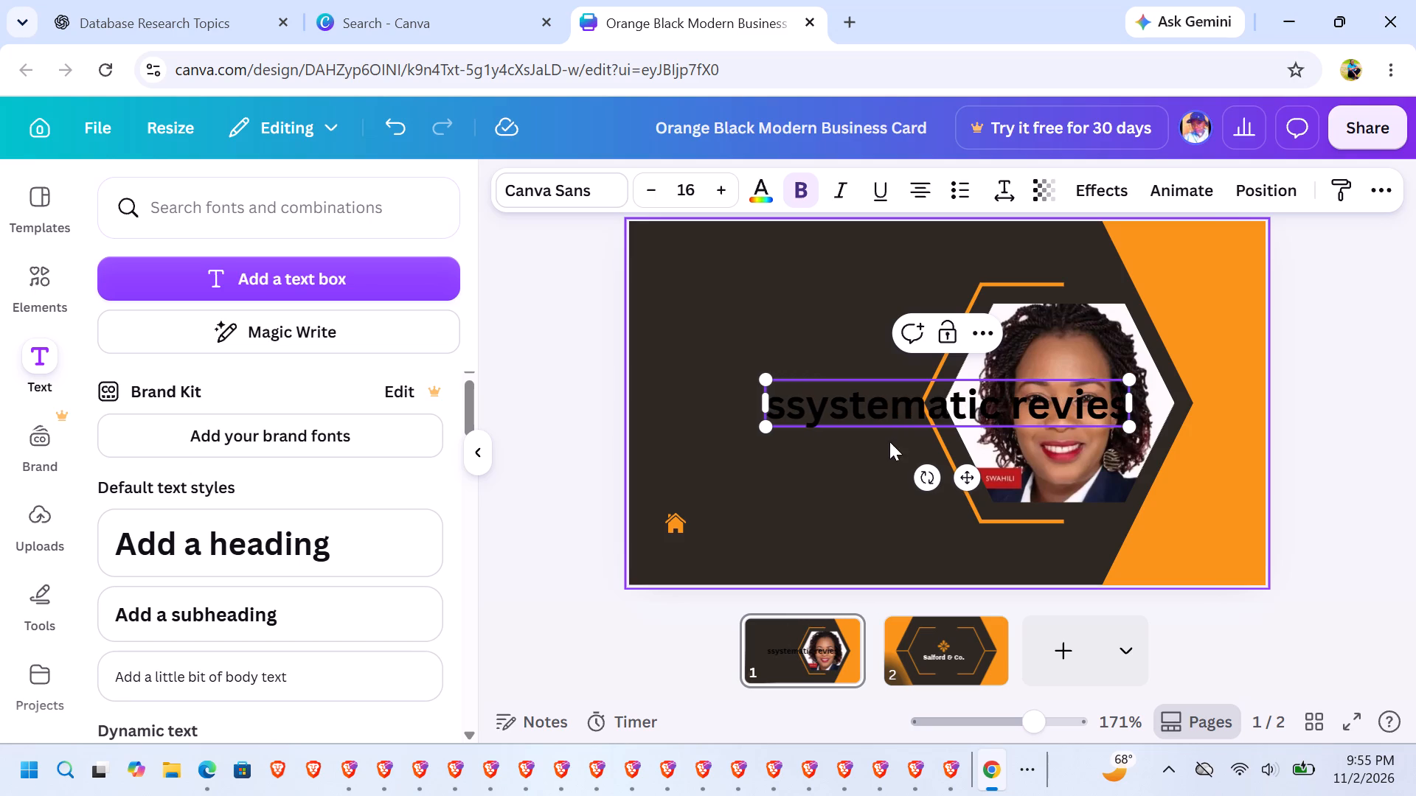
key(BackSpace)
text(w and meta analysis)
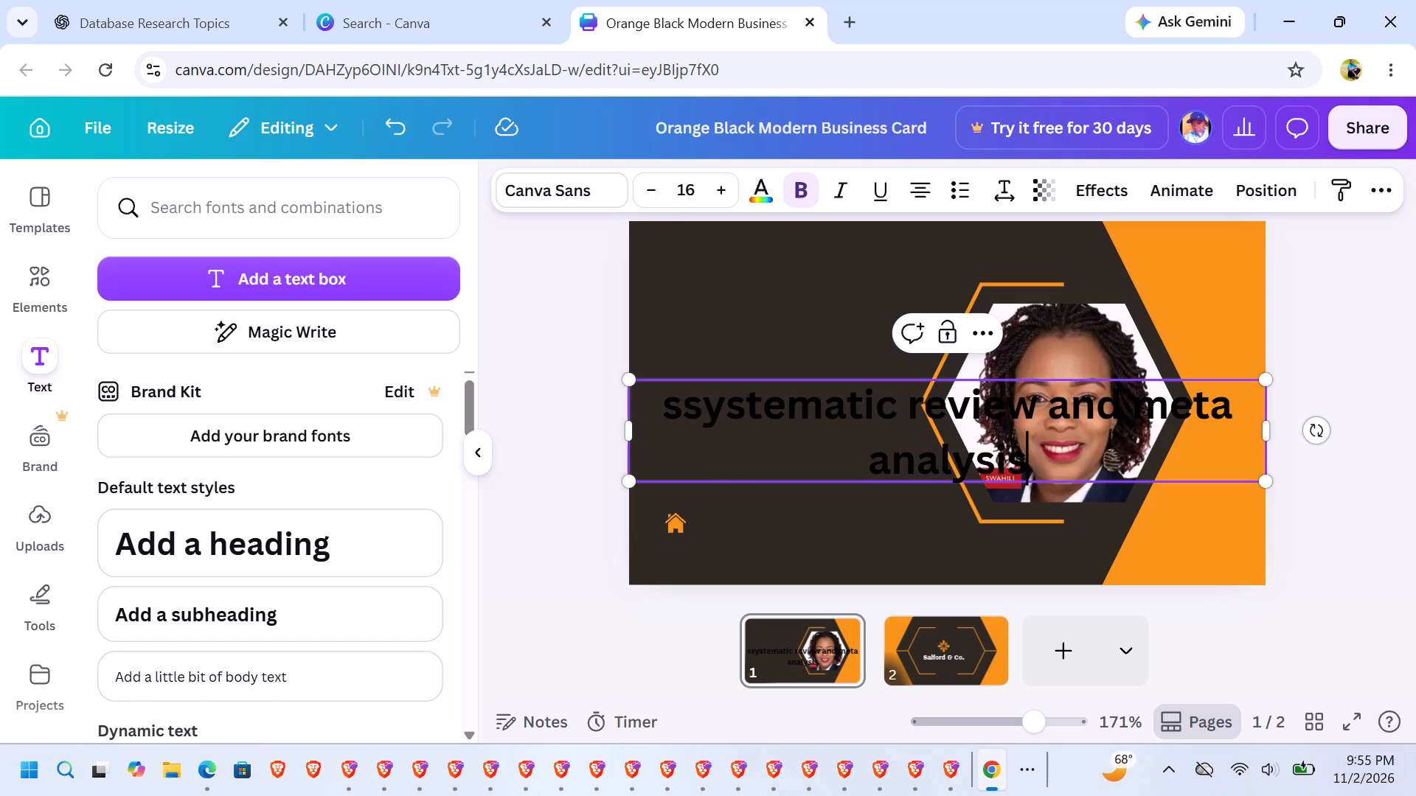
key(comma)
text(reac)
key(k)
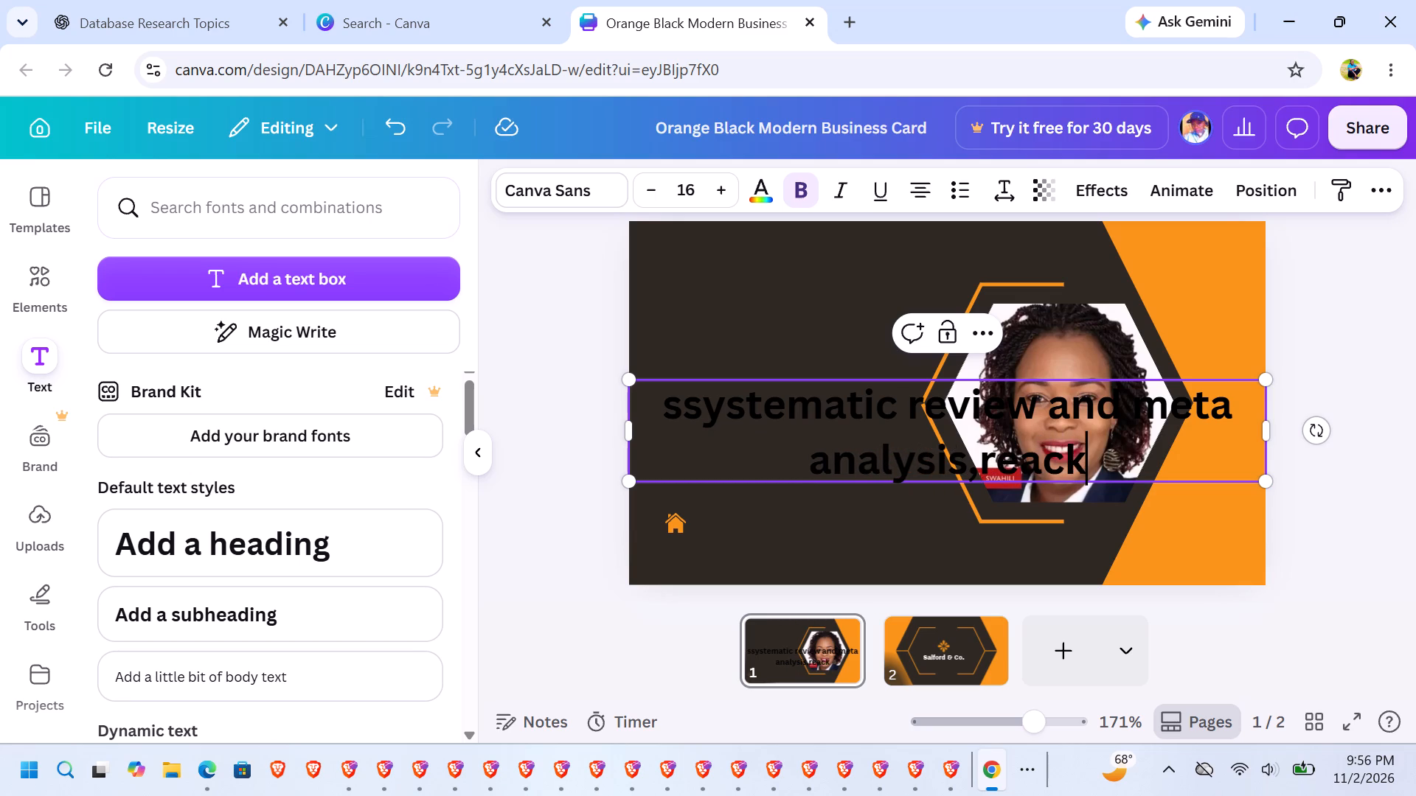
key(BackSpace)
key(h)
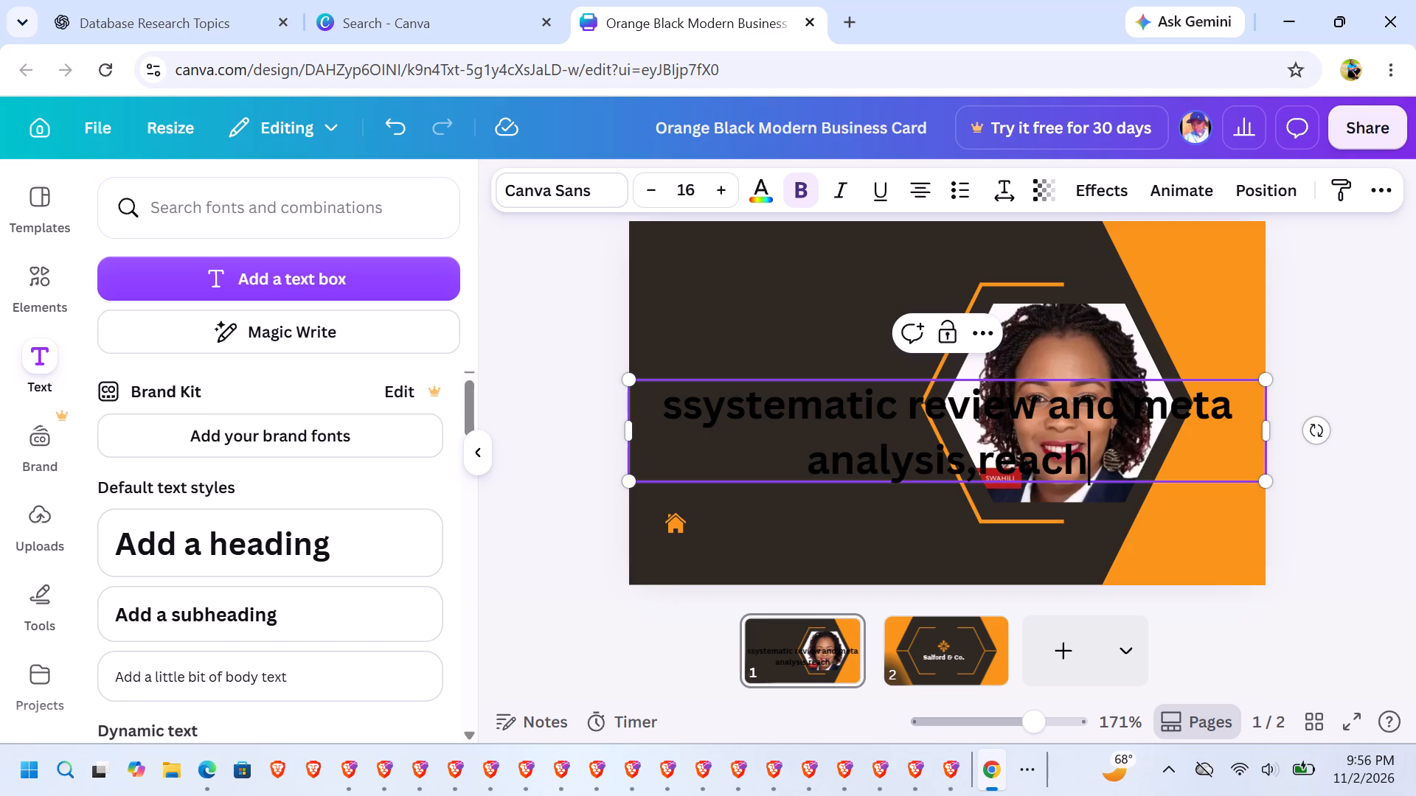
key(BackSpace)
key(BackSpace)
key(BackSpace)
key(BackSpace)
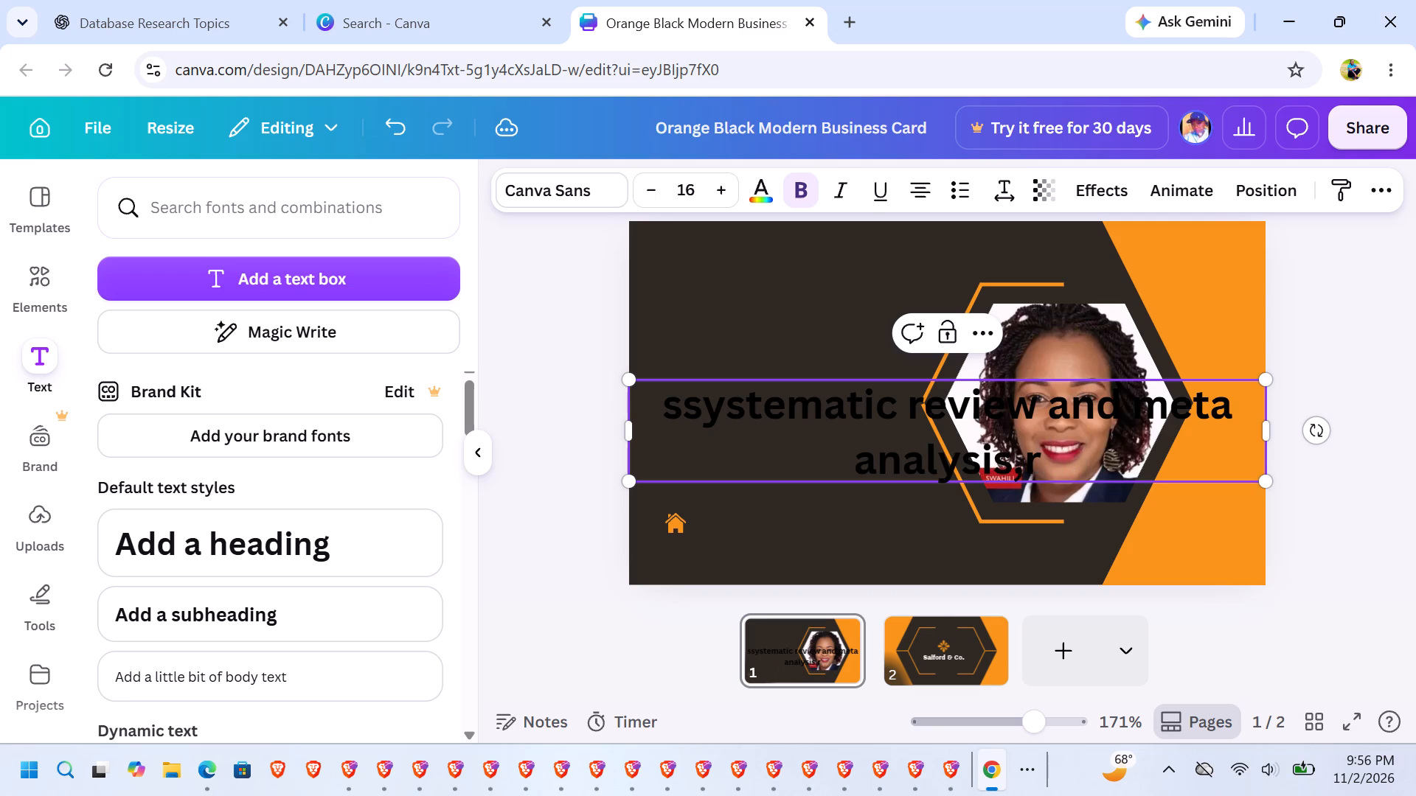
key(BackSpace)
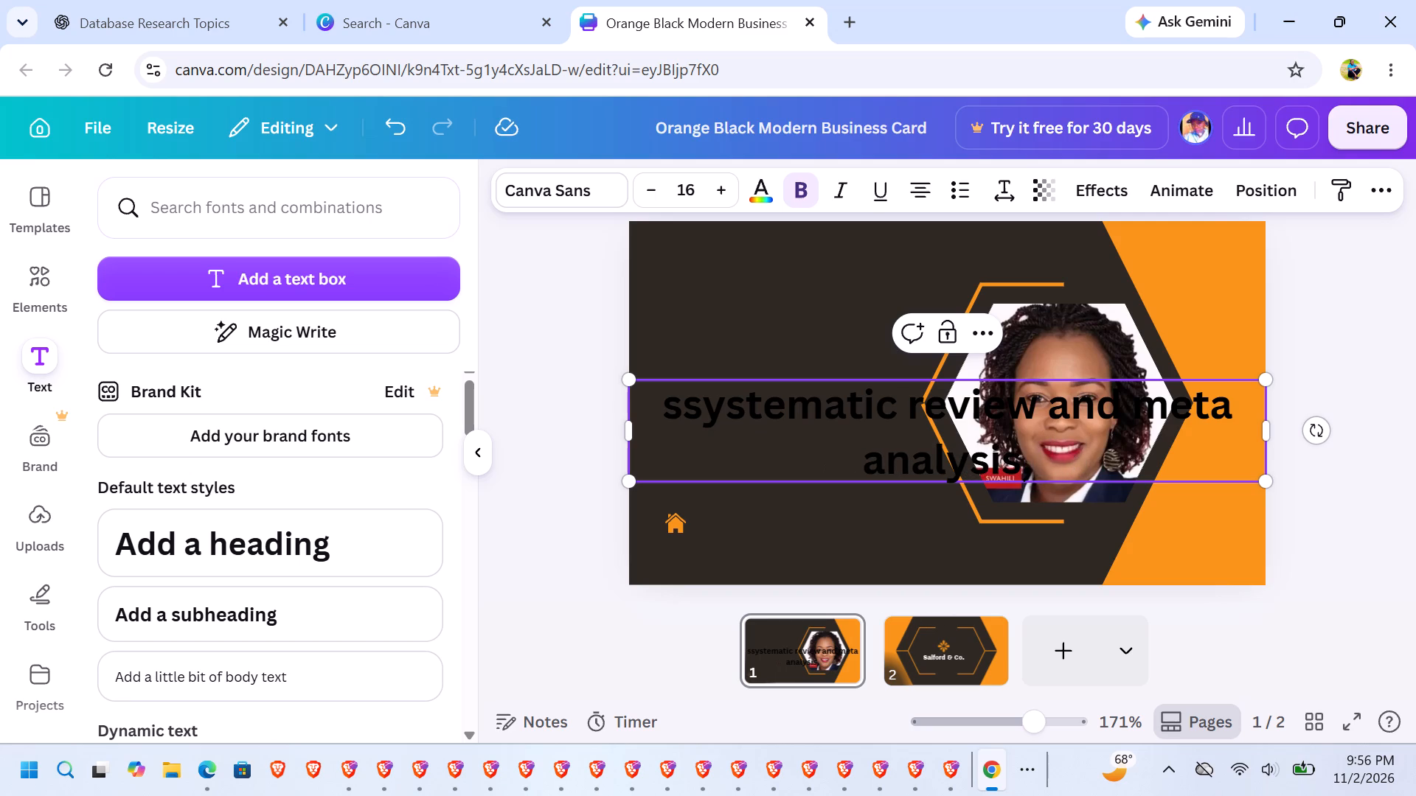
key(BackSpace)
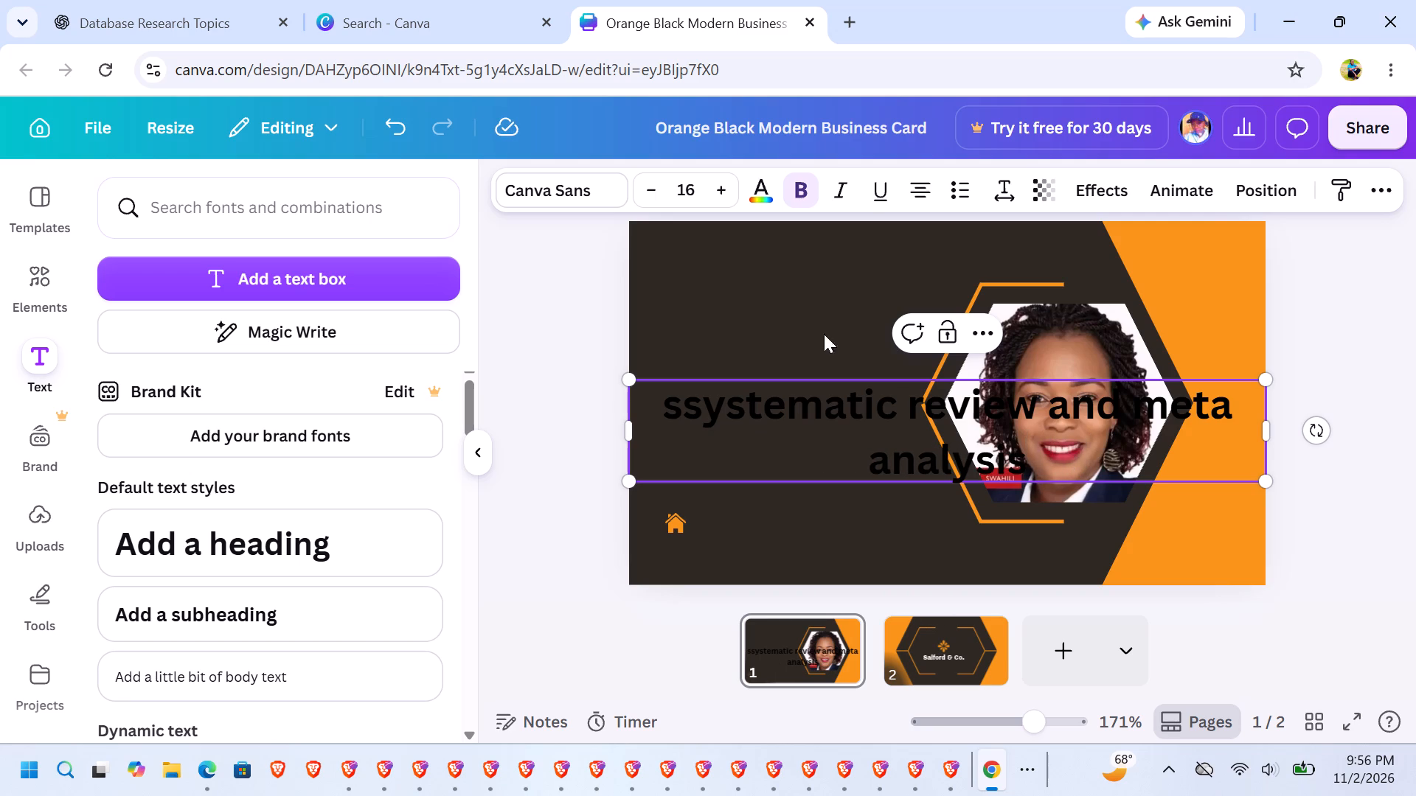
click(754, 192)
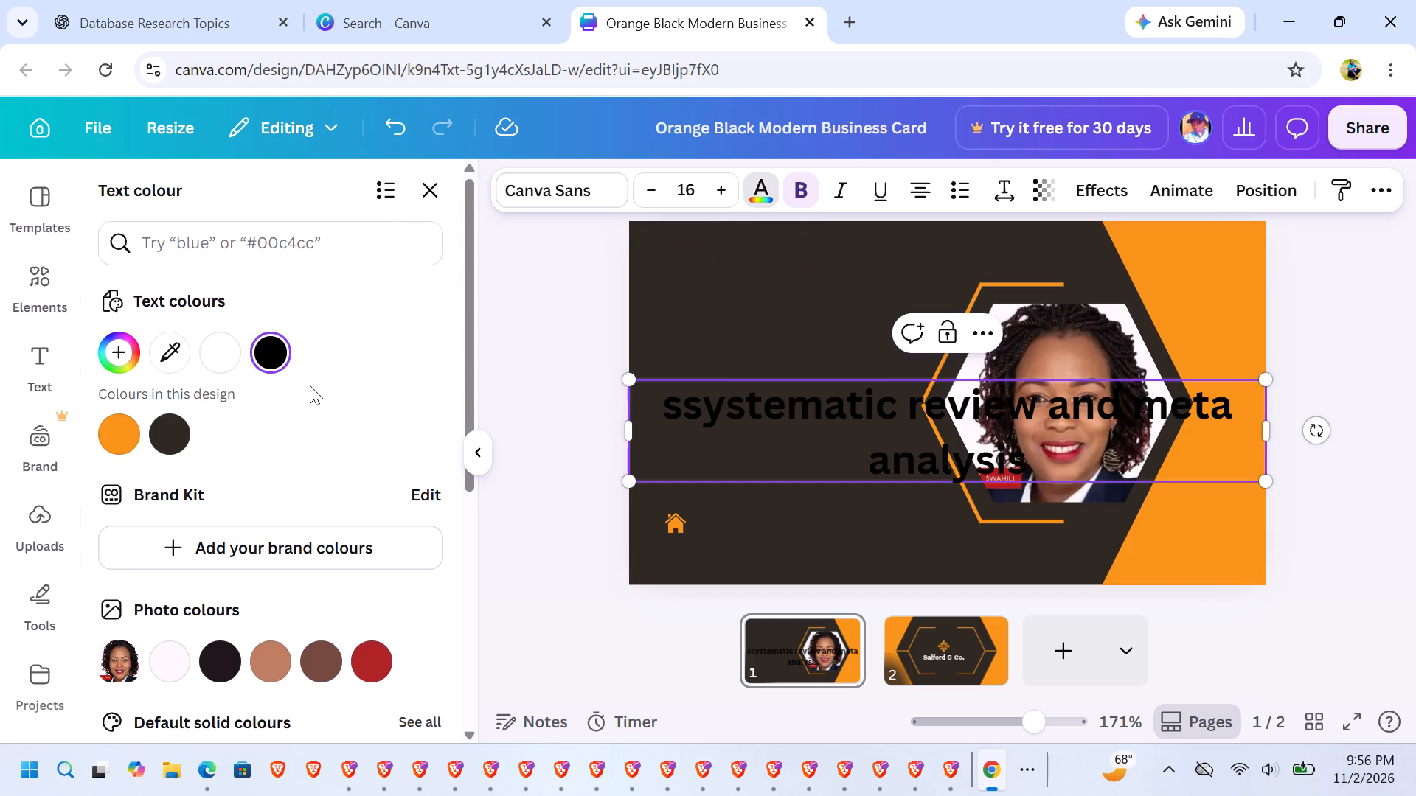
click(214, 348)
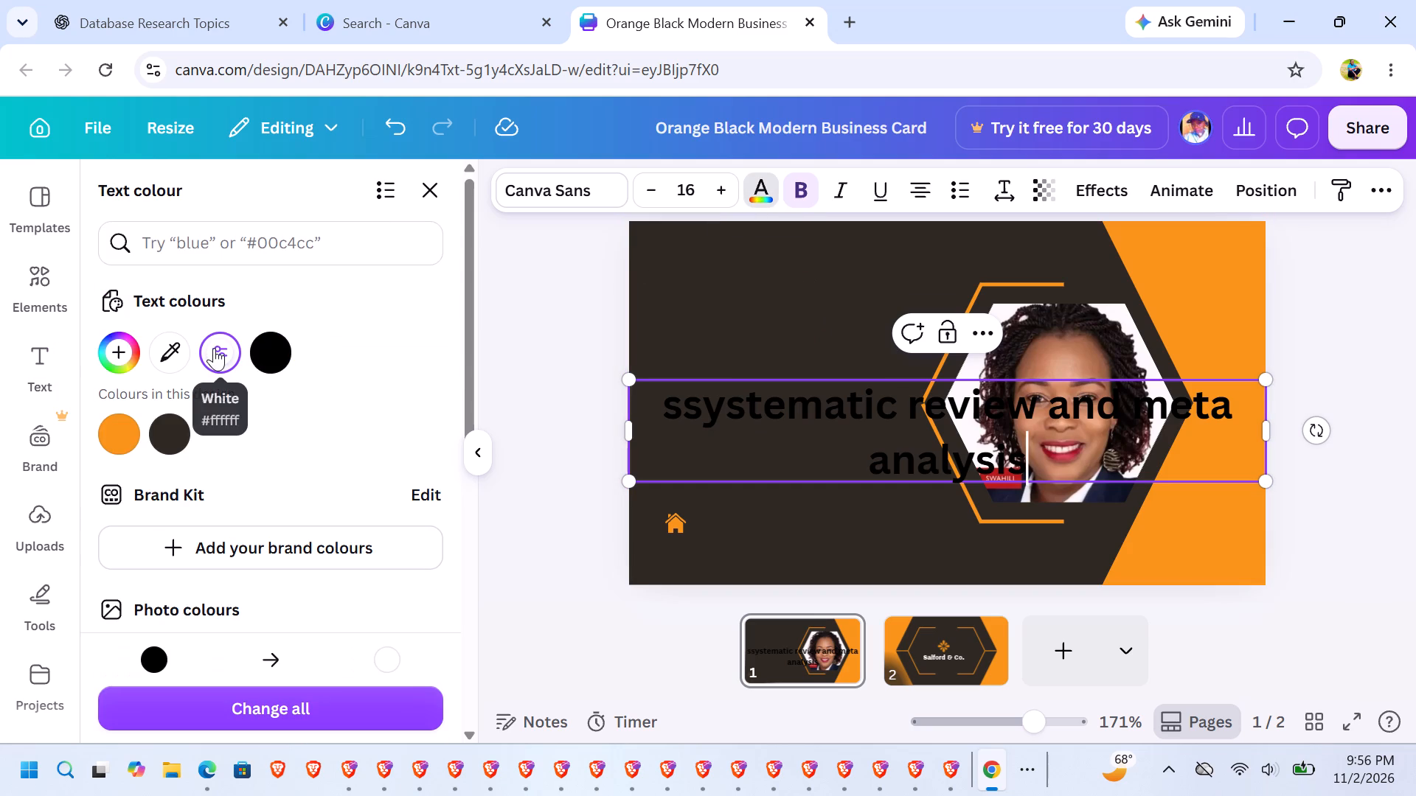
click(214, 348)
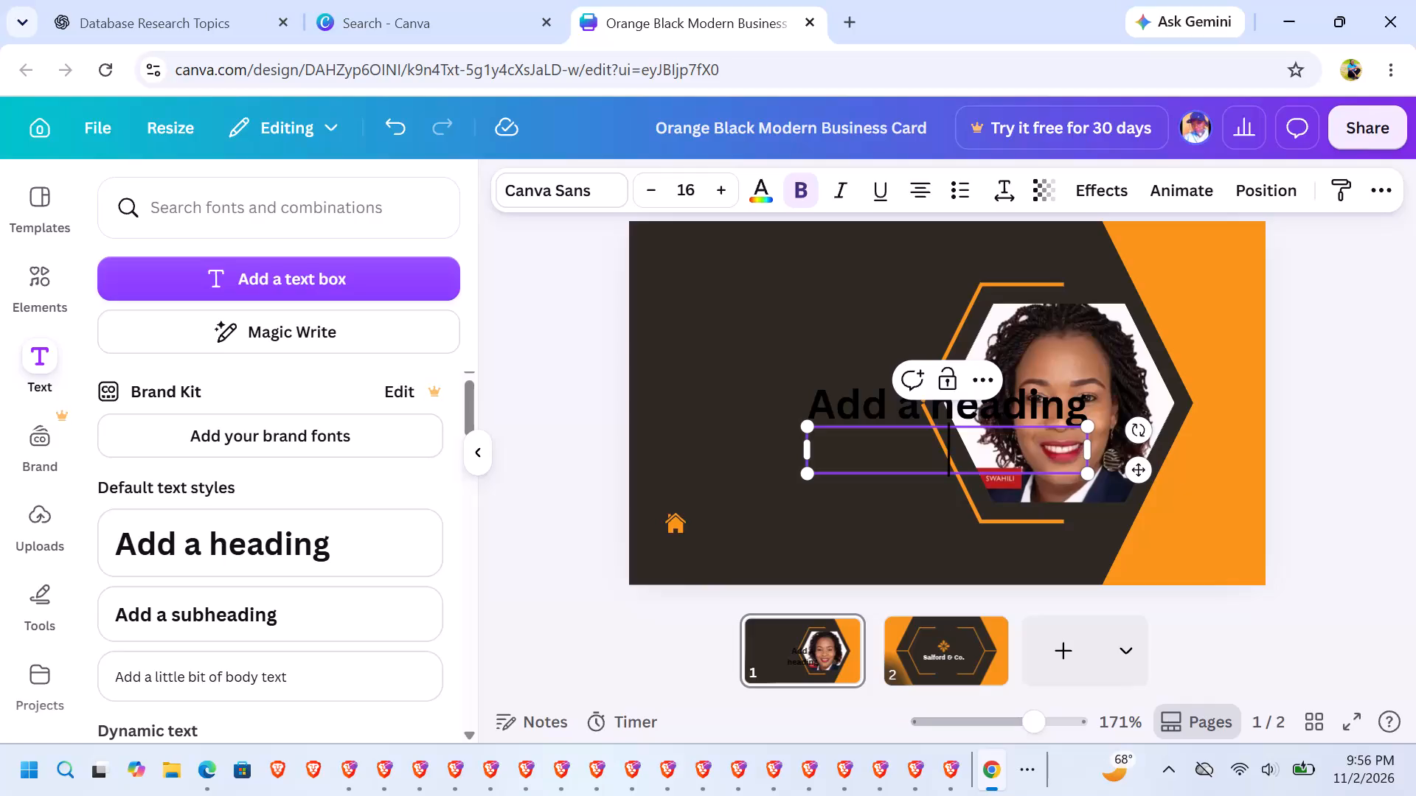
Switch to Edge and examine the Fiverr statistics gig results for thumbnail designs and service wording.
click(218, 775)
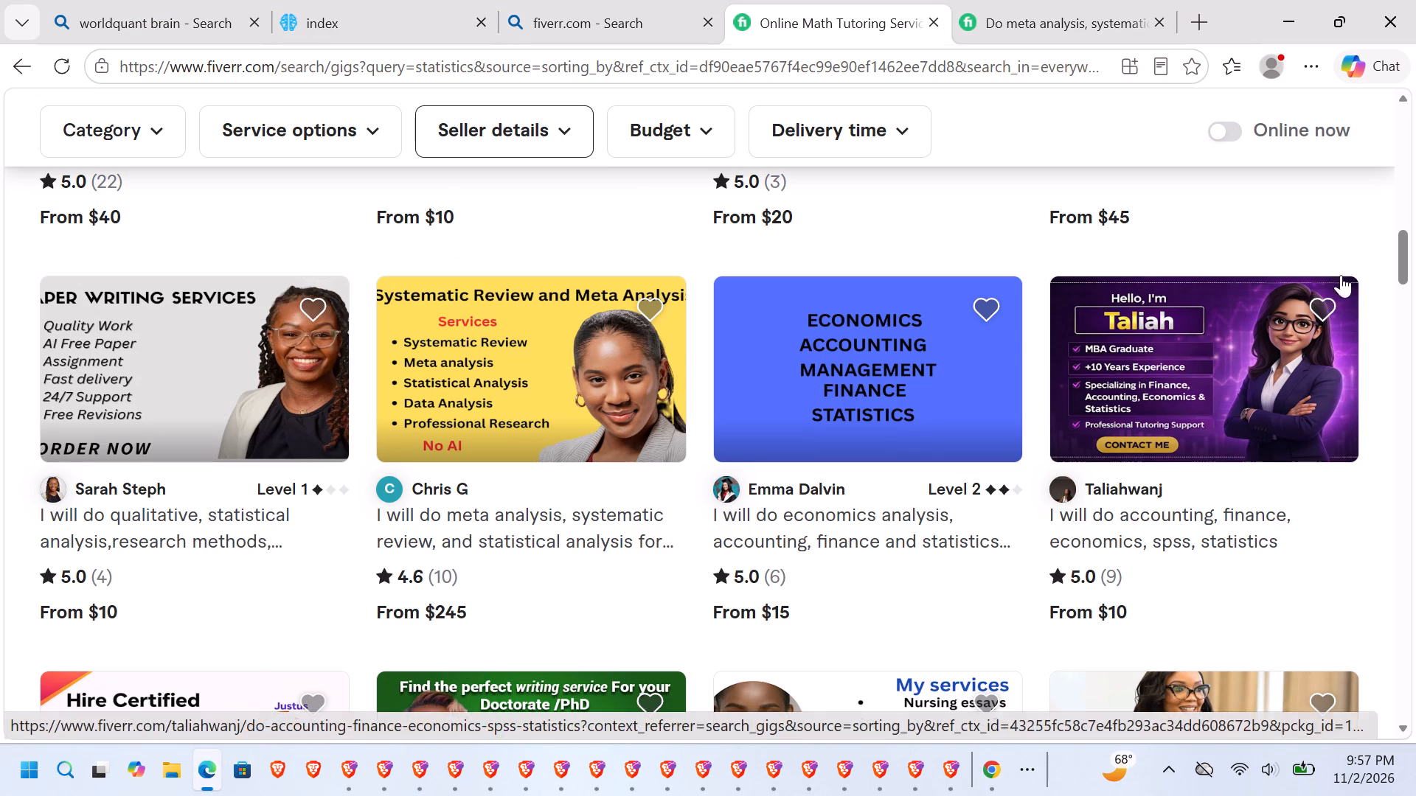
drag(1409, 253, 1408, 304)
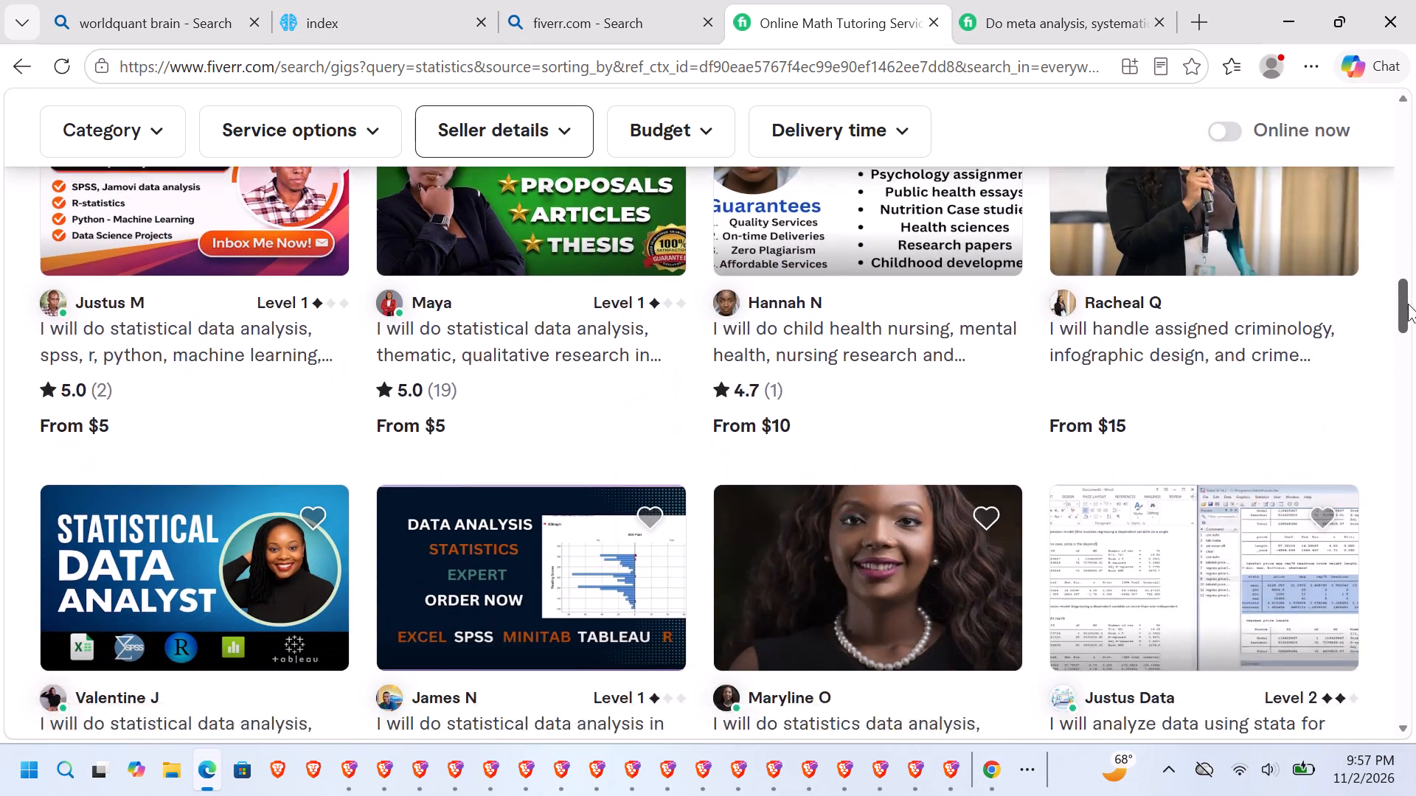
drag(1408, 304, 1412, 325)
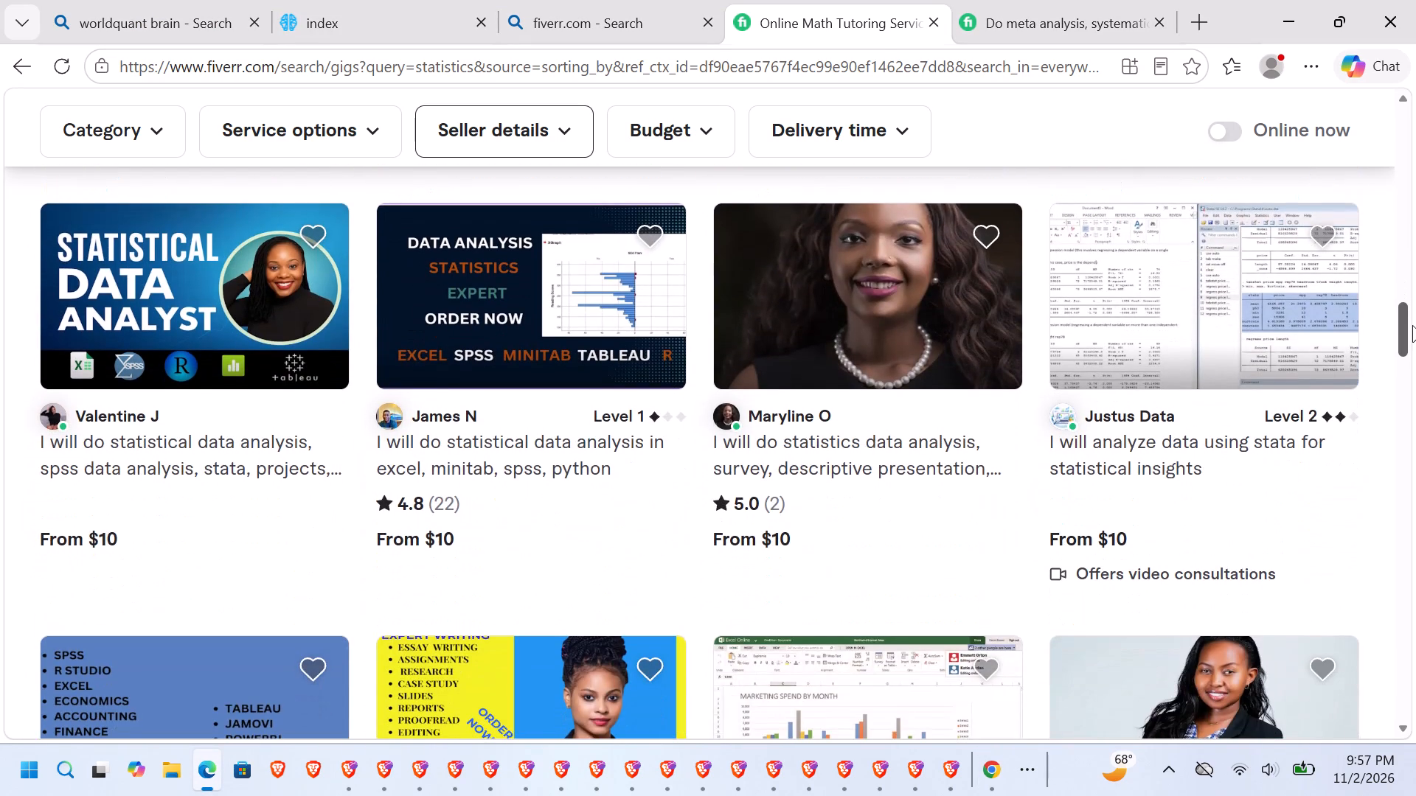
drag(1412, 325, 1413, 364)
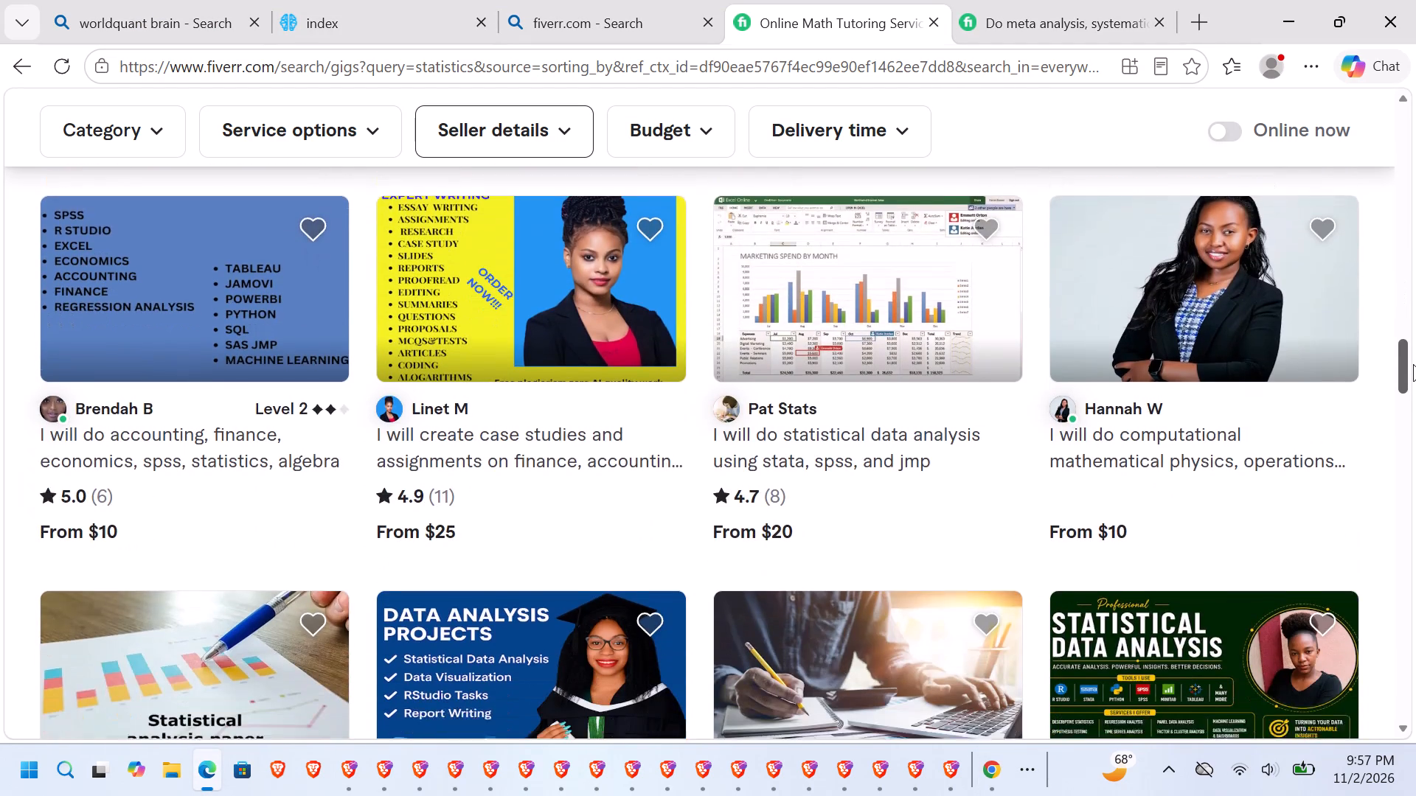
drag(1413, 364, 1415, 385)
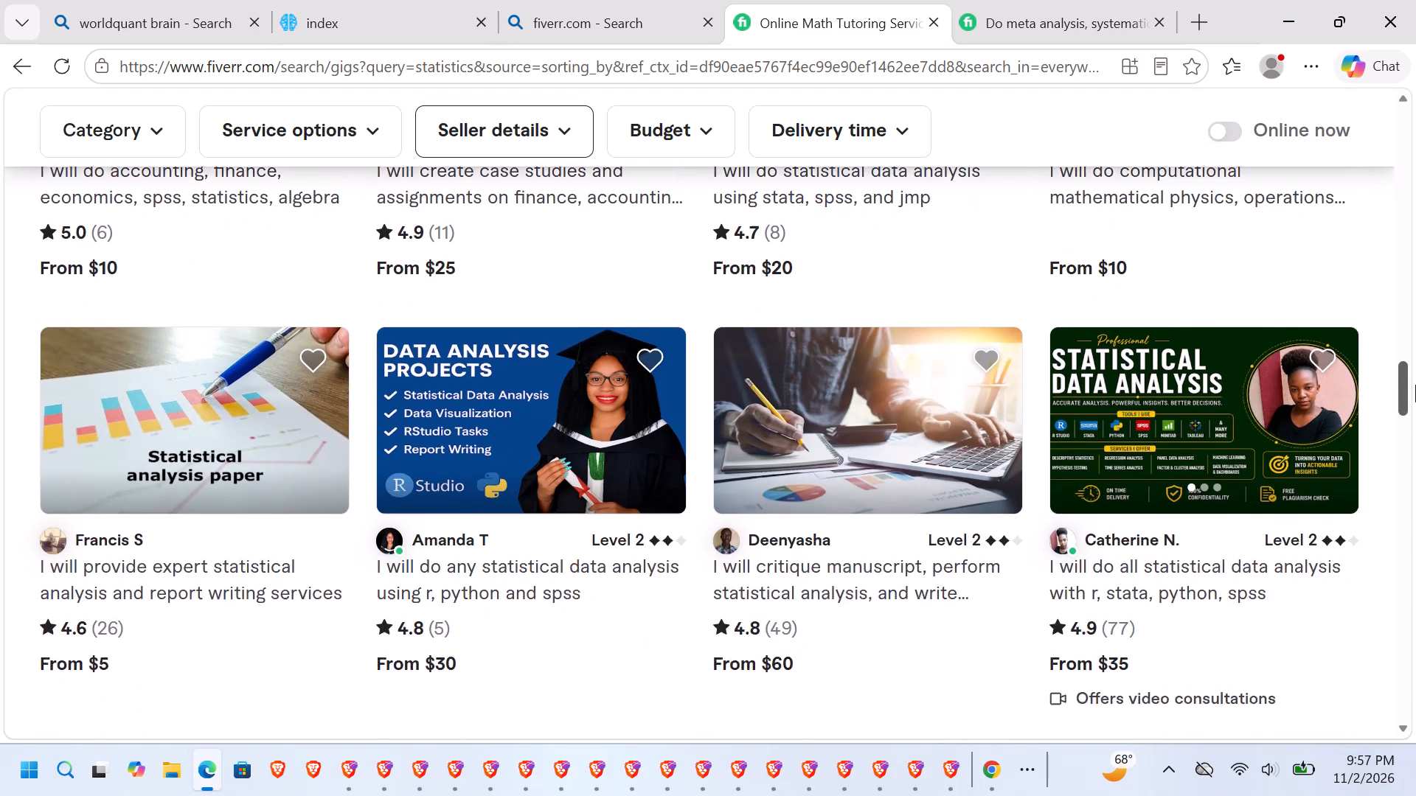
drag(1415, 385, 1415, 392)
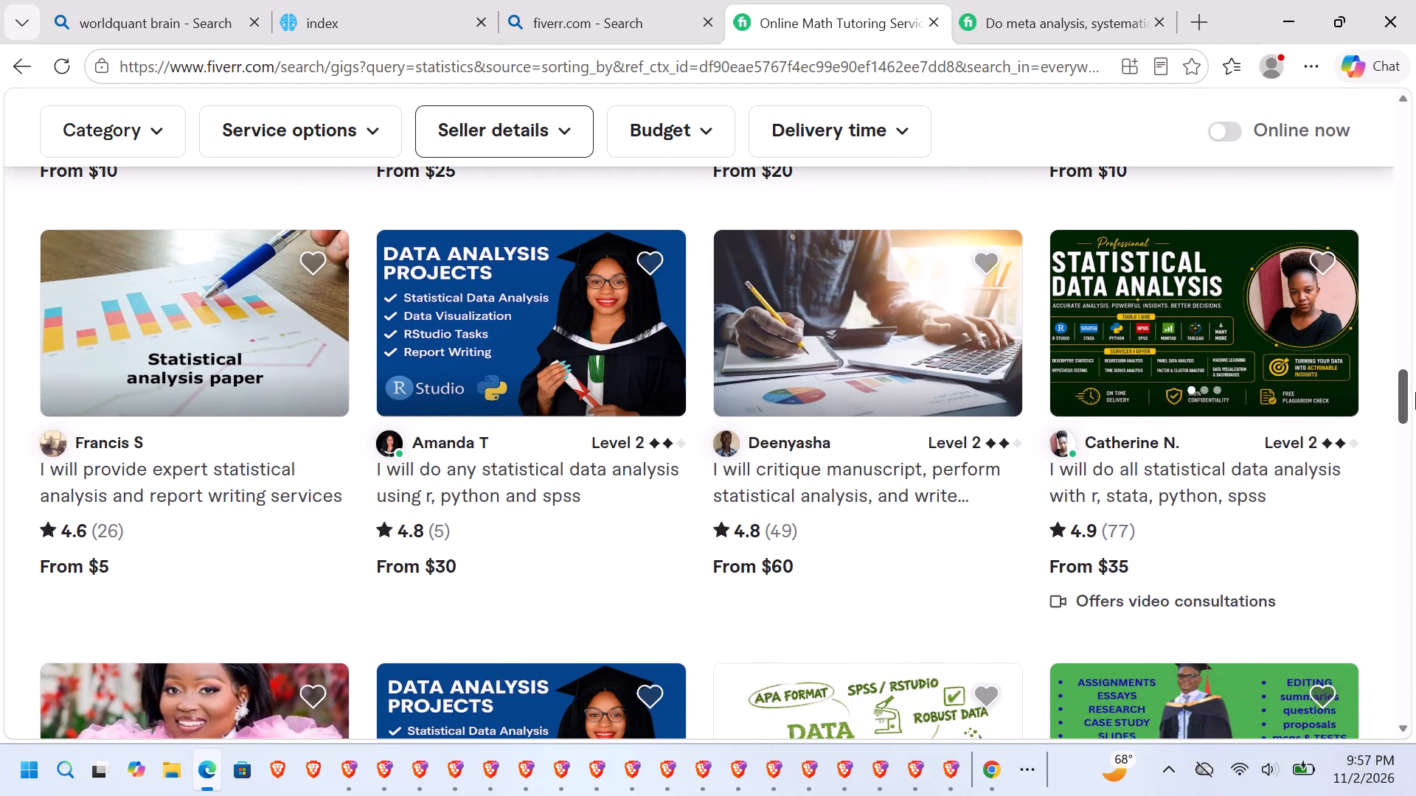
drag(1415, 392, 1415, 538)
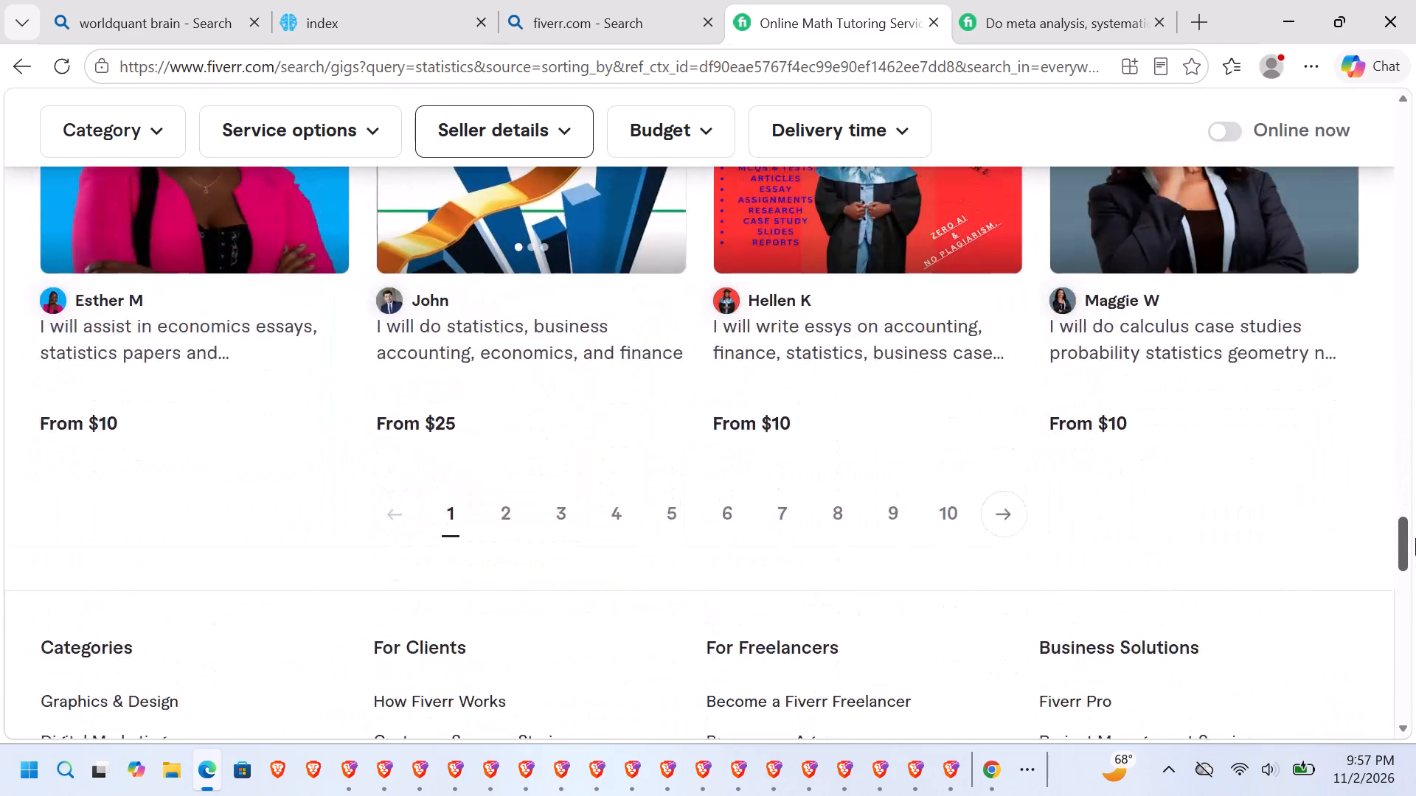
drag(1415, 538, 1415, 512)
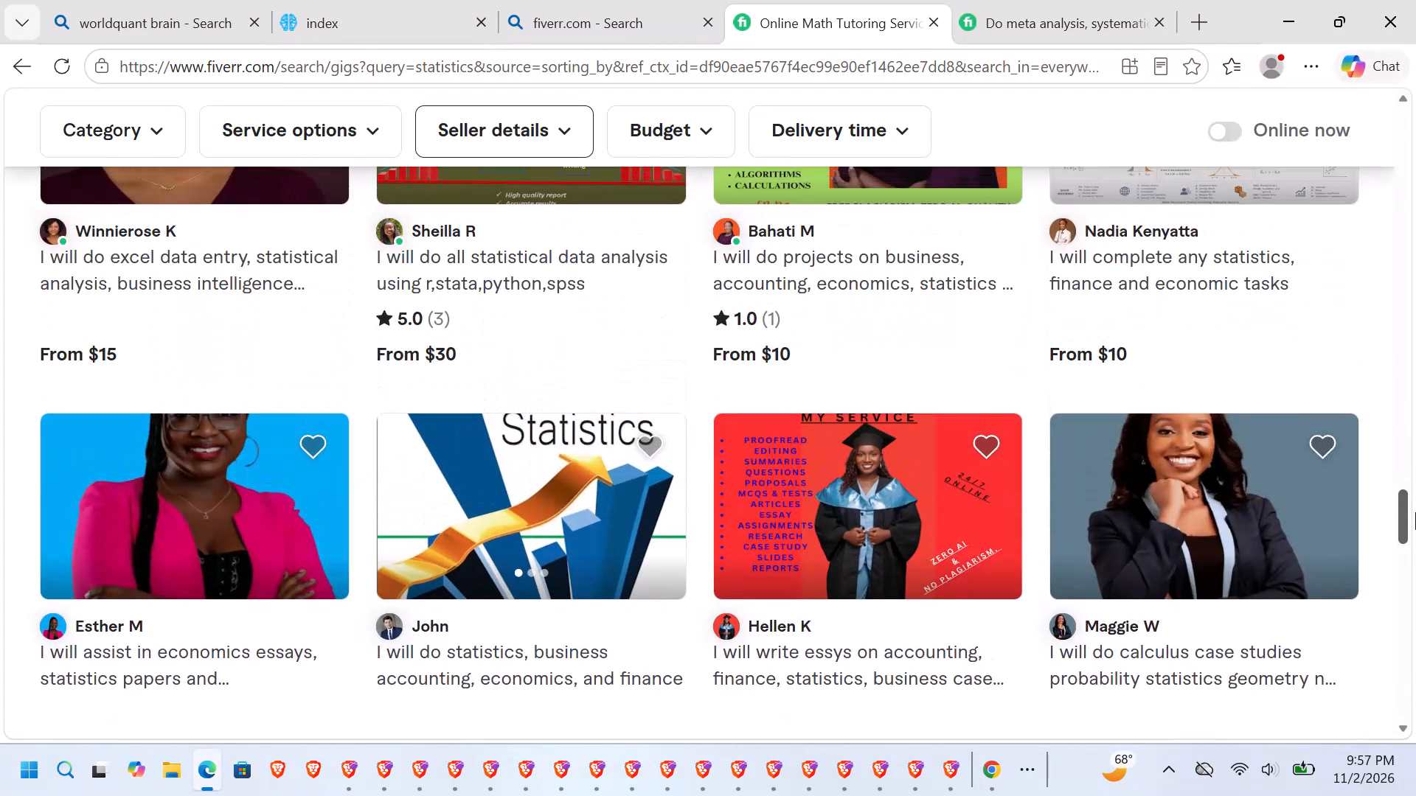
drag(1415, 512, 1415, 517)
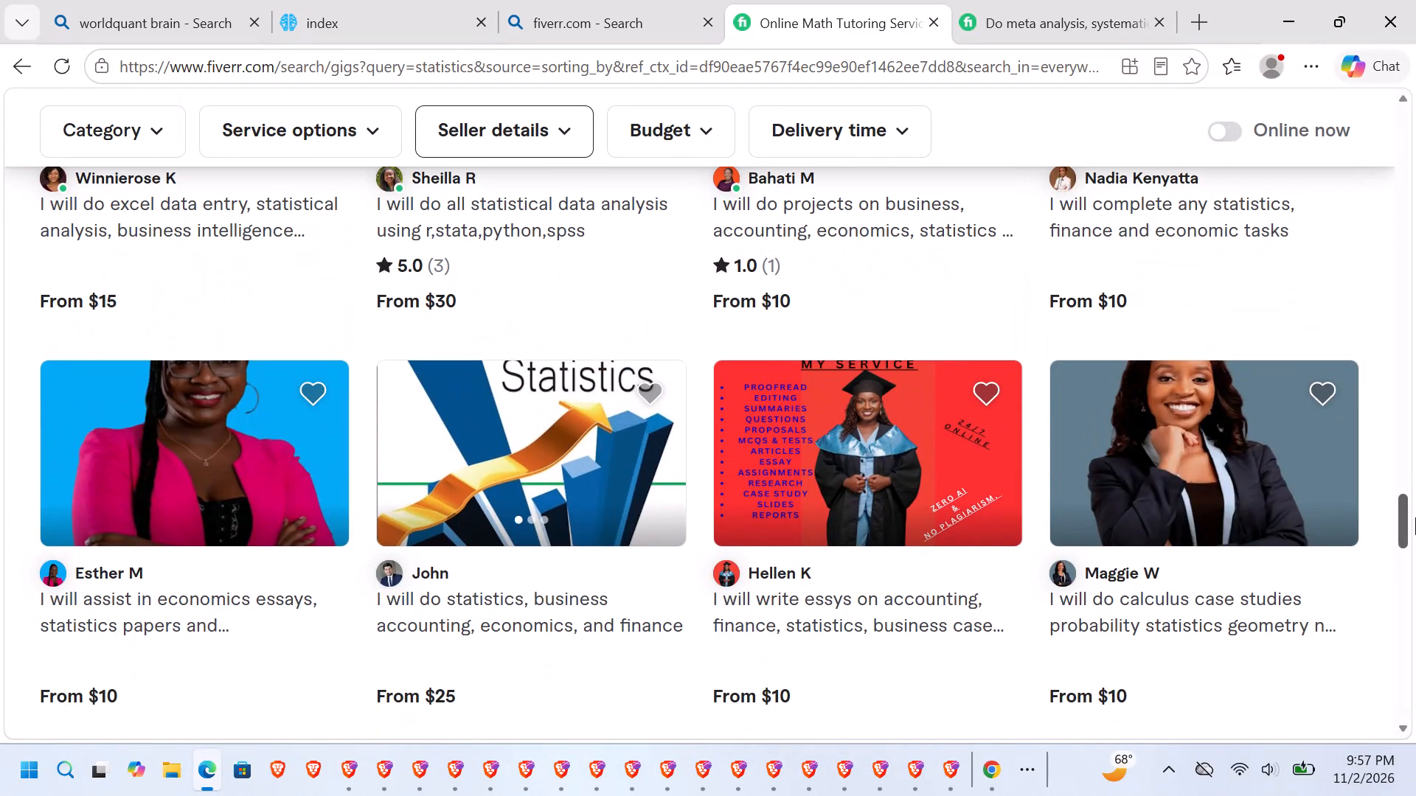
drag(1415, 517, 1415, 513)
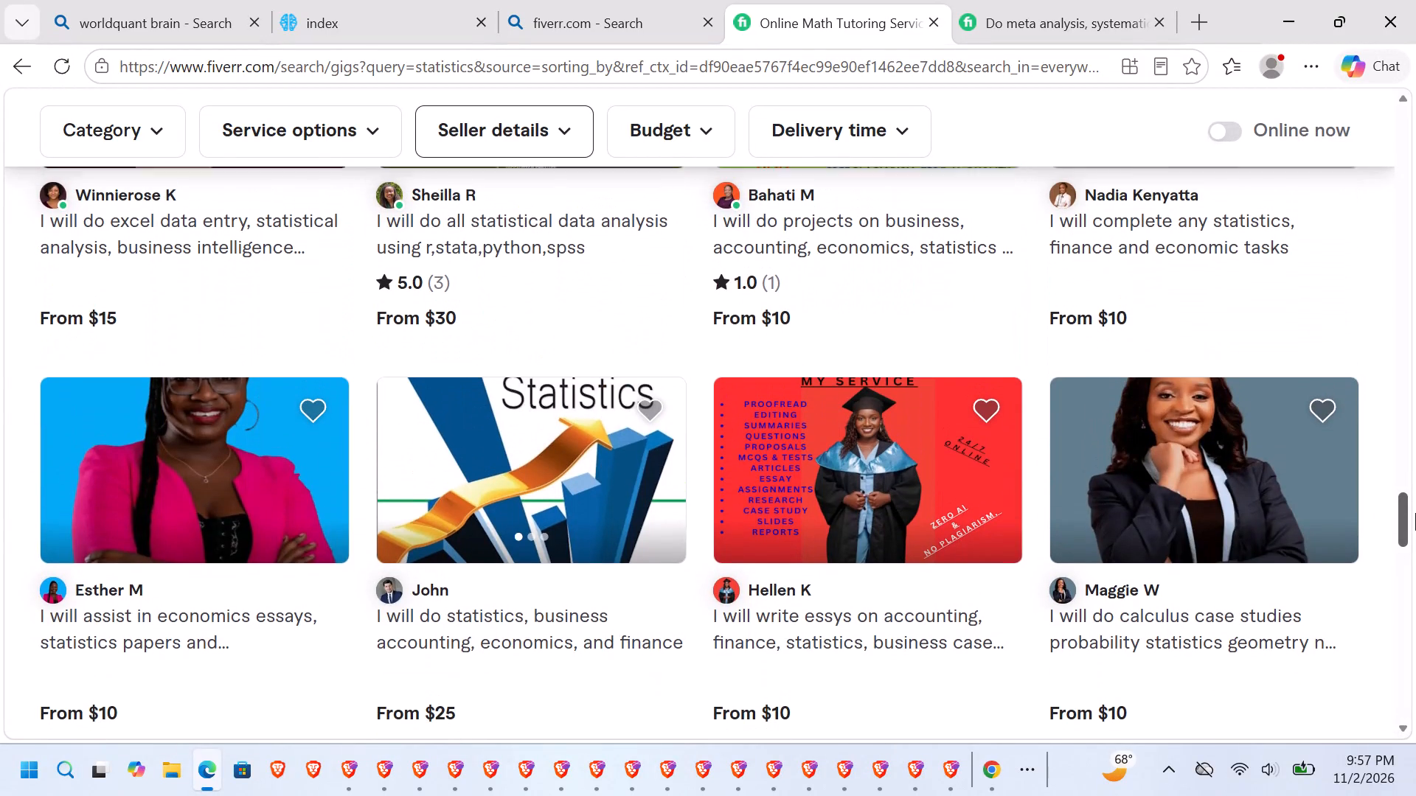
drag(1415, 513, 1410, 476)
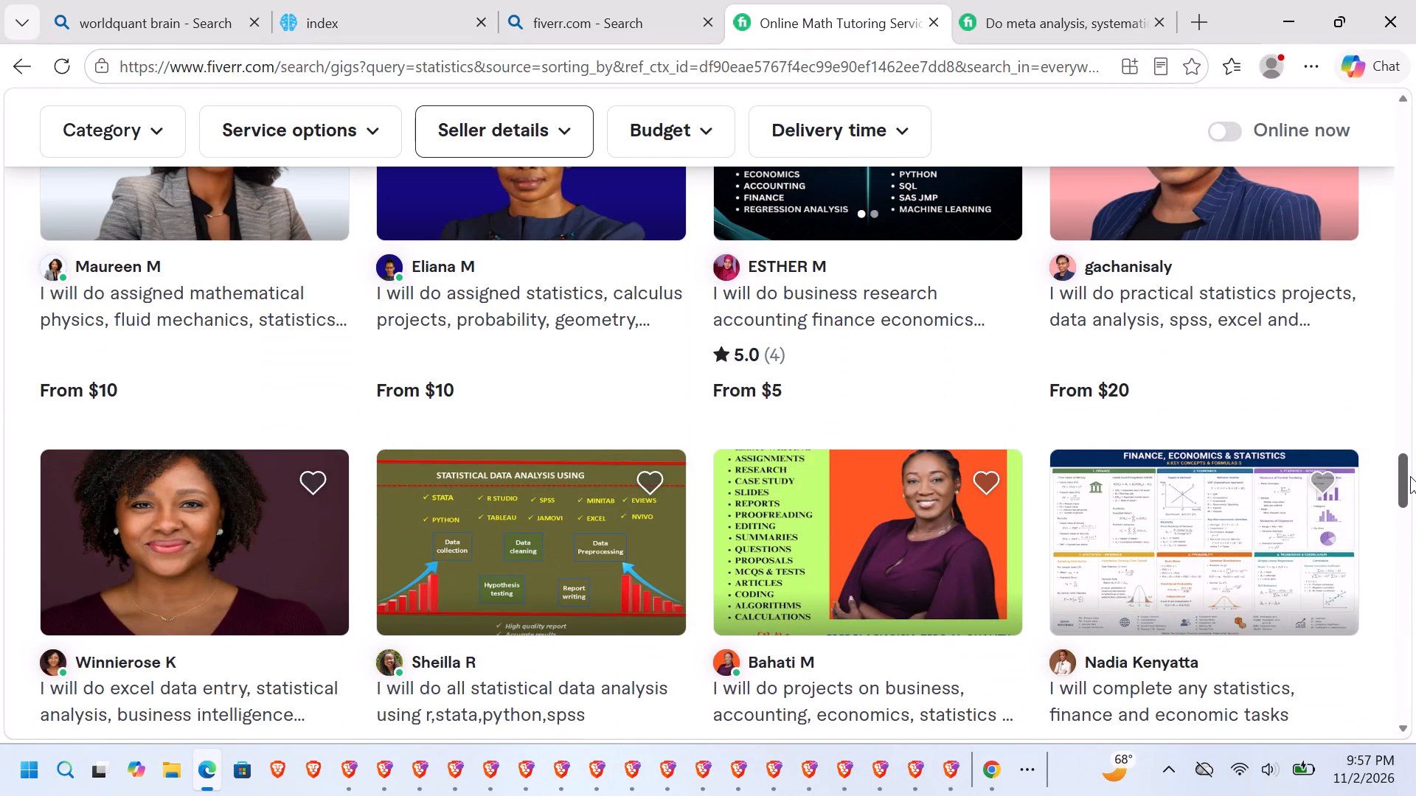
drag(1410, 476, 1410, 469)
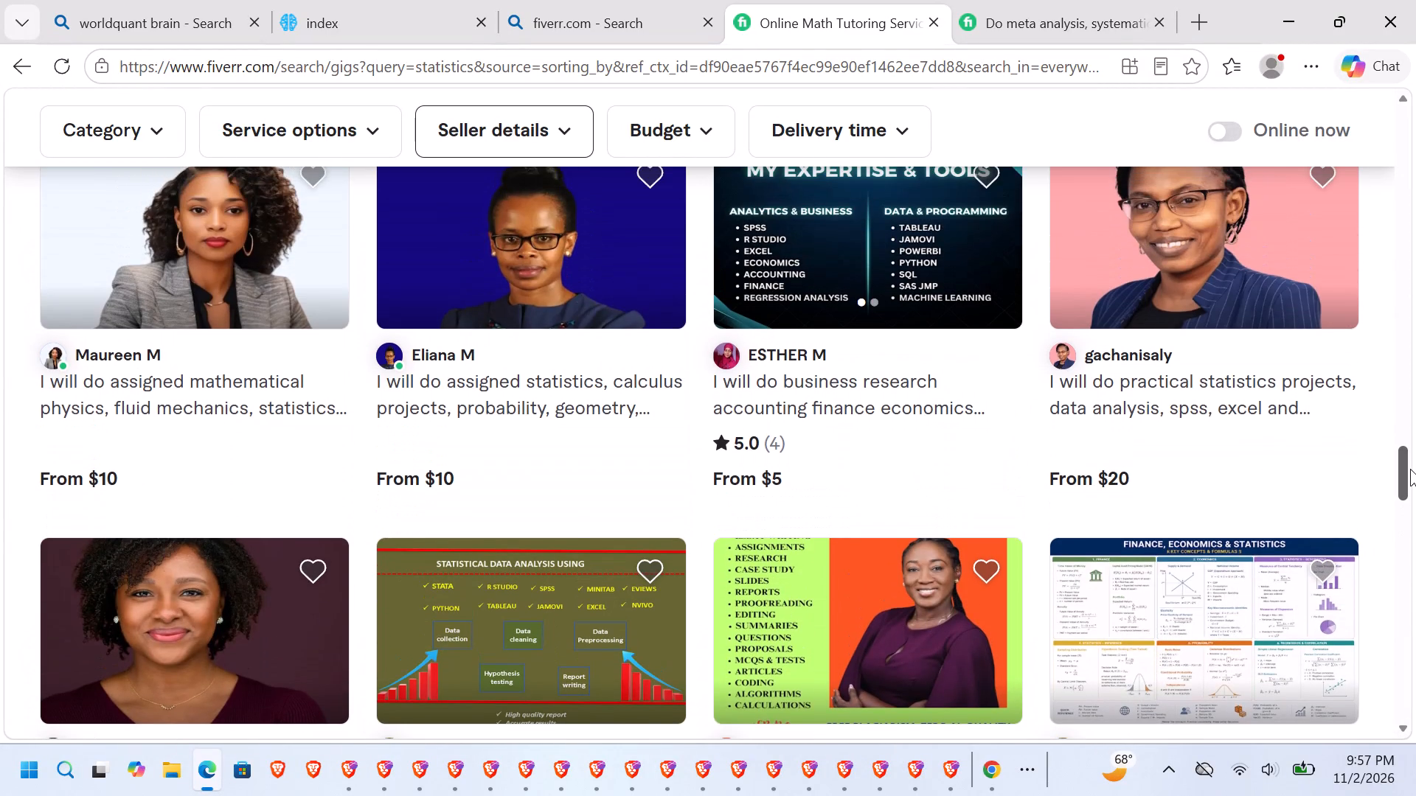
drag(1410, 469, 1389, 443)
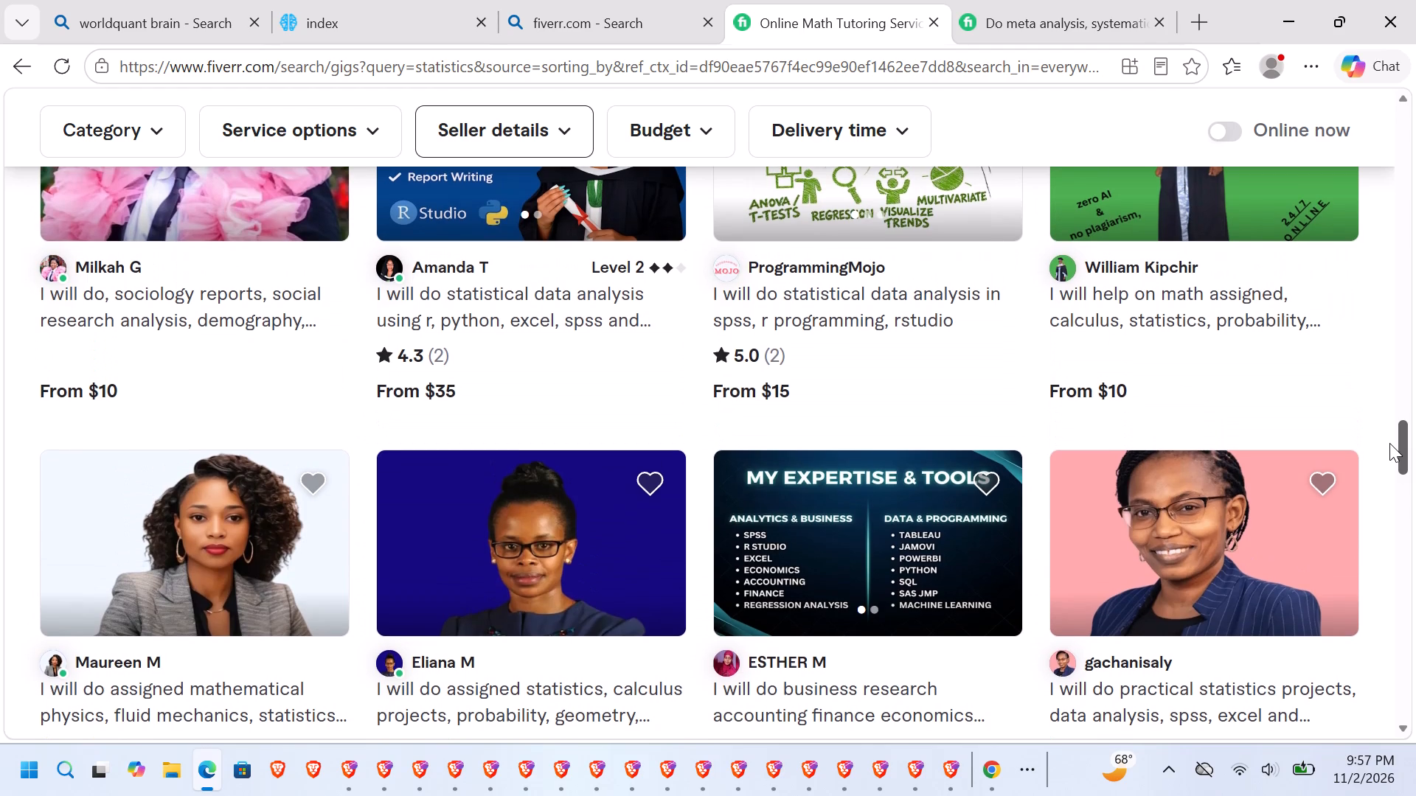
drag(1389, 443, 1384, 413)
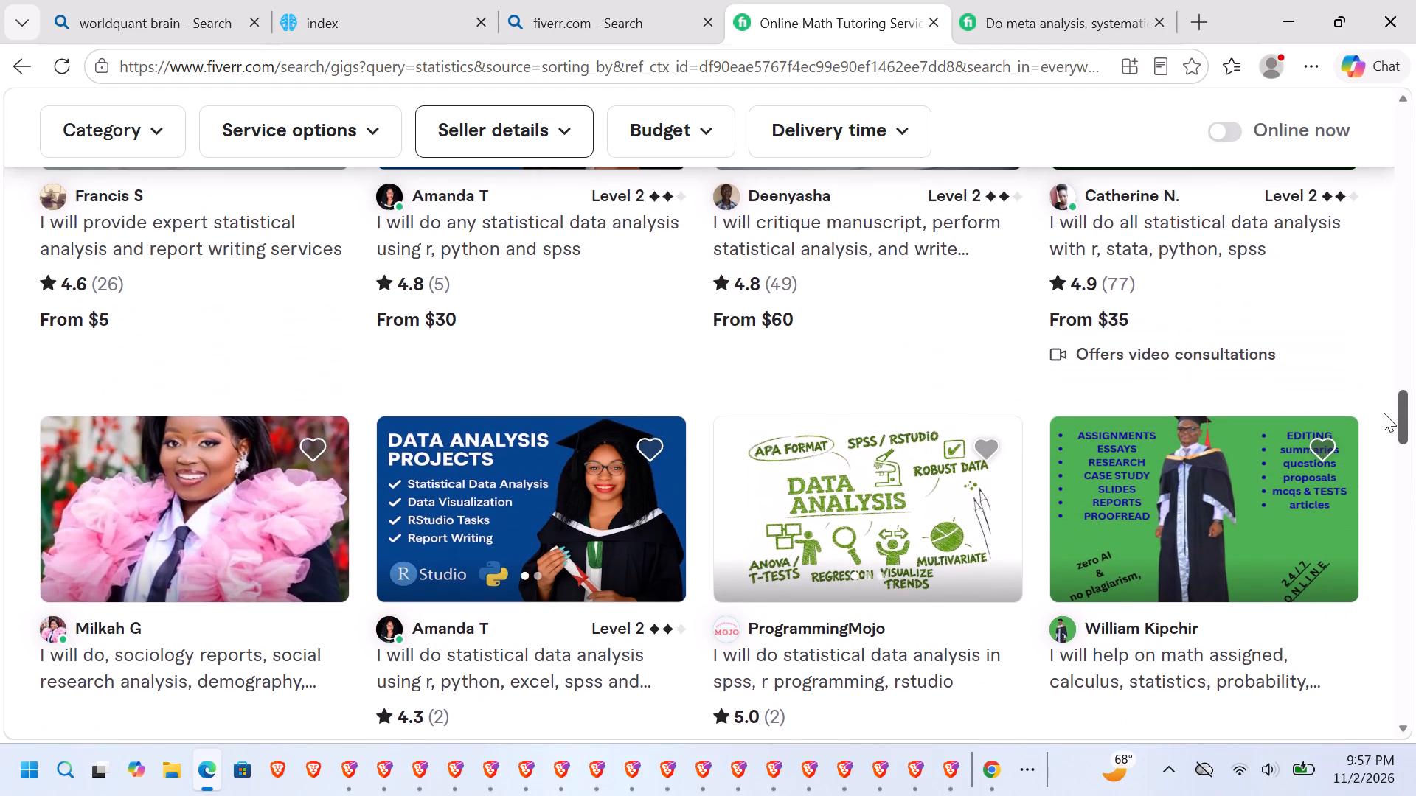
drag(1384, 413, 1389, 409)
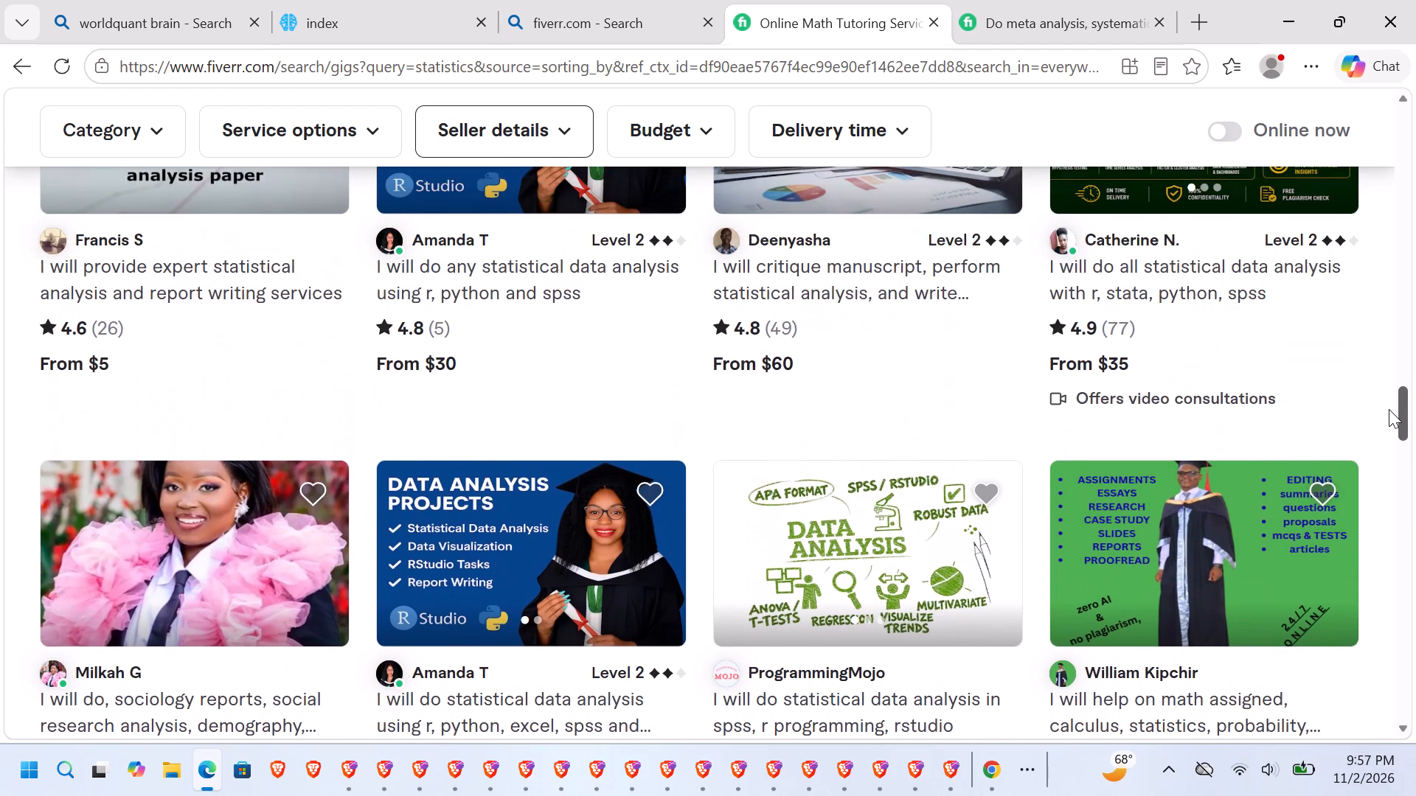
drag(1389, 409, 1379, 383)
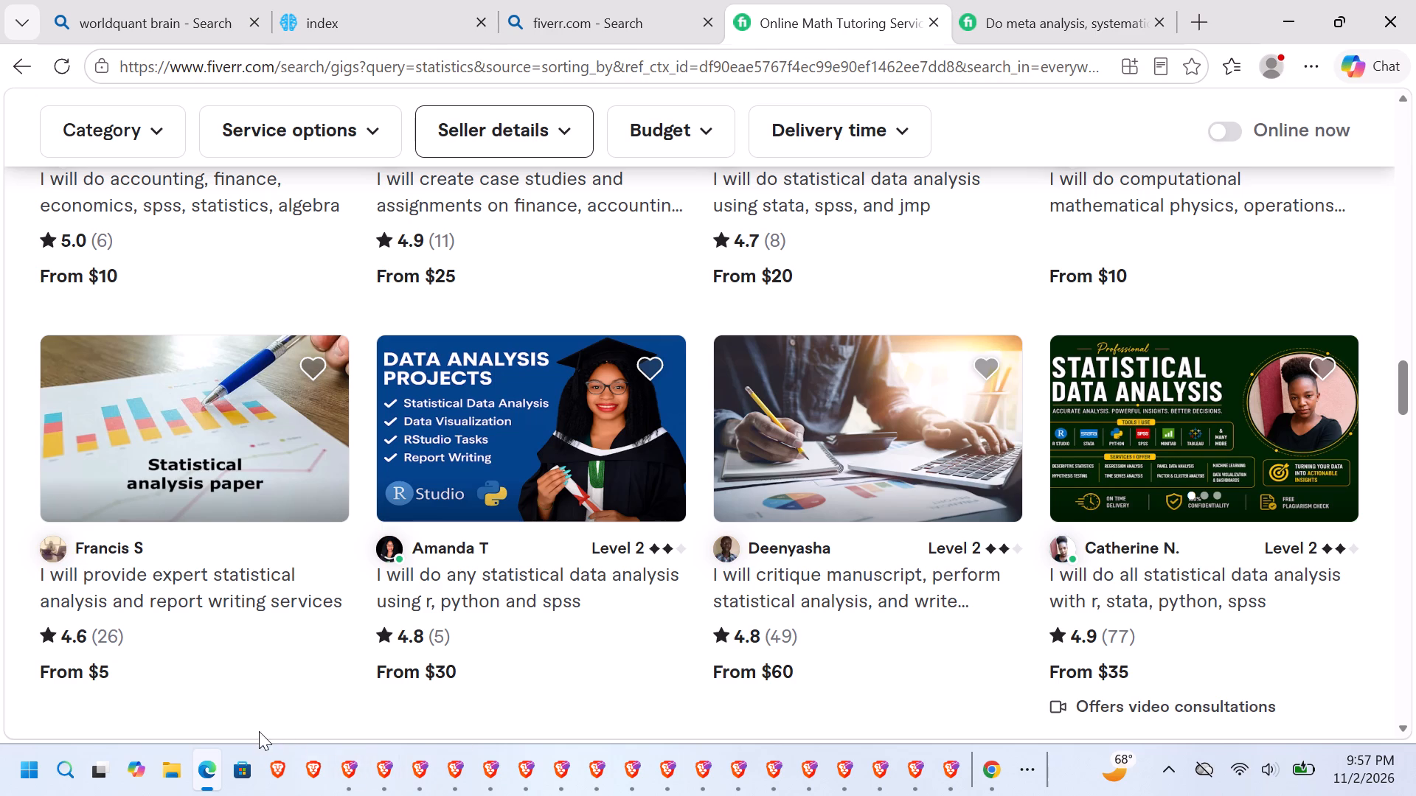
Return to the Canva card in Chrome and delete the leftover "Add a heading" placeholder over the portrait.
click(988, 770)
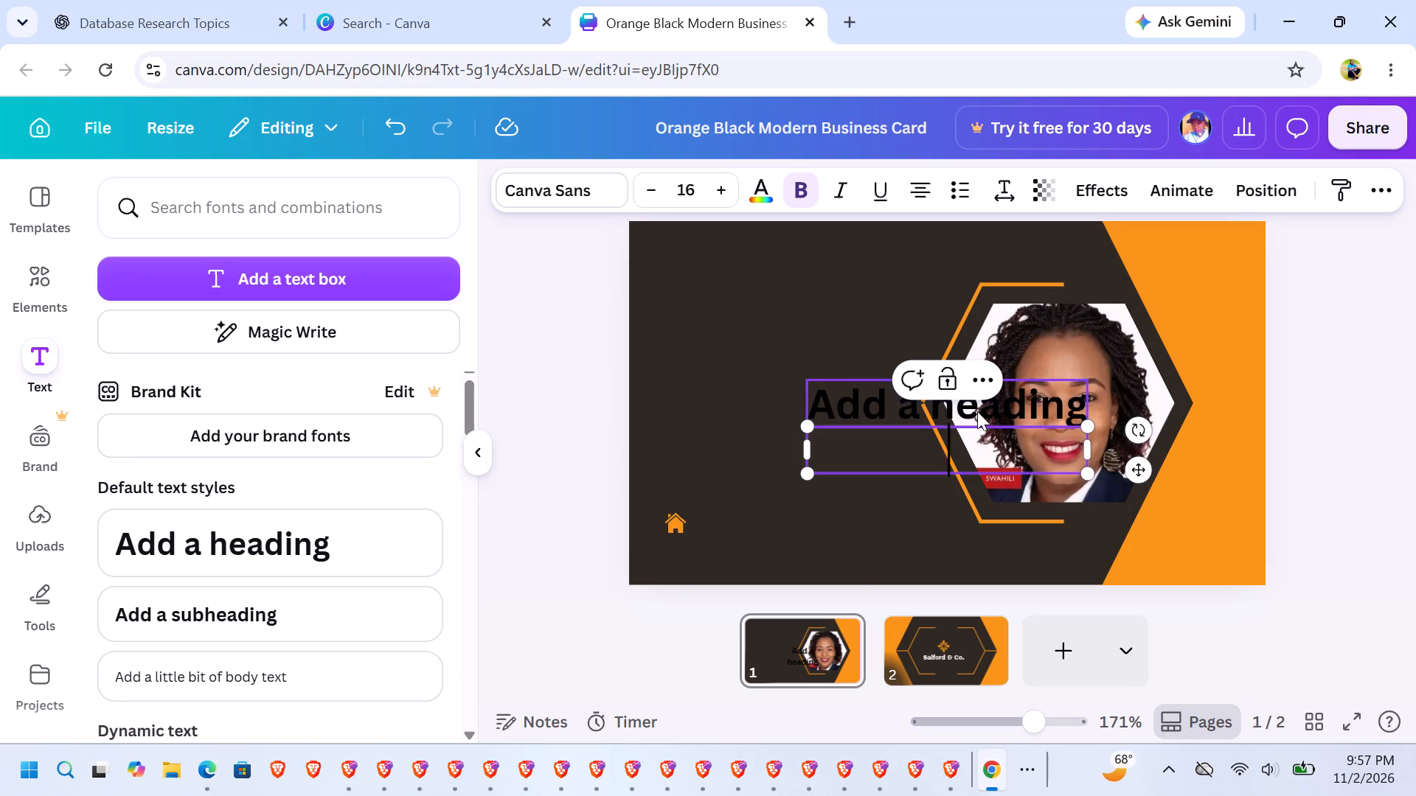
click(977, 411)
click(983, 337)
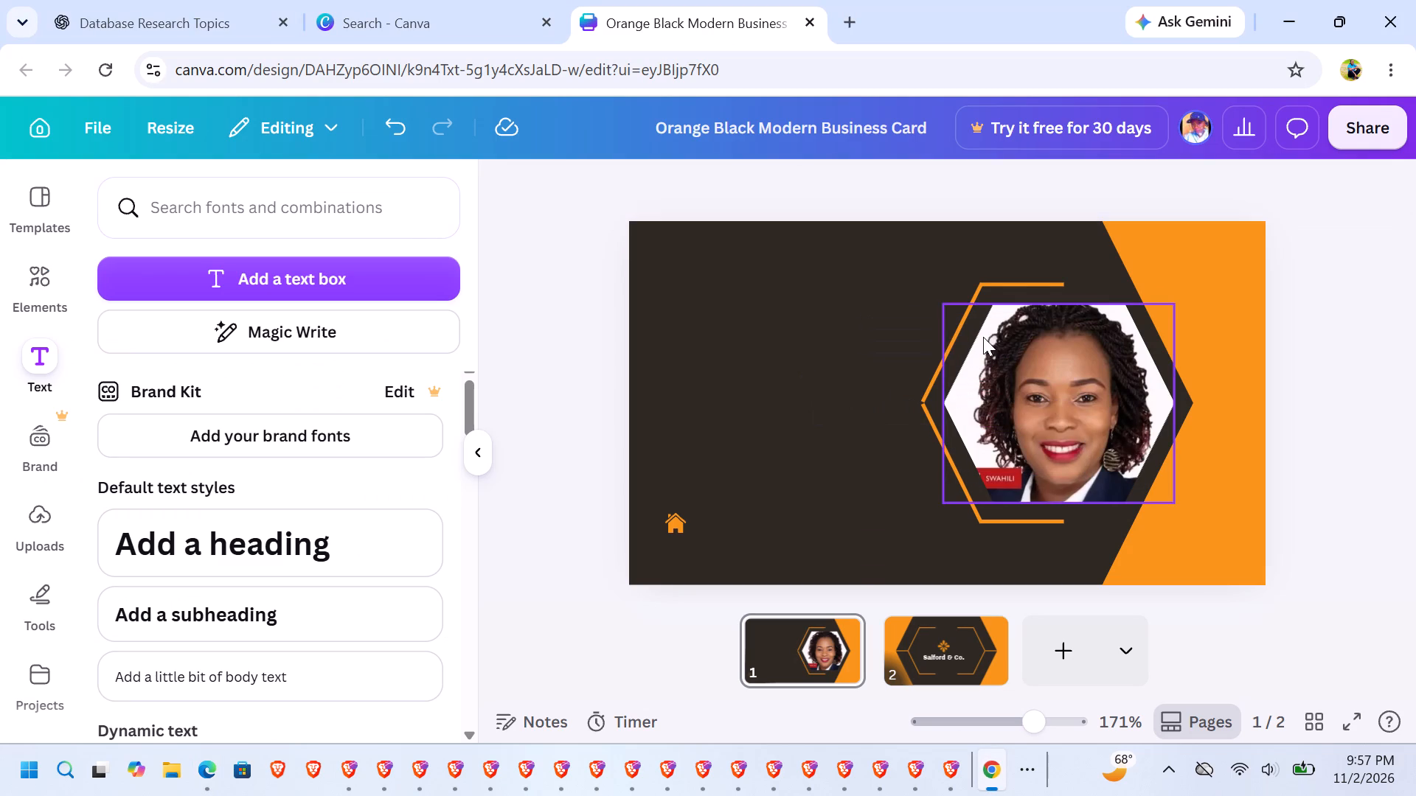
Add a heading to the first page reading "Systematic Review and analysis".
click(235, 548)
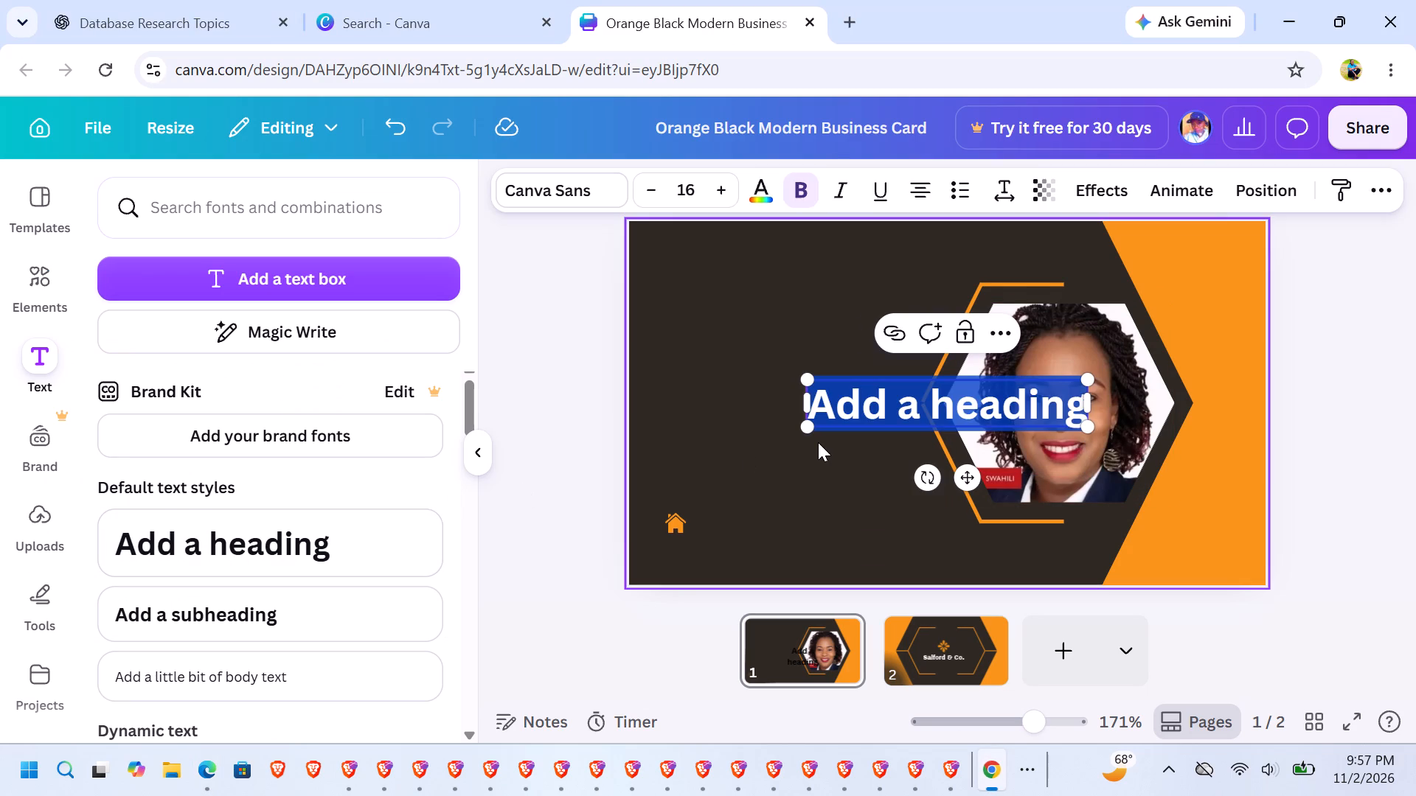
key(BackSpace)
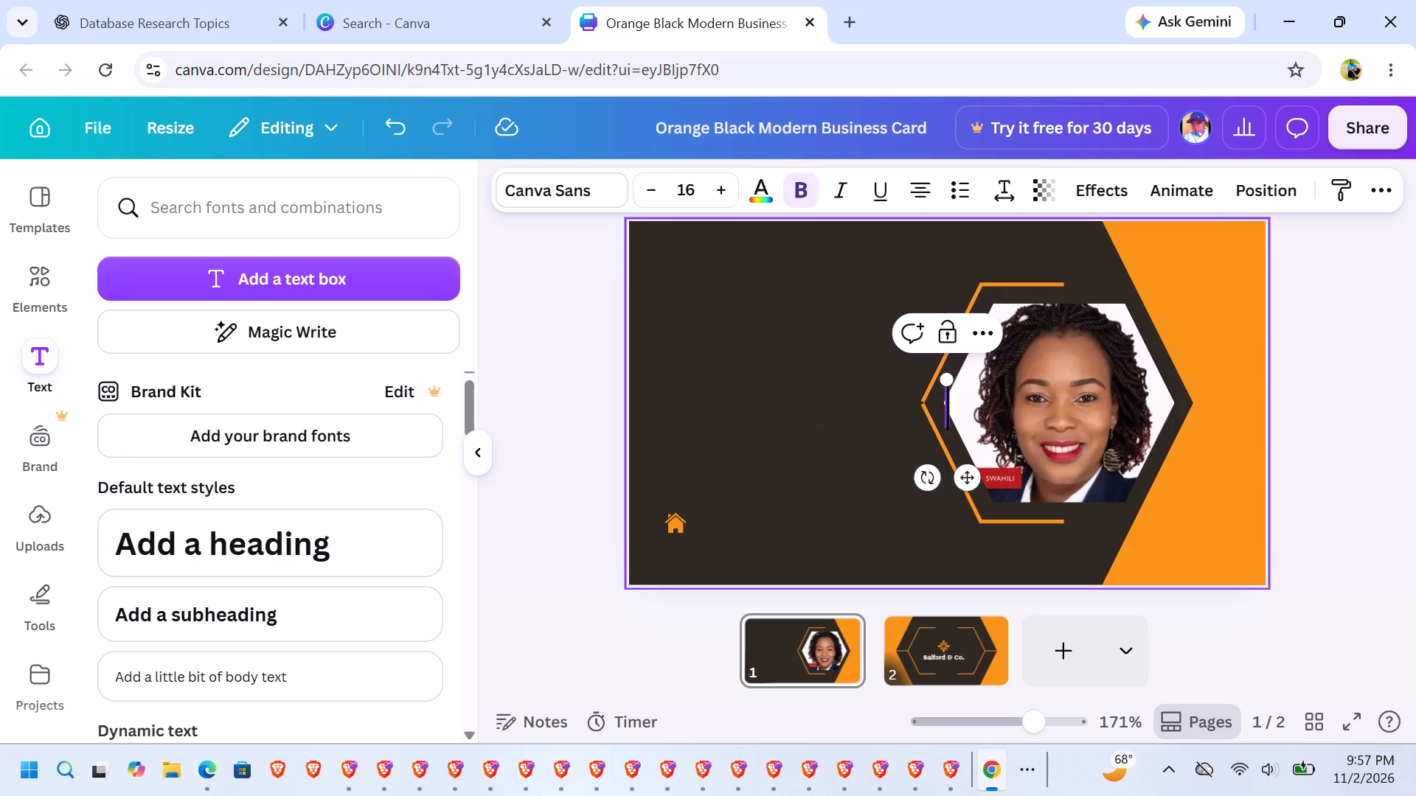
key(s)
text(stematic)
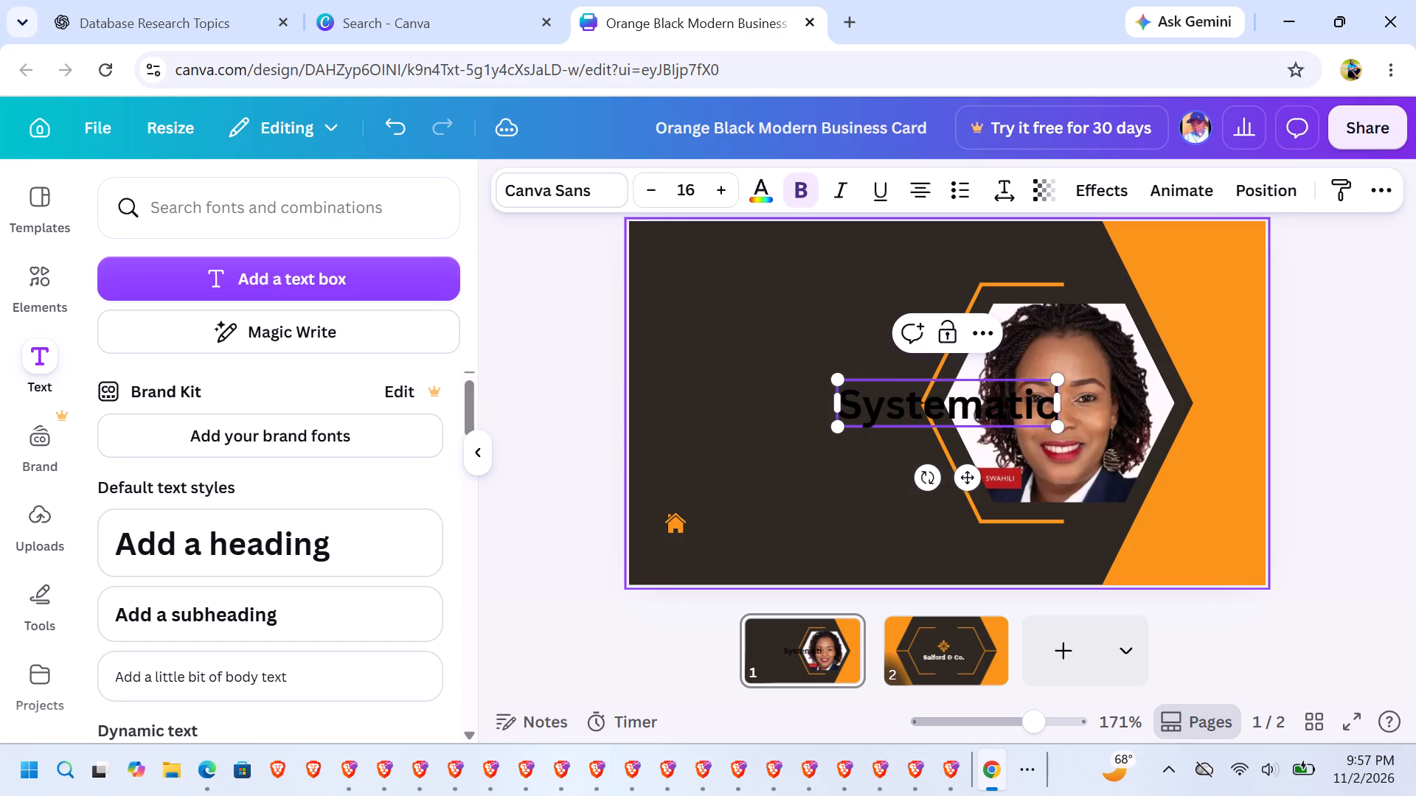
key(space)
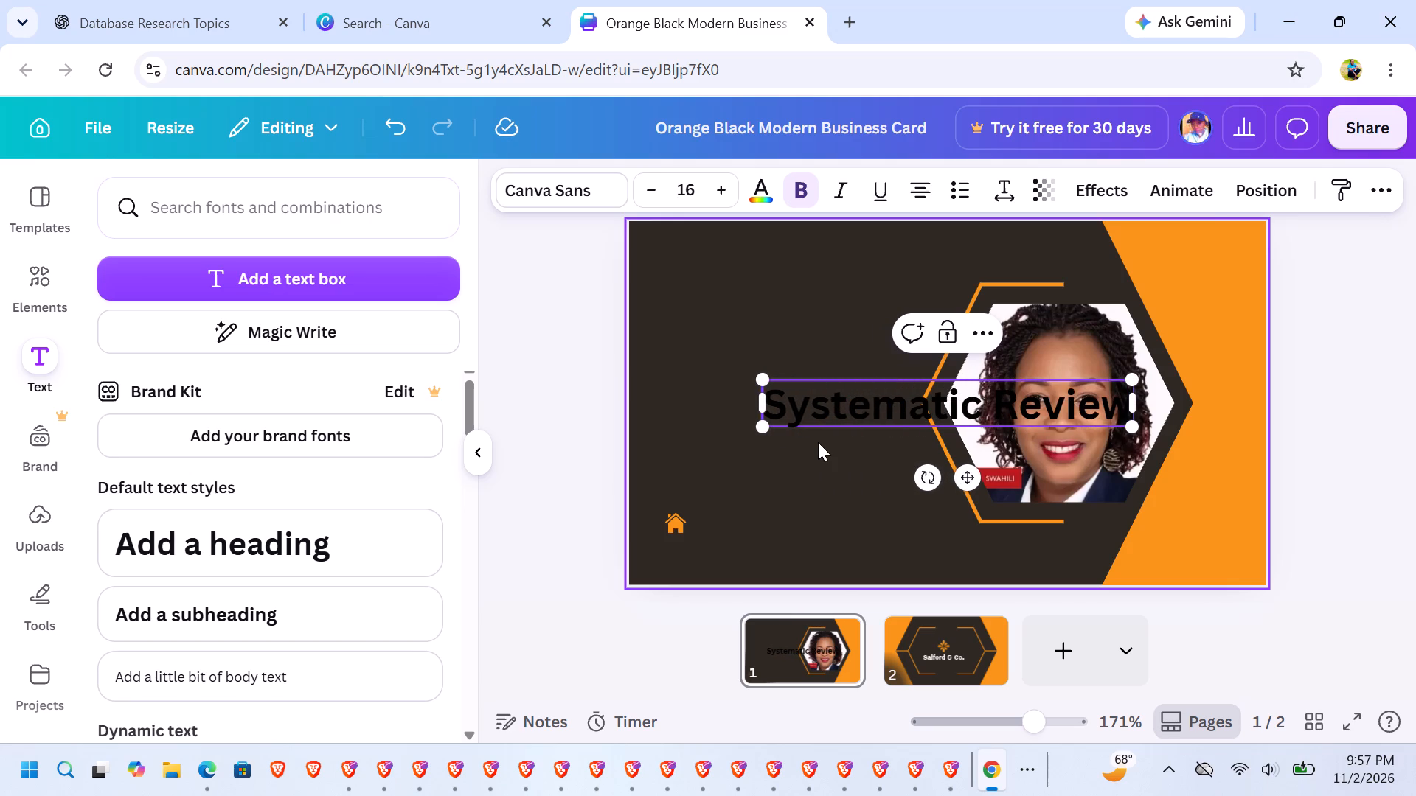
key(space)
text(and ana)
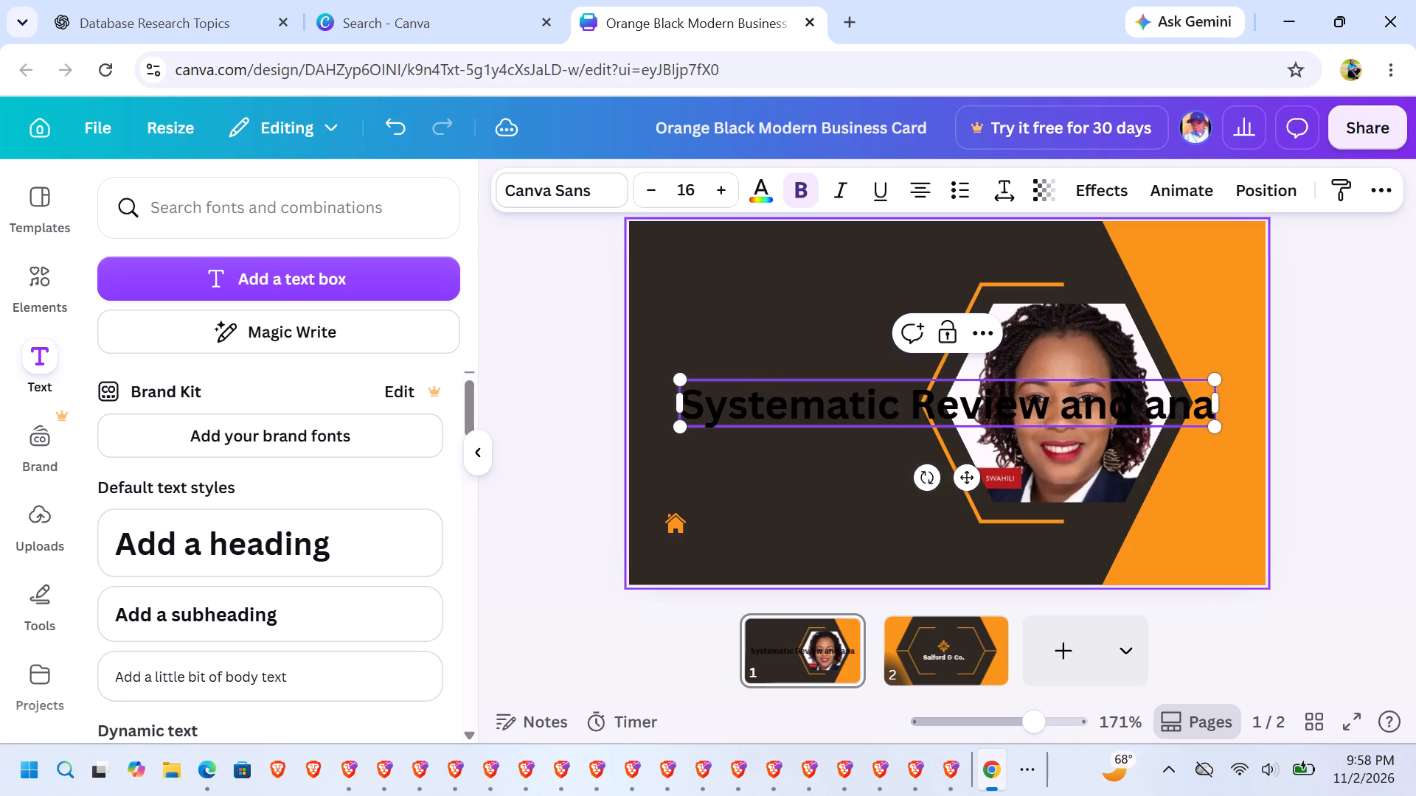
key(l)
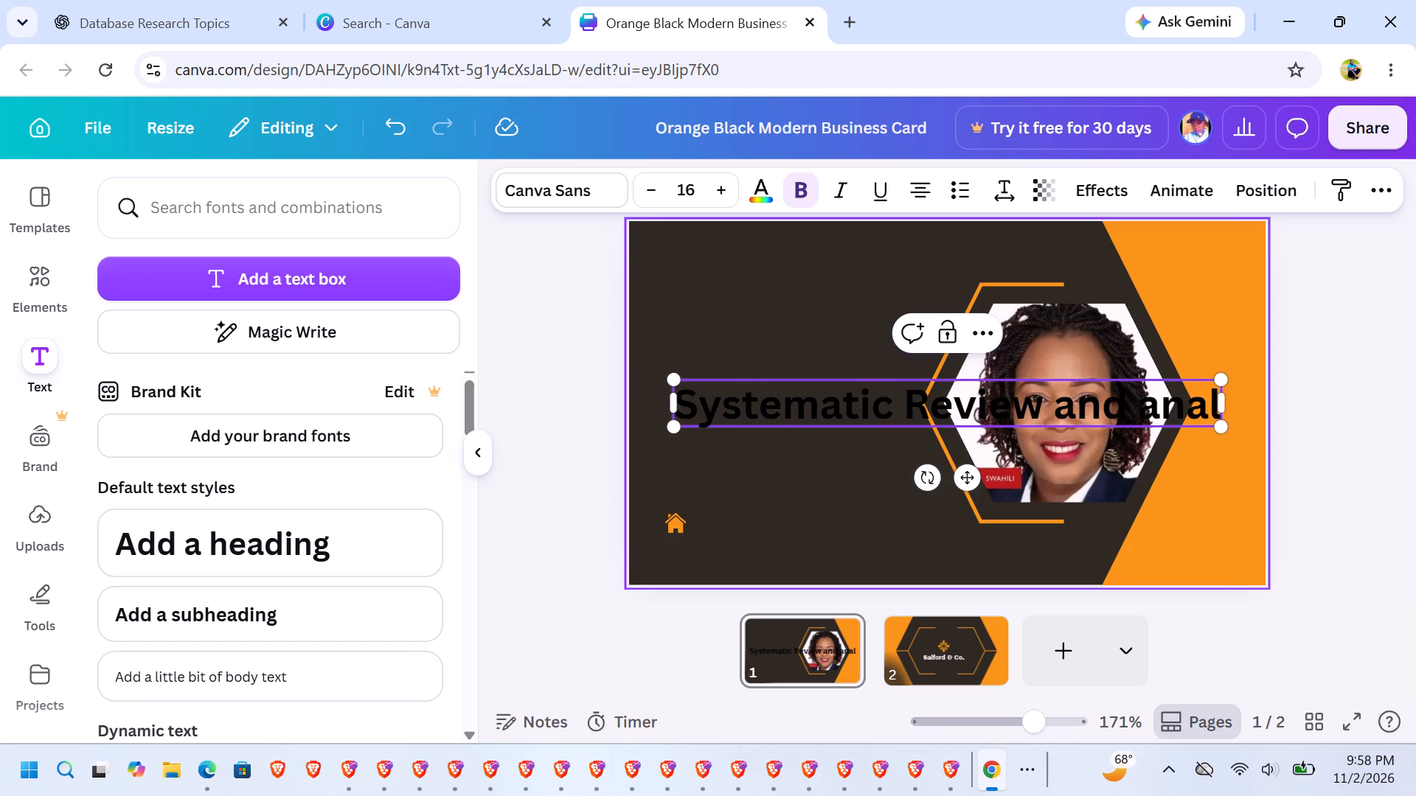
text(ysis)
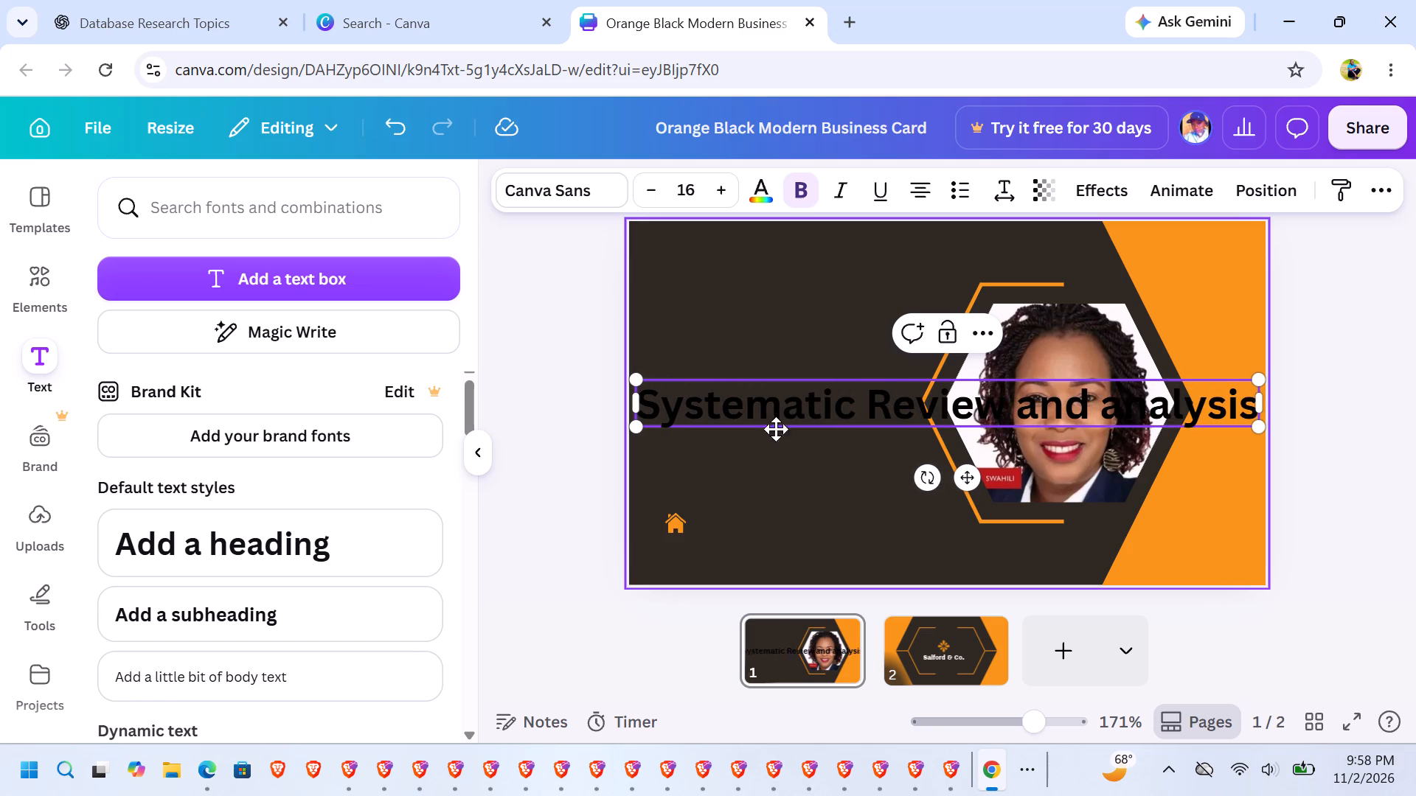
Set the text colour of the "Systematic Review and analysis" heading to white.
click(785, 485)
click(821, 416)
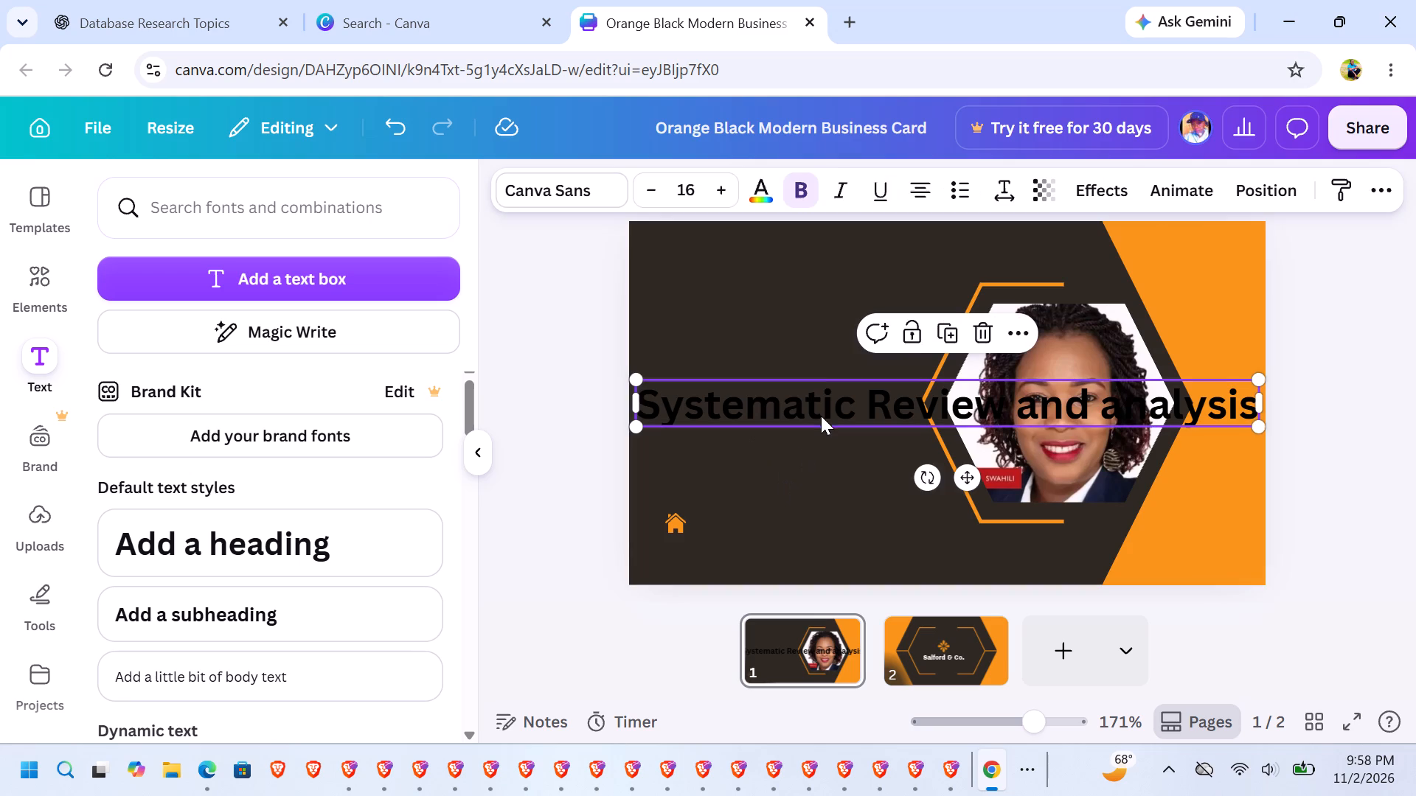
click(760, 190)
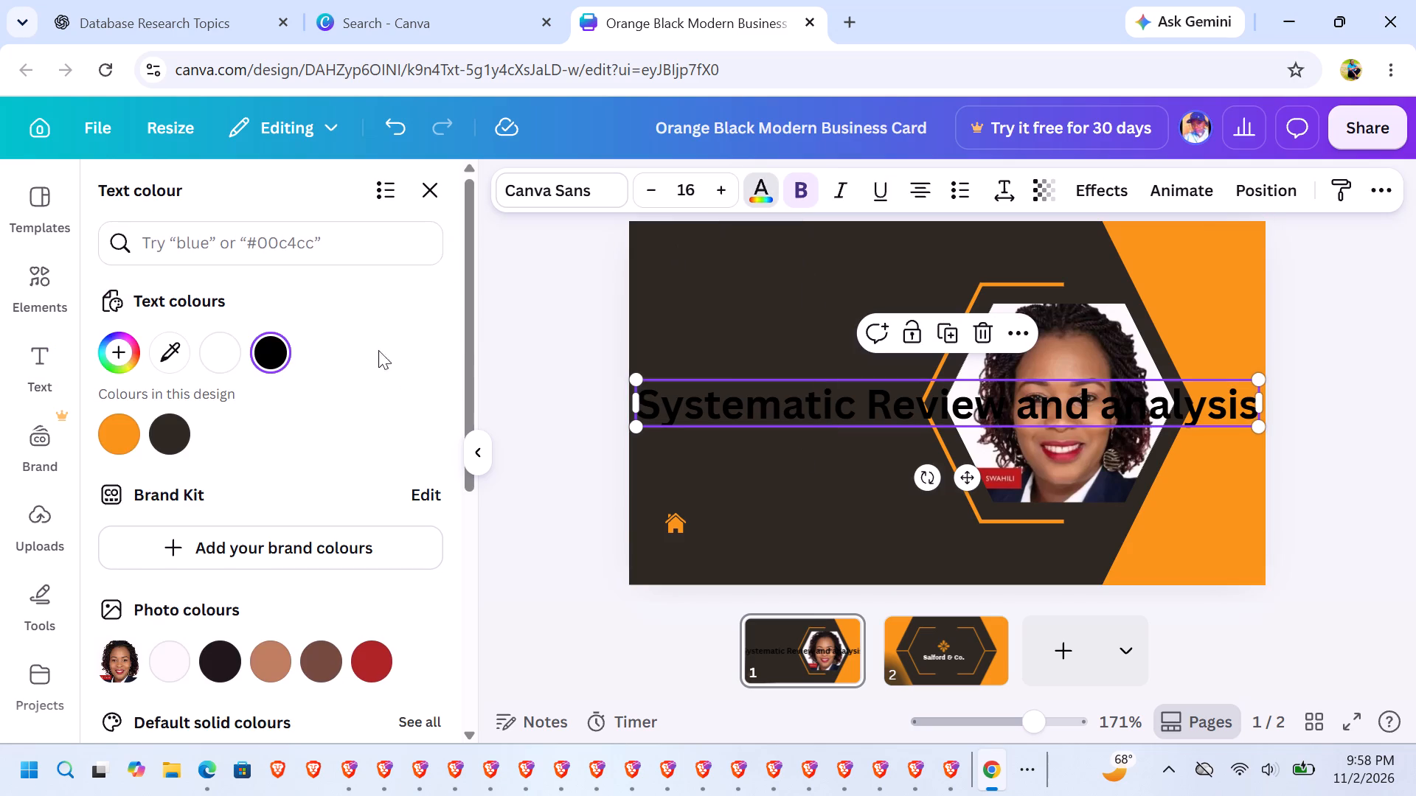
click(212, 343)
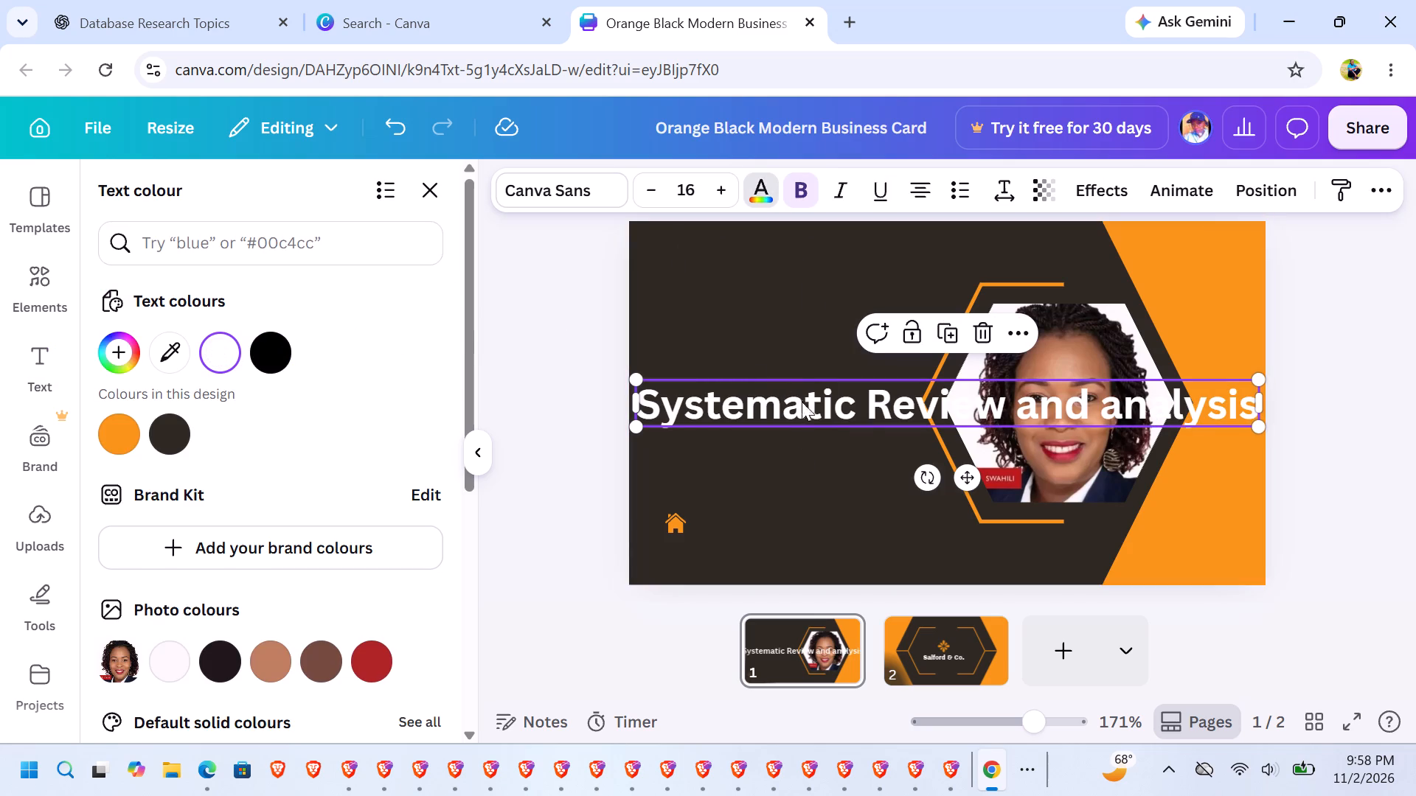
Set the "Systematic Review and analysis" heading to size 14 and narrow its text box so it wraps onto two lines.
click(654, 187)
click(654, 187)
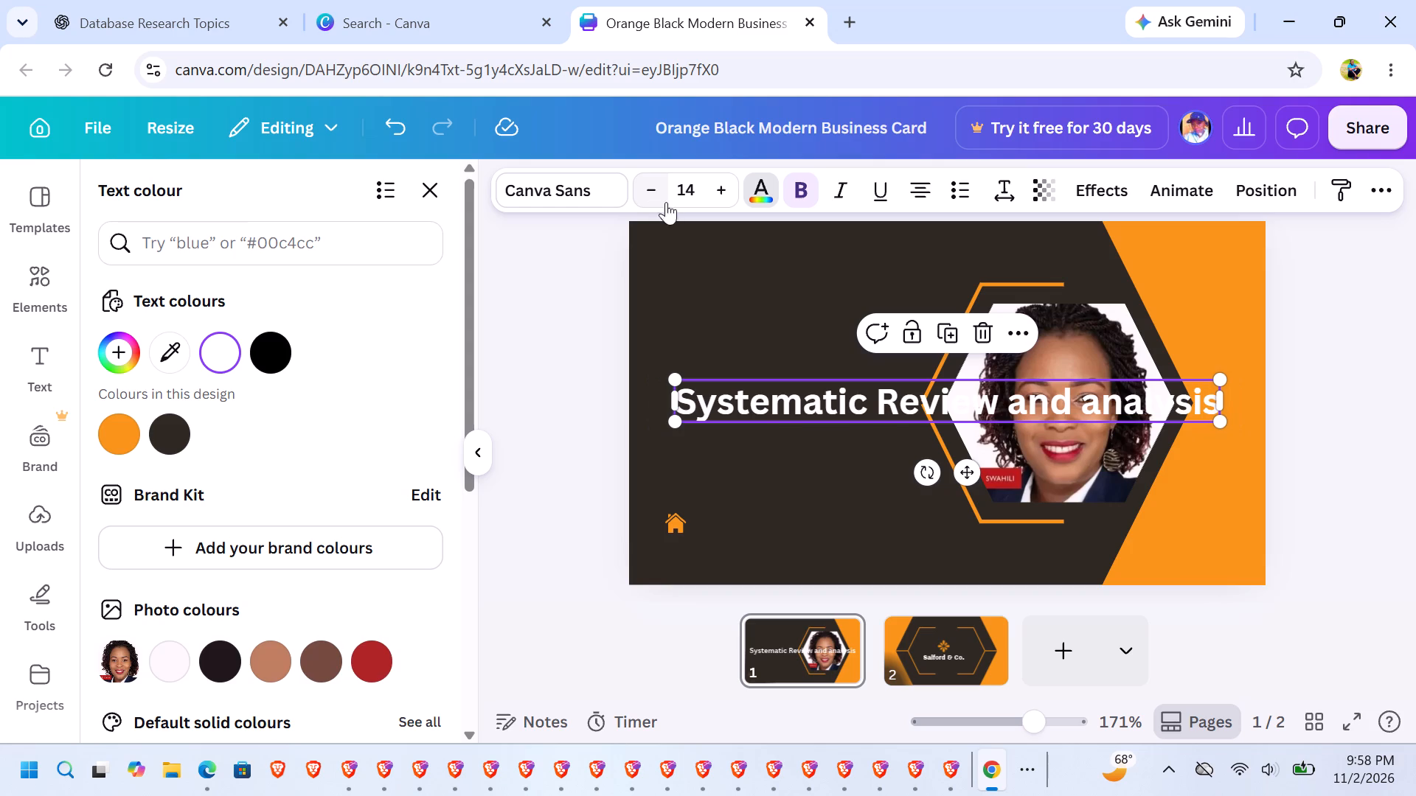
drag(668, 391, 696, 390)
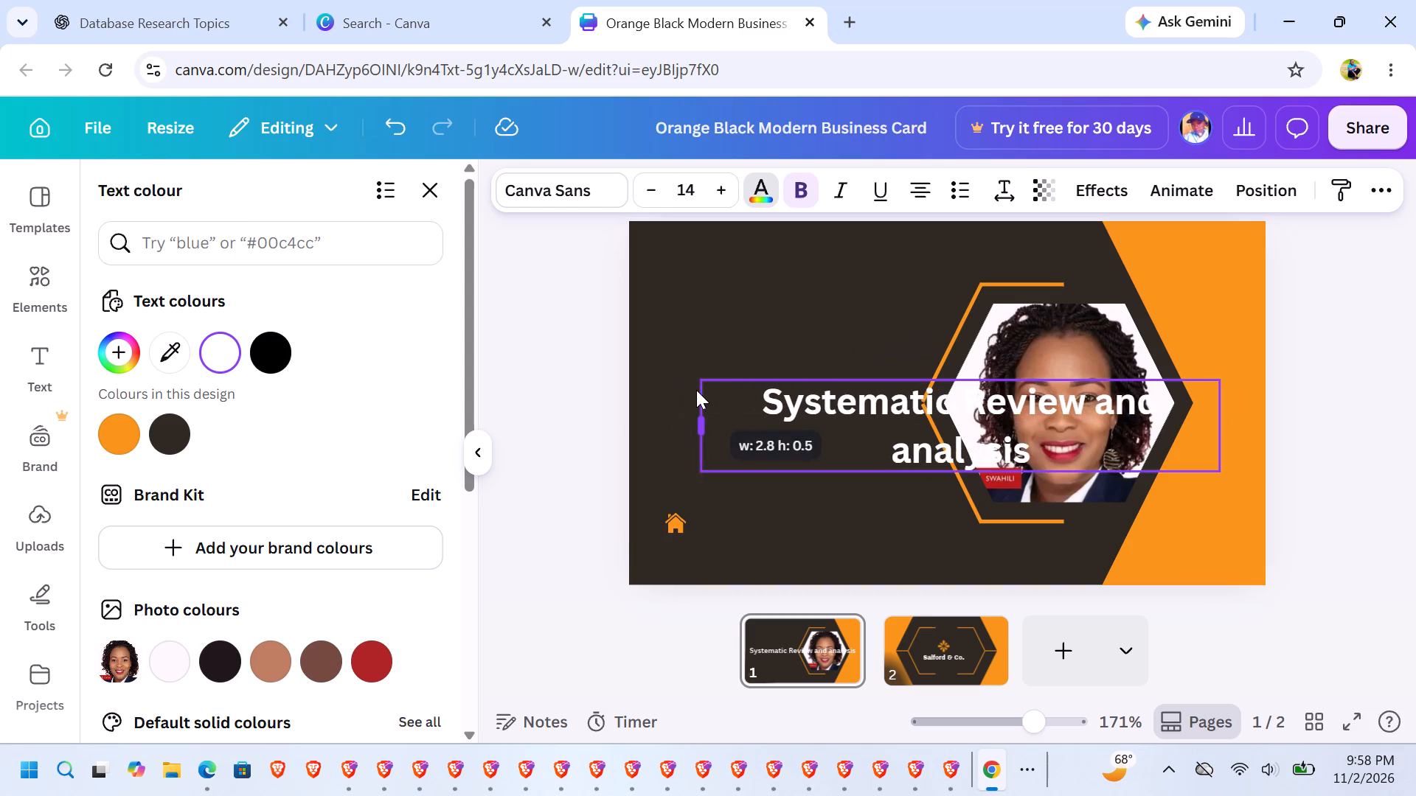
drag(696, 390, 757, 379)
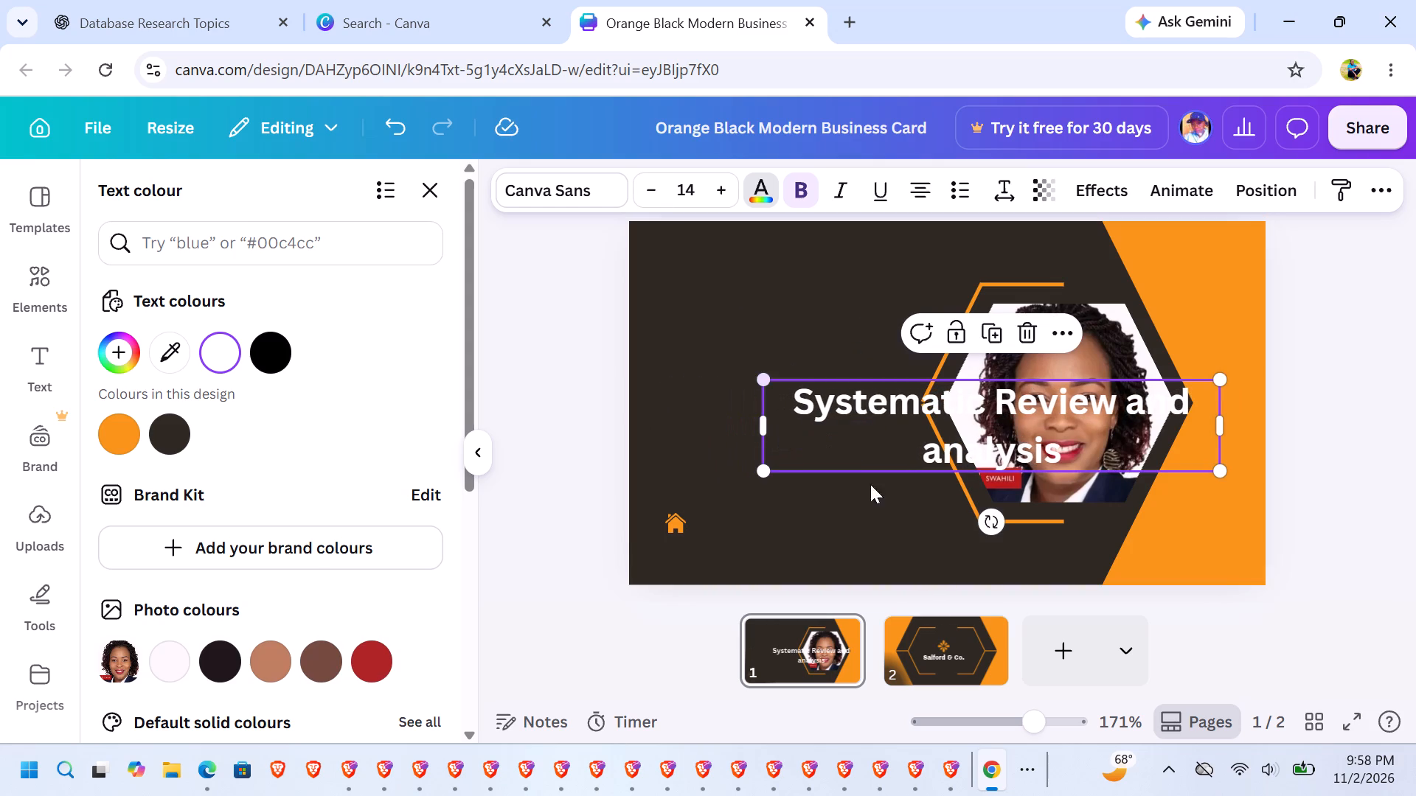
click(883, 506)
Move the two-line "Systematic Review and analysis" heading to the card's top edge, above the portrait.
drag(901, 460, 819, 394)
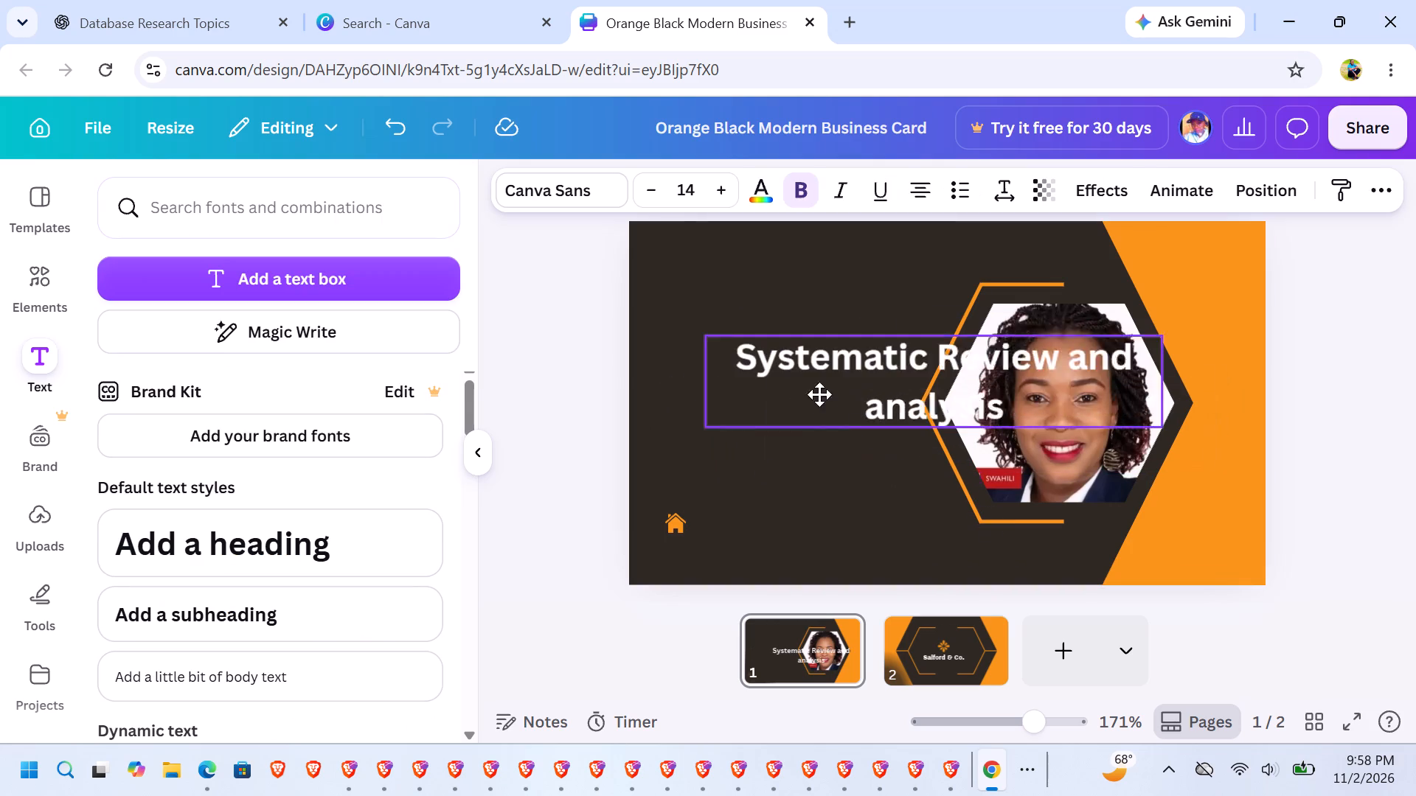
drag(819, 394, 757, 320)
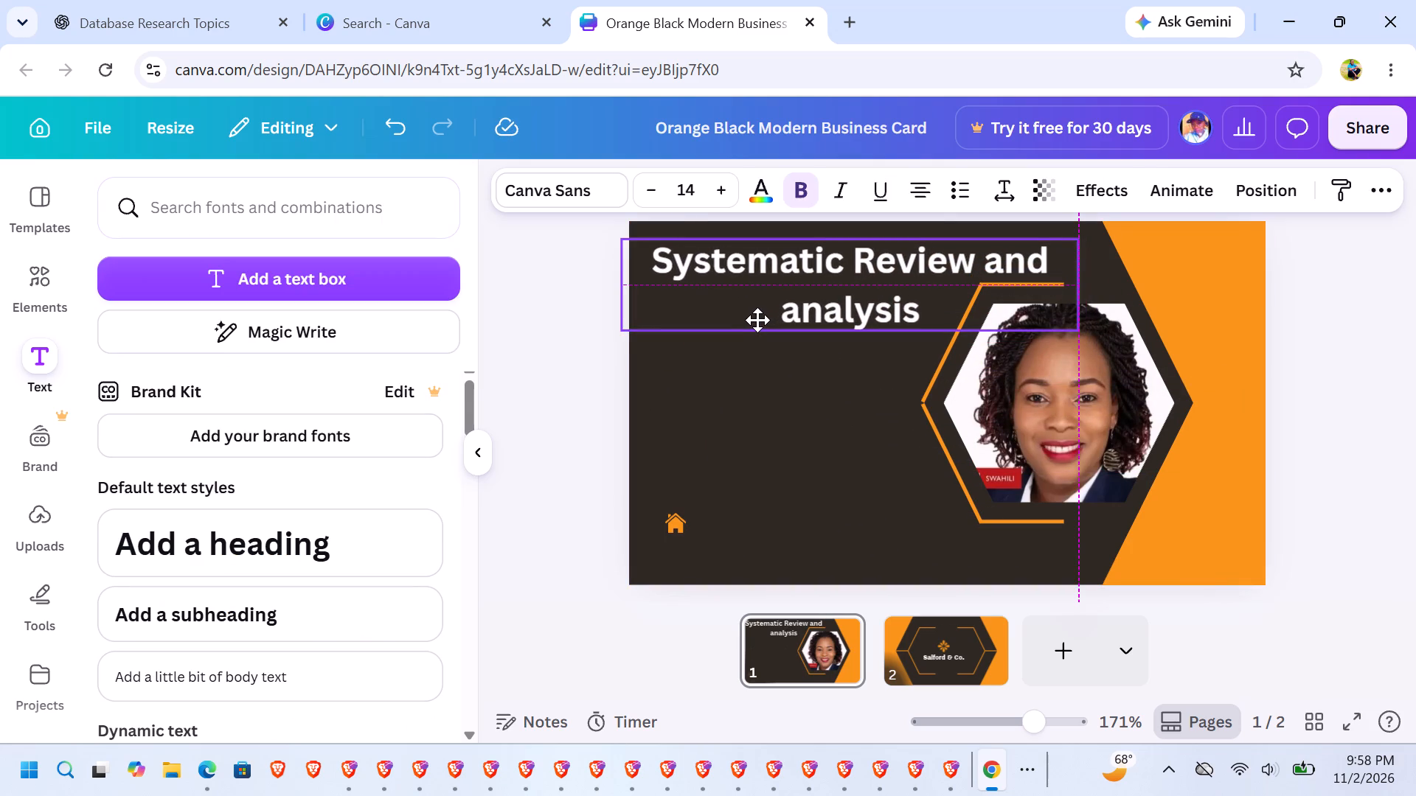
drag(757, 320, 757, 310)
click(721, 413)
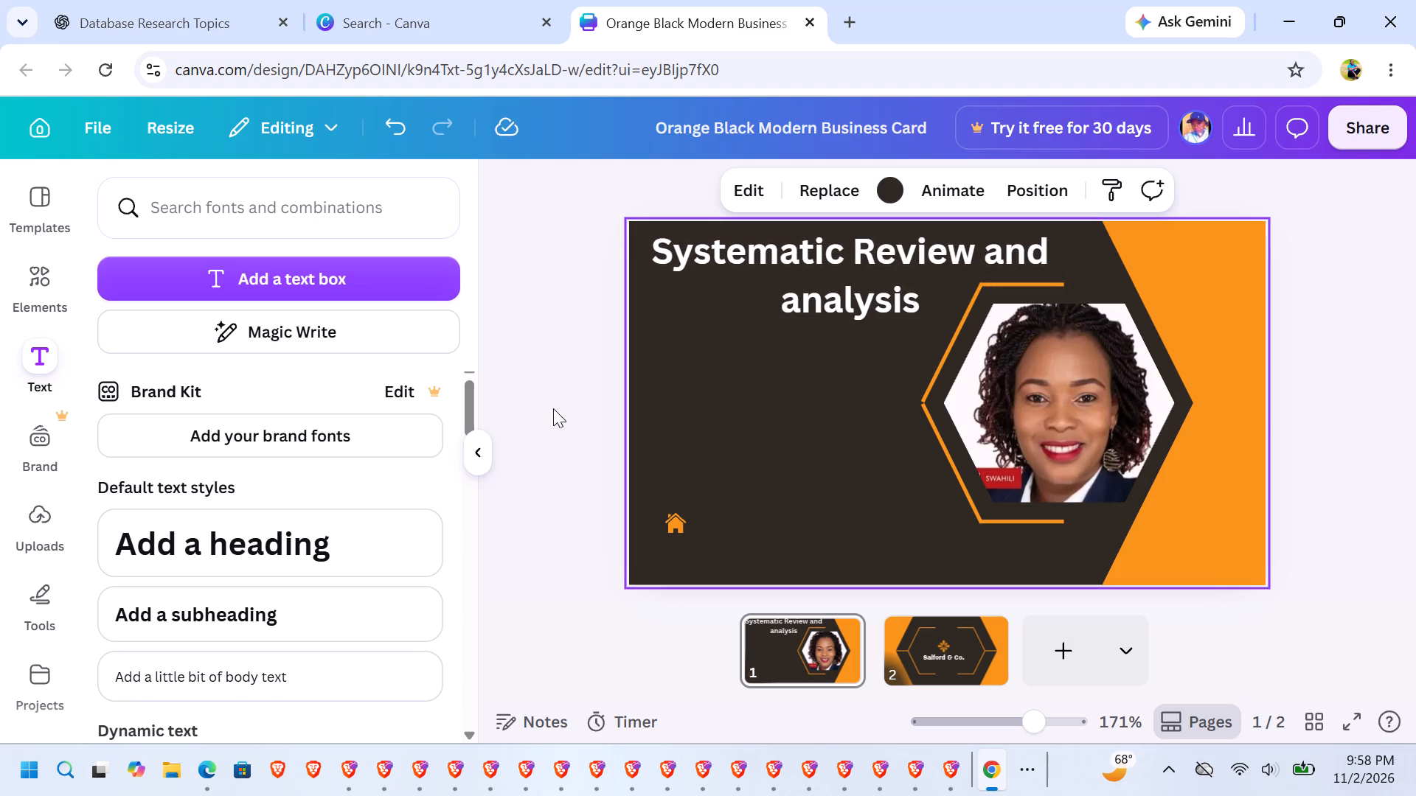
Add a subheading to the first page reading "Meta Analysis".
click(353, 596)
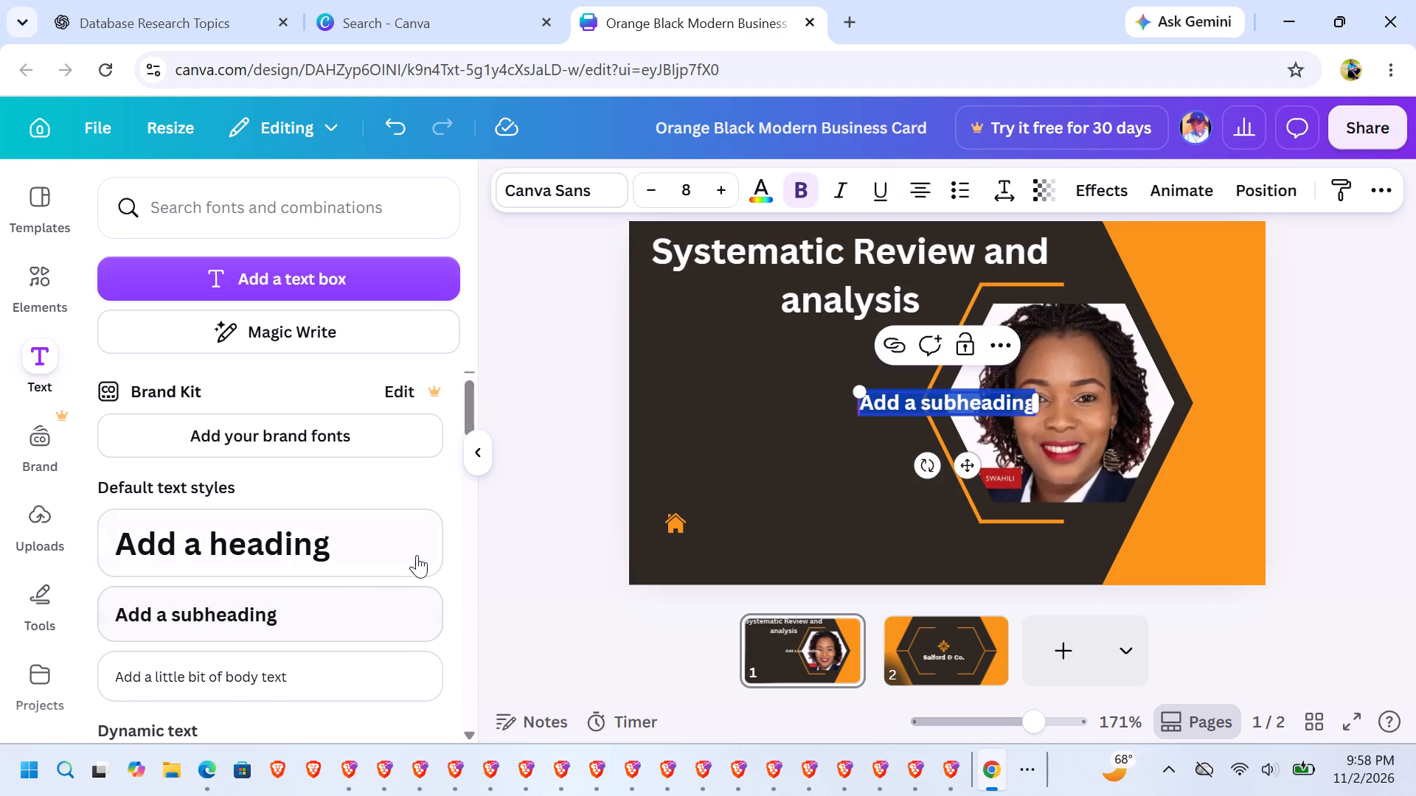
key(BackSpace)
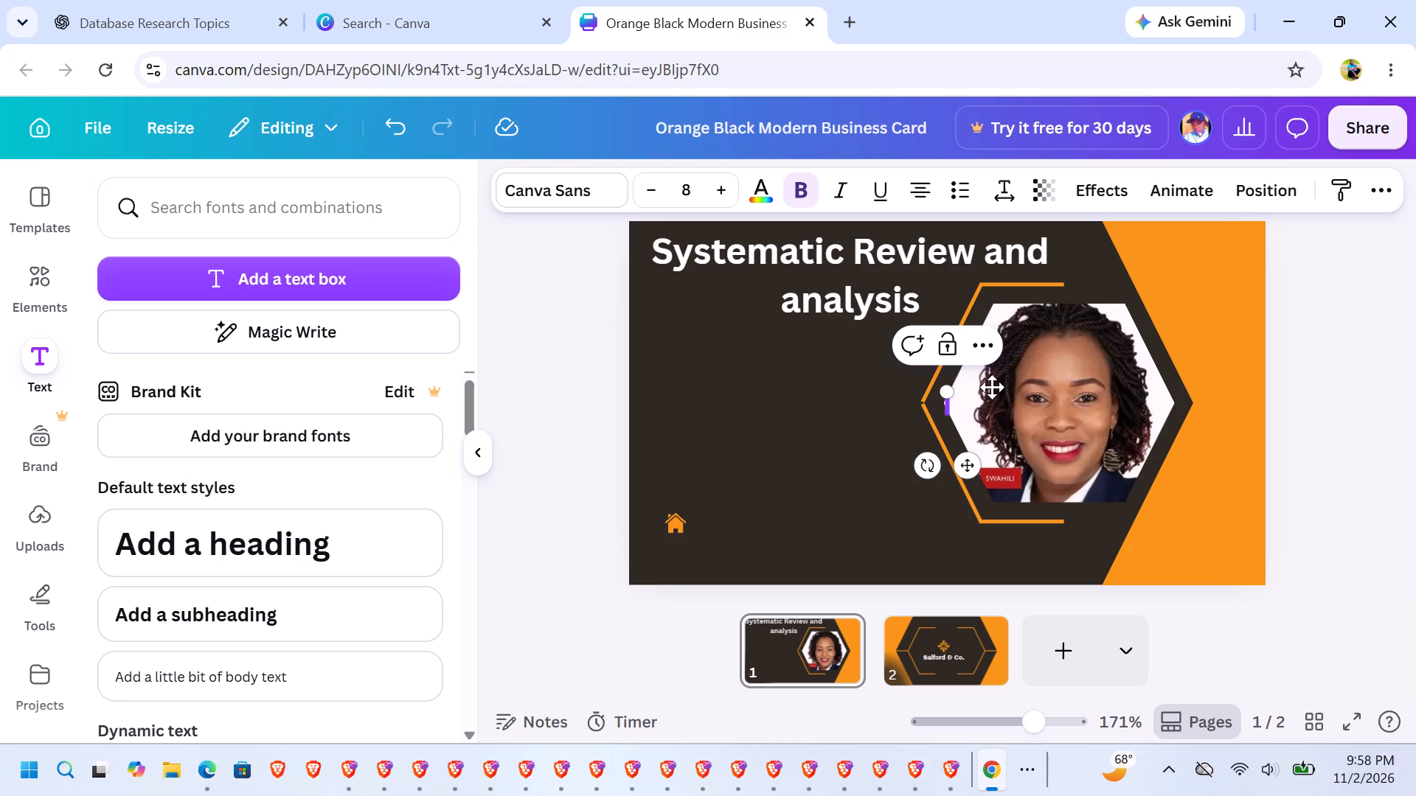
key(super+v)
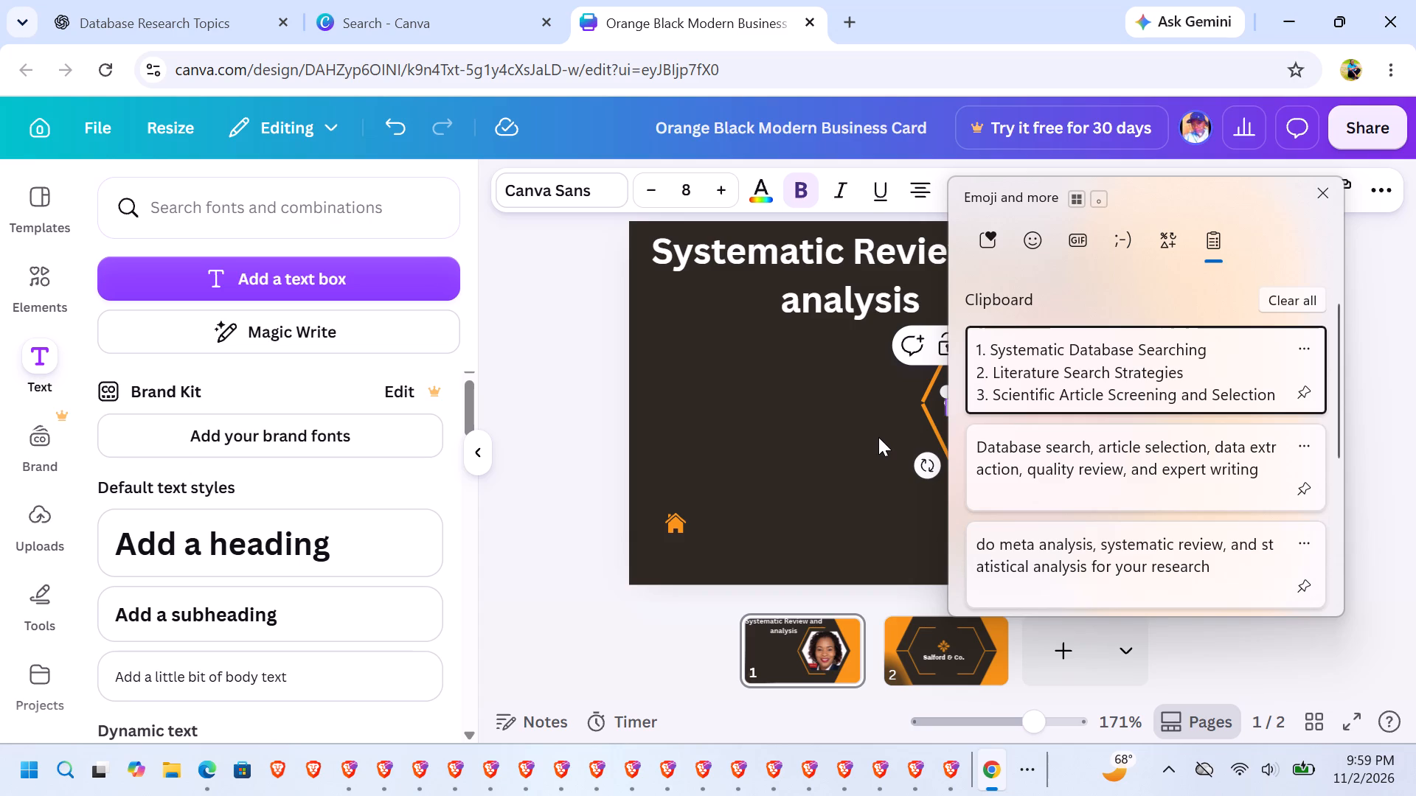
click(878, 437)
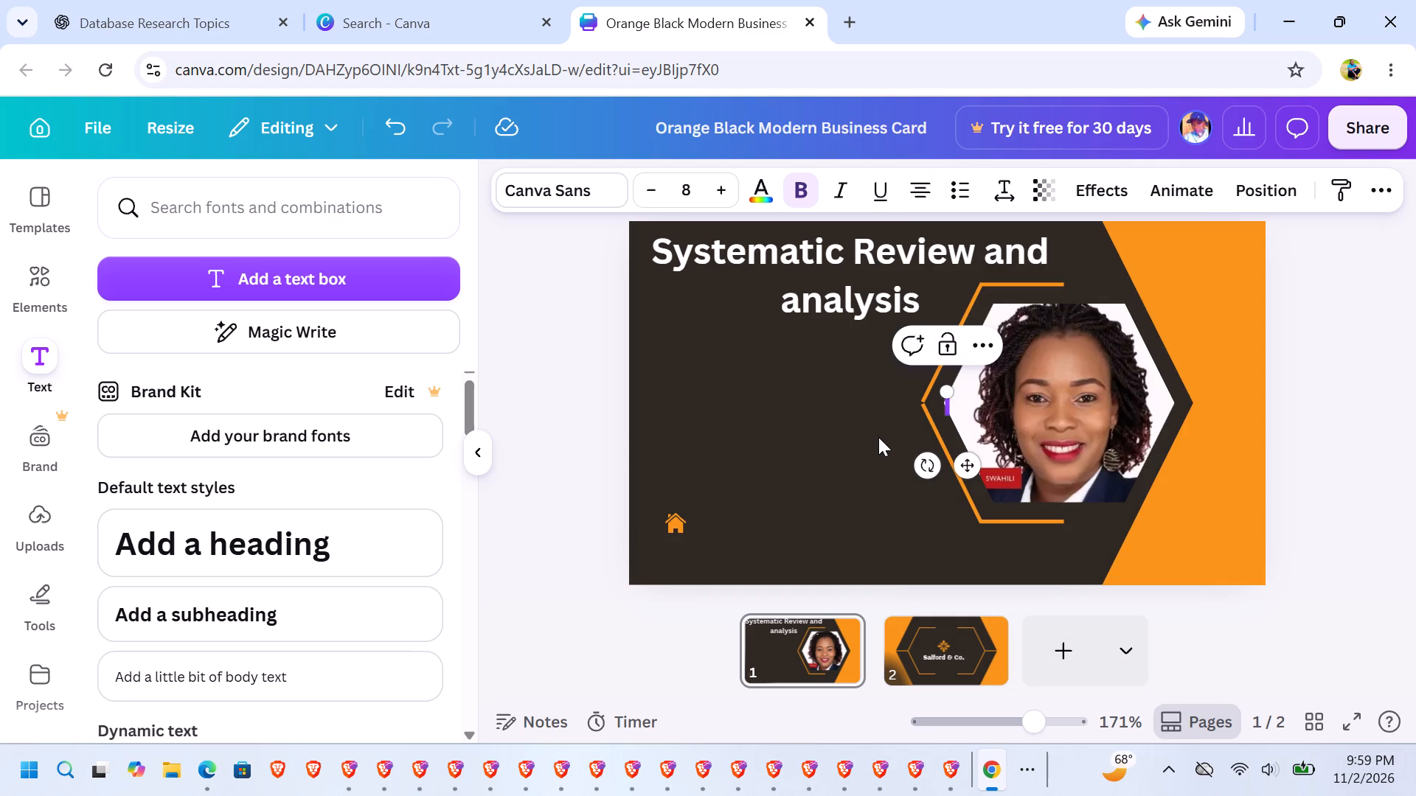
key(m)
text(eta)
key(space)
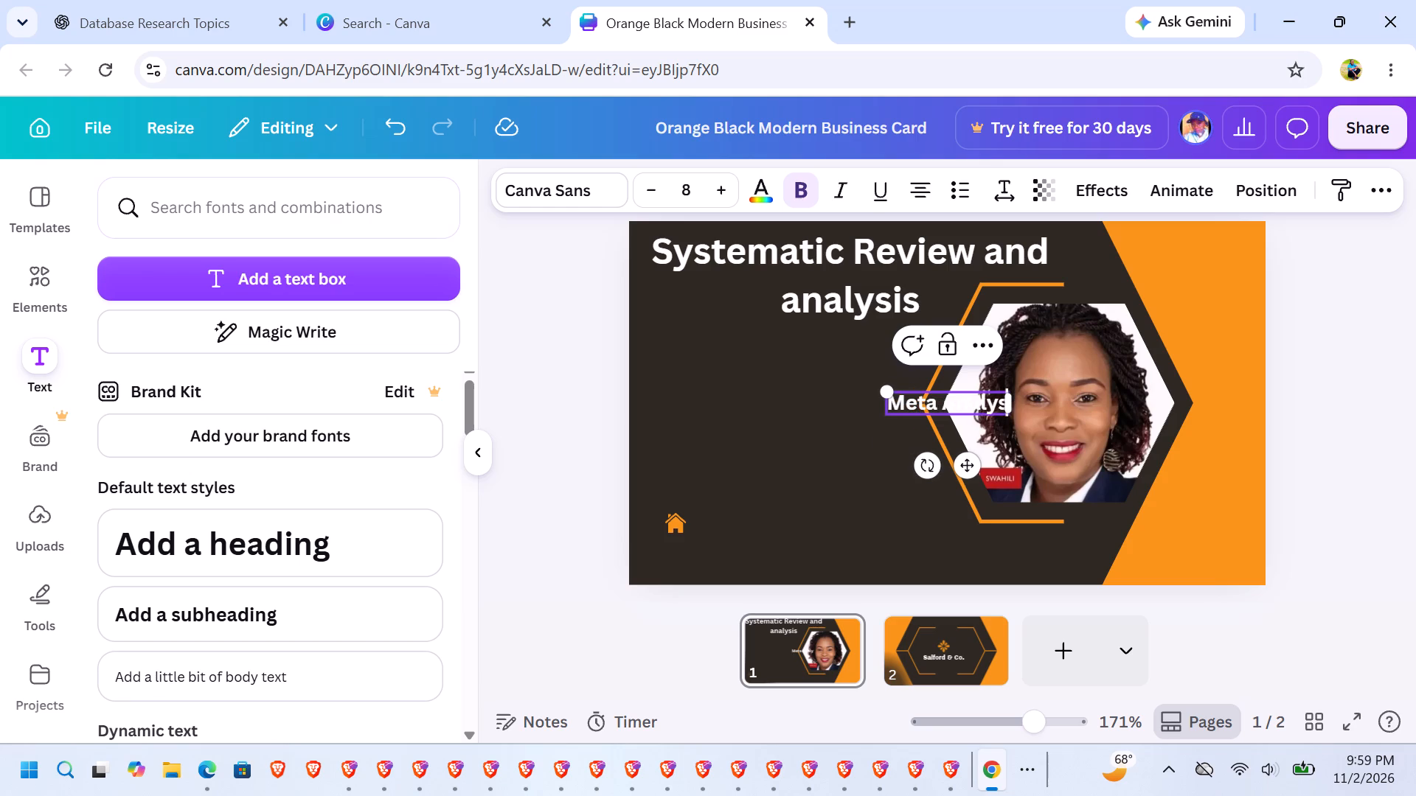
click(922, 429)
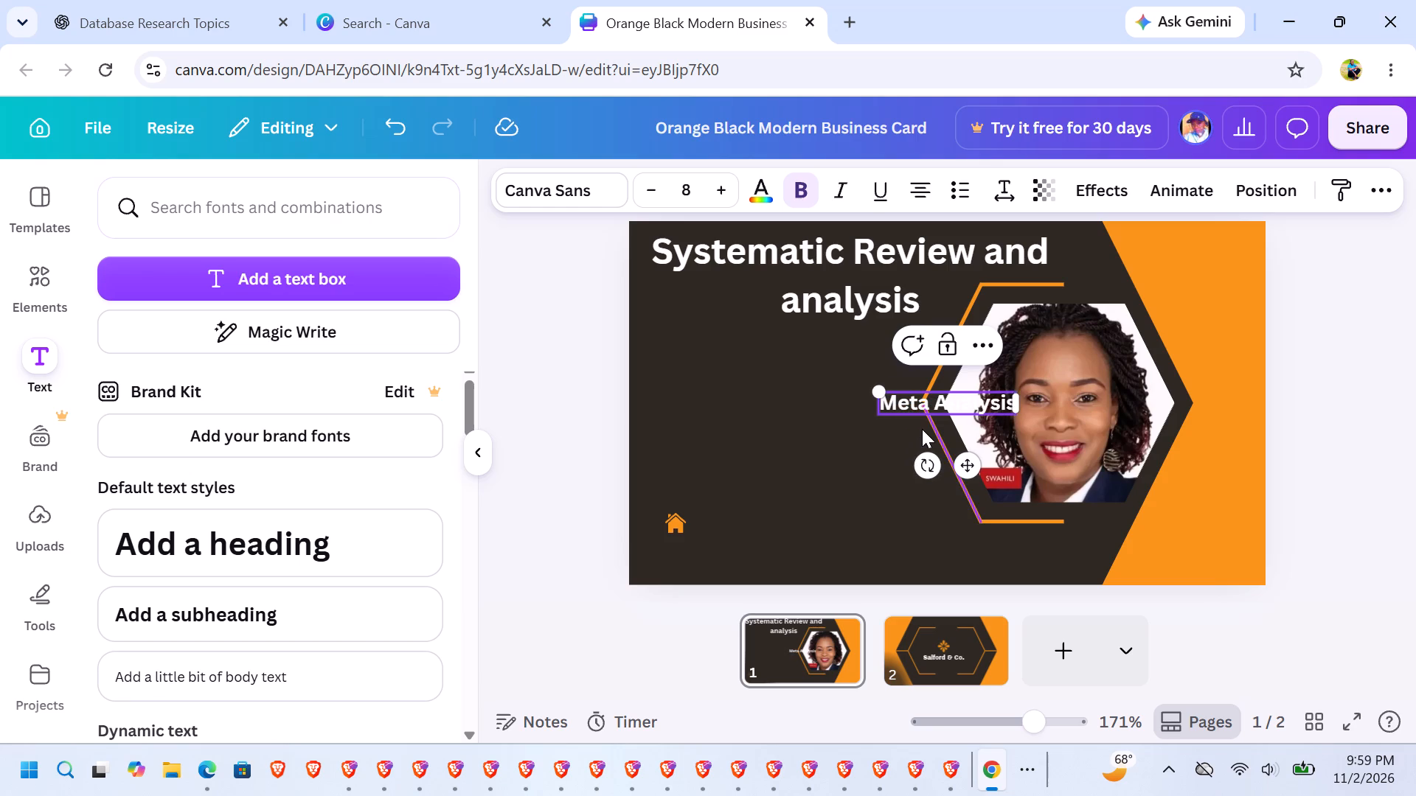
Move the "Meta Analysis" subheading off the portrait to the dark area at the card's left, below the heading.
click(914, 401)
click(835, 425)
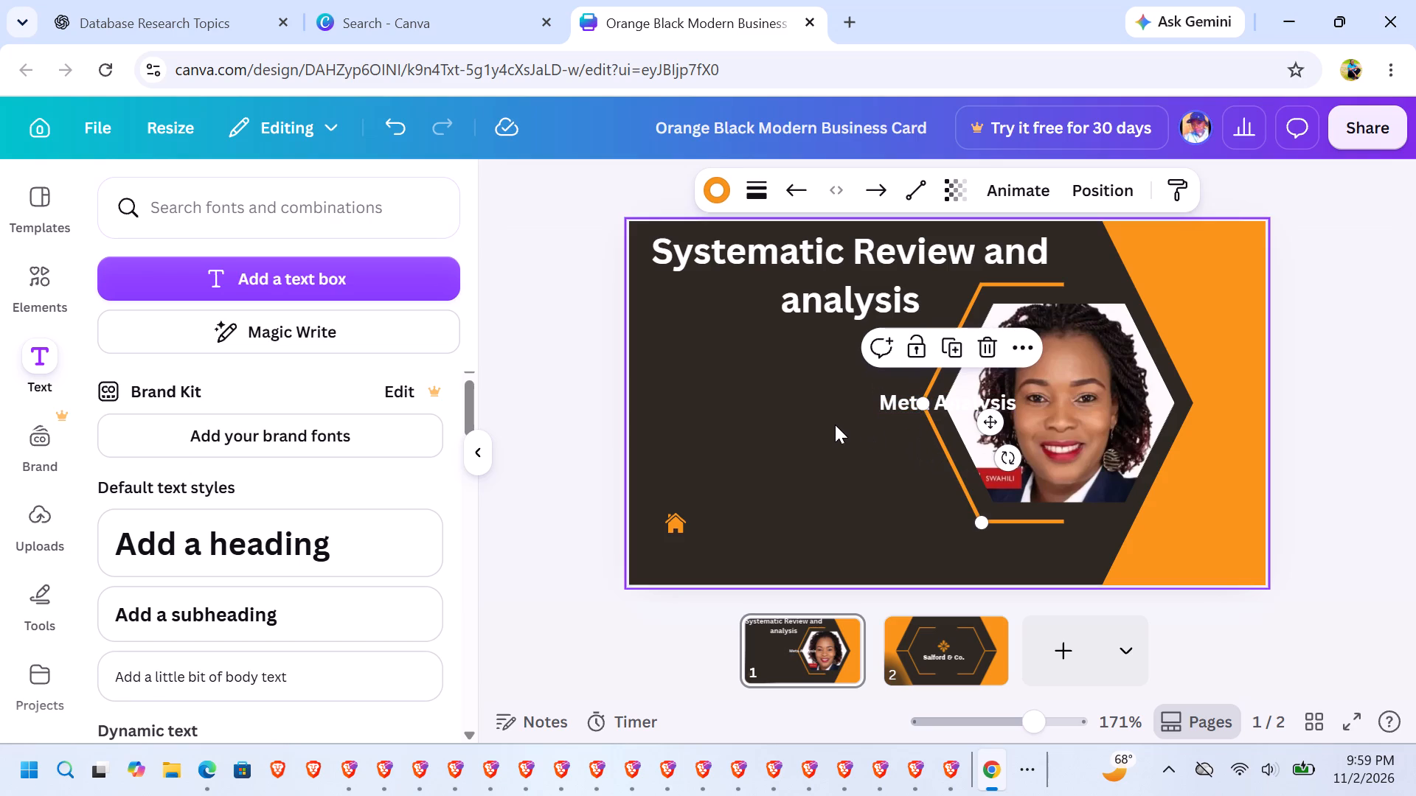
drag(916, 404, 718, 381)
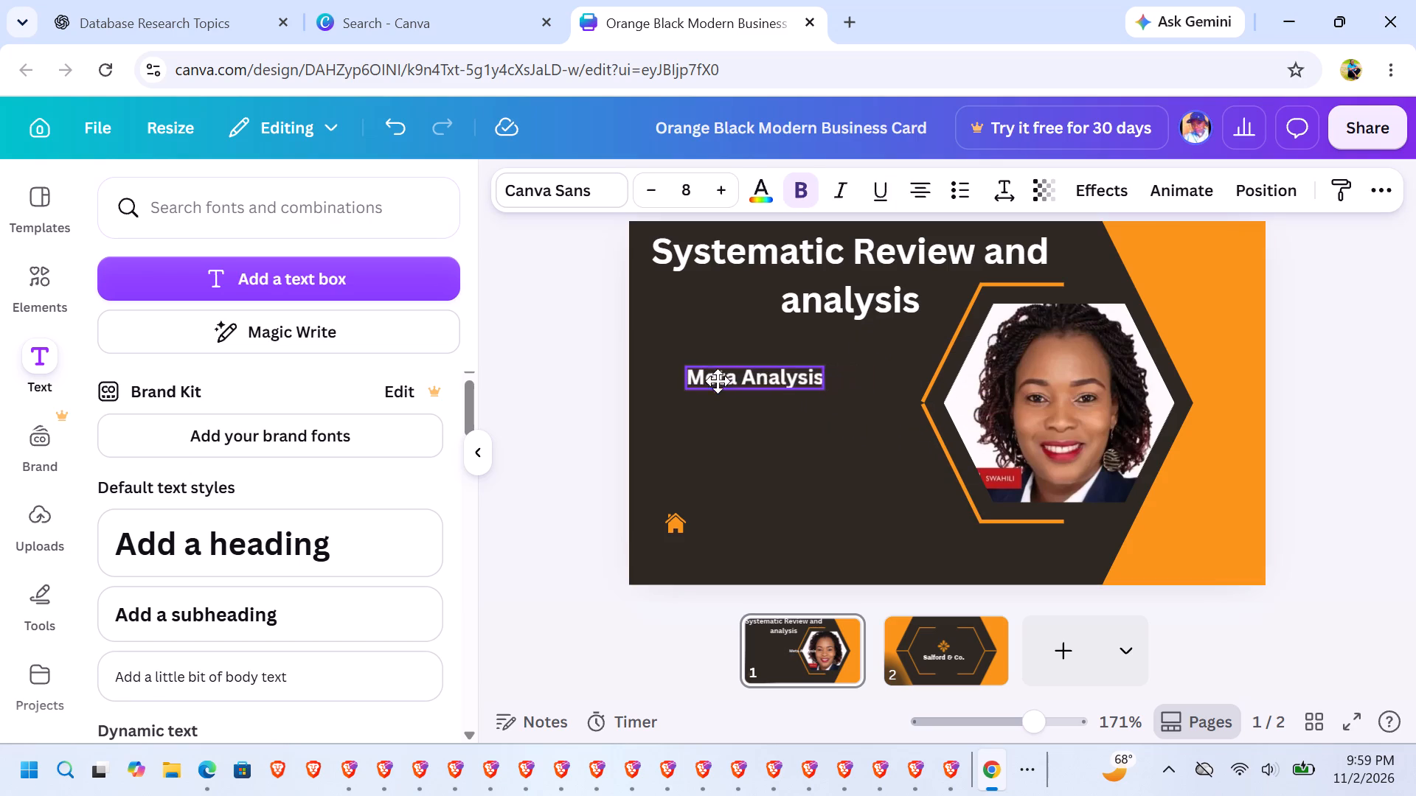
drag(718, 381, 712, 379)
Underline and italicise the "Systematic Review and analysis" heading.
click(850, 263)
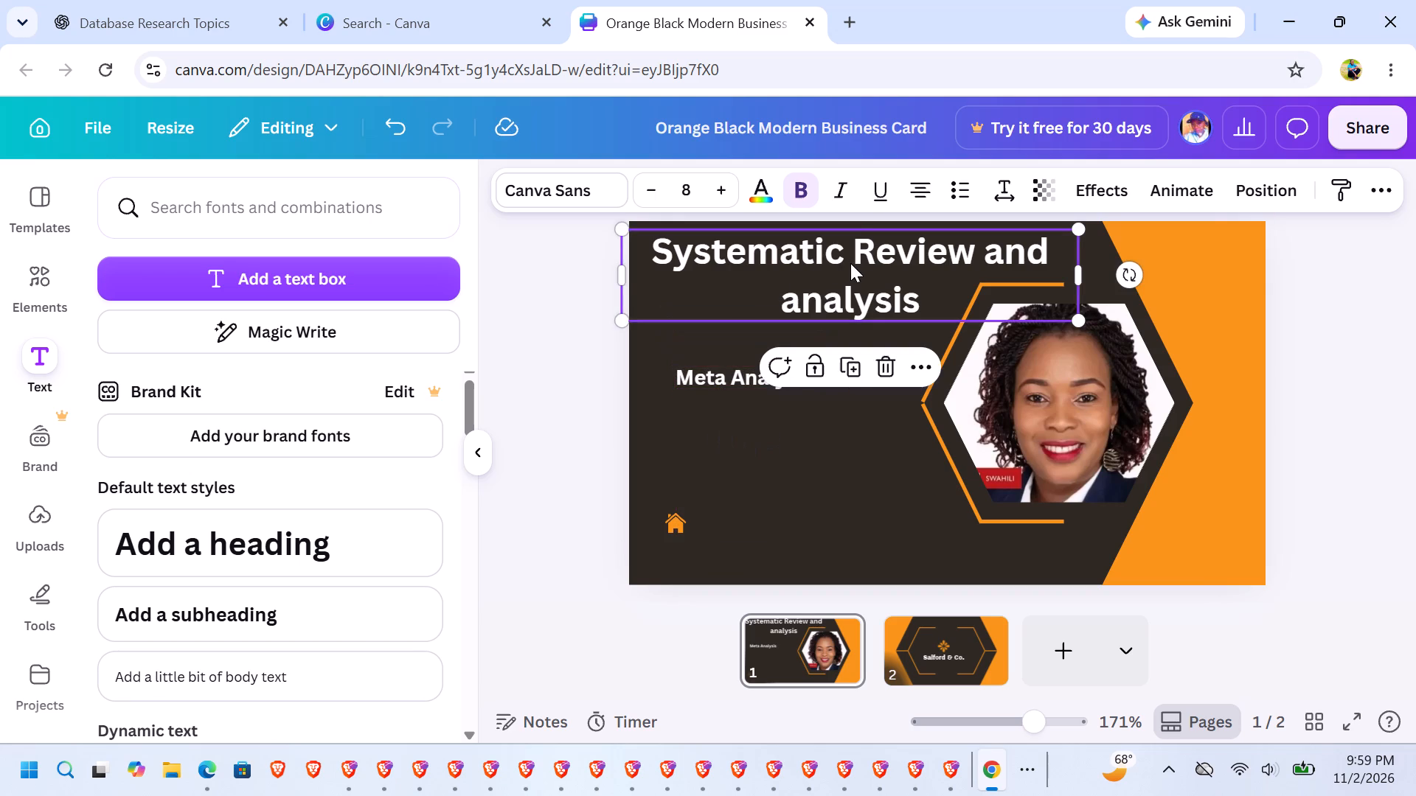
click(884, 191)
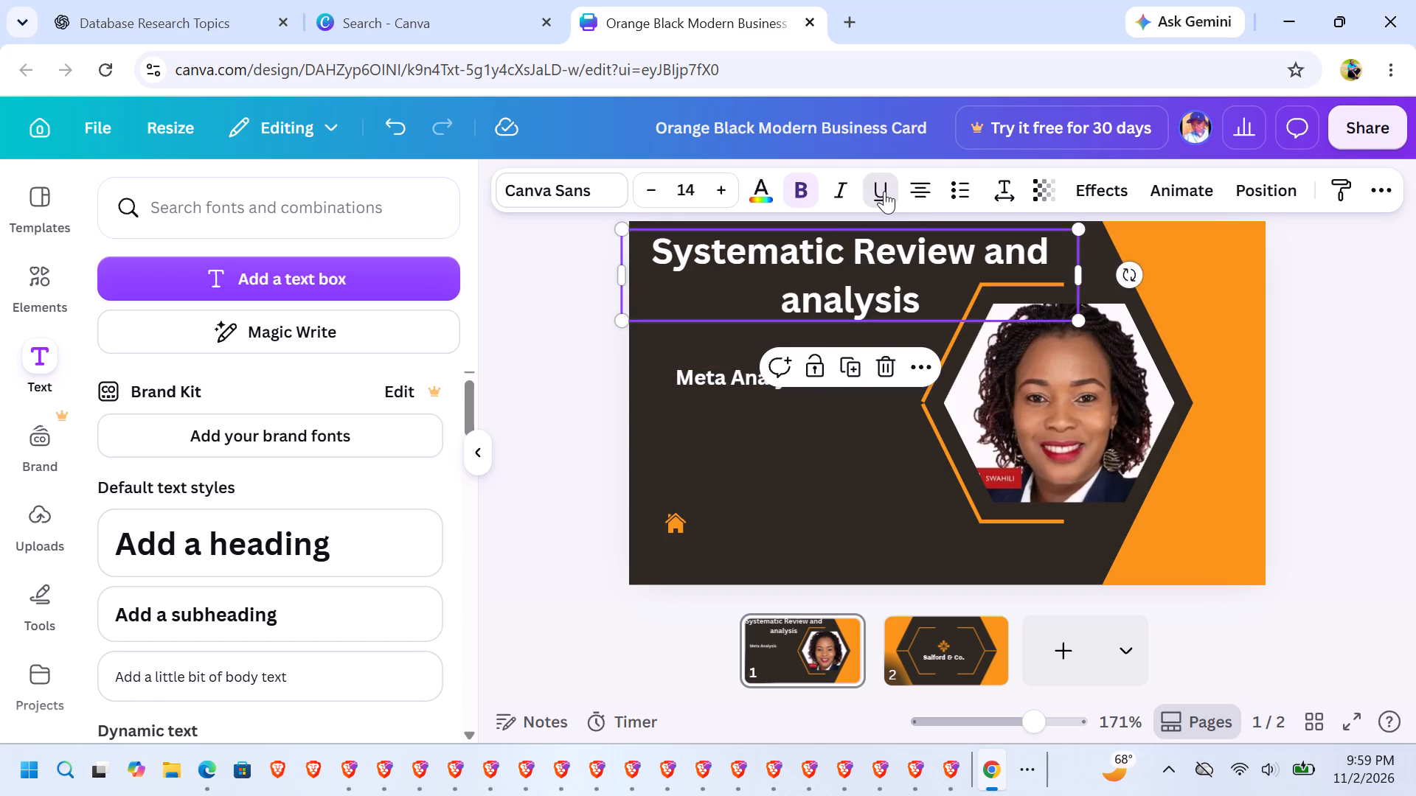
click(836, 184)
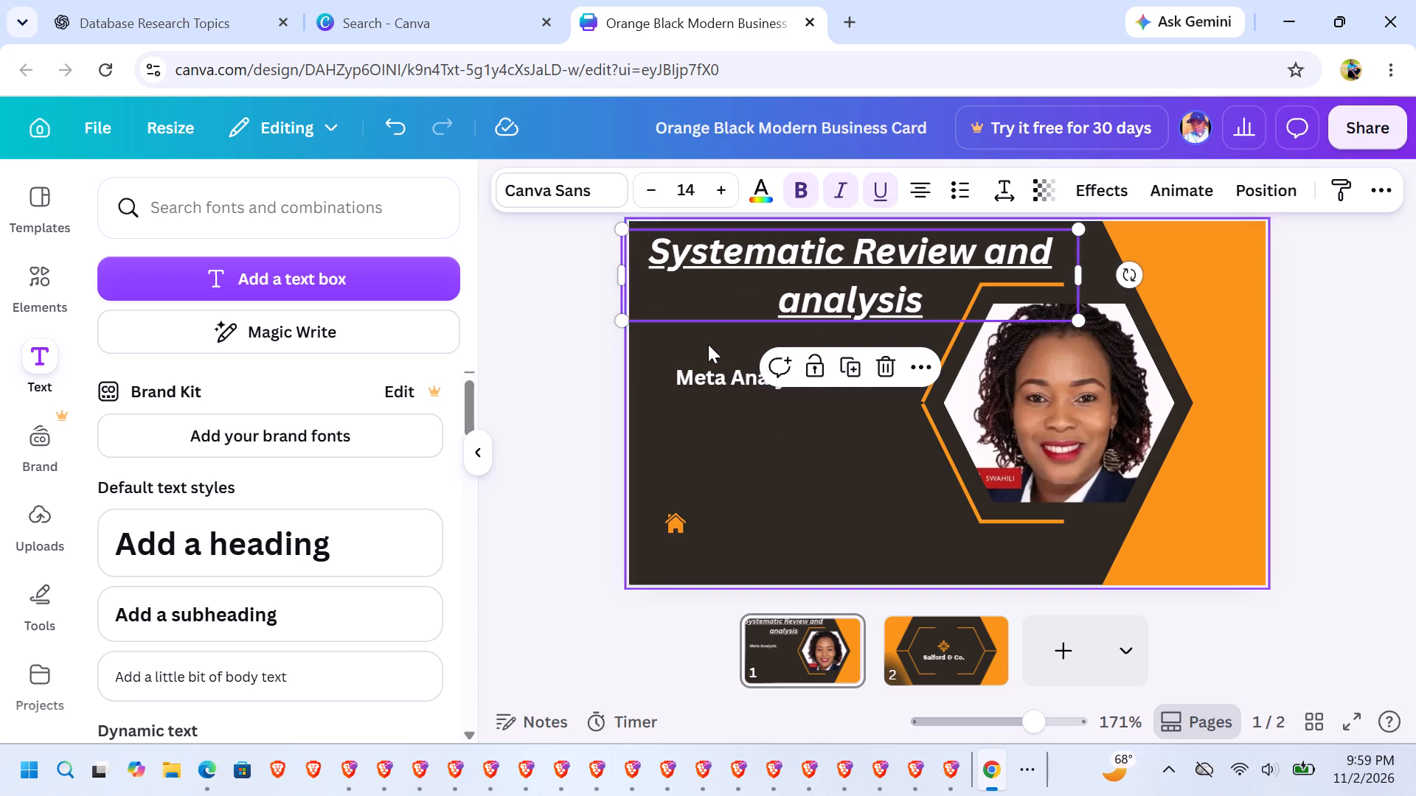
click(728, 416)
Format the "Meta Analysis" subheading as a bulleted list item.
click(682, 385)
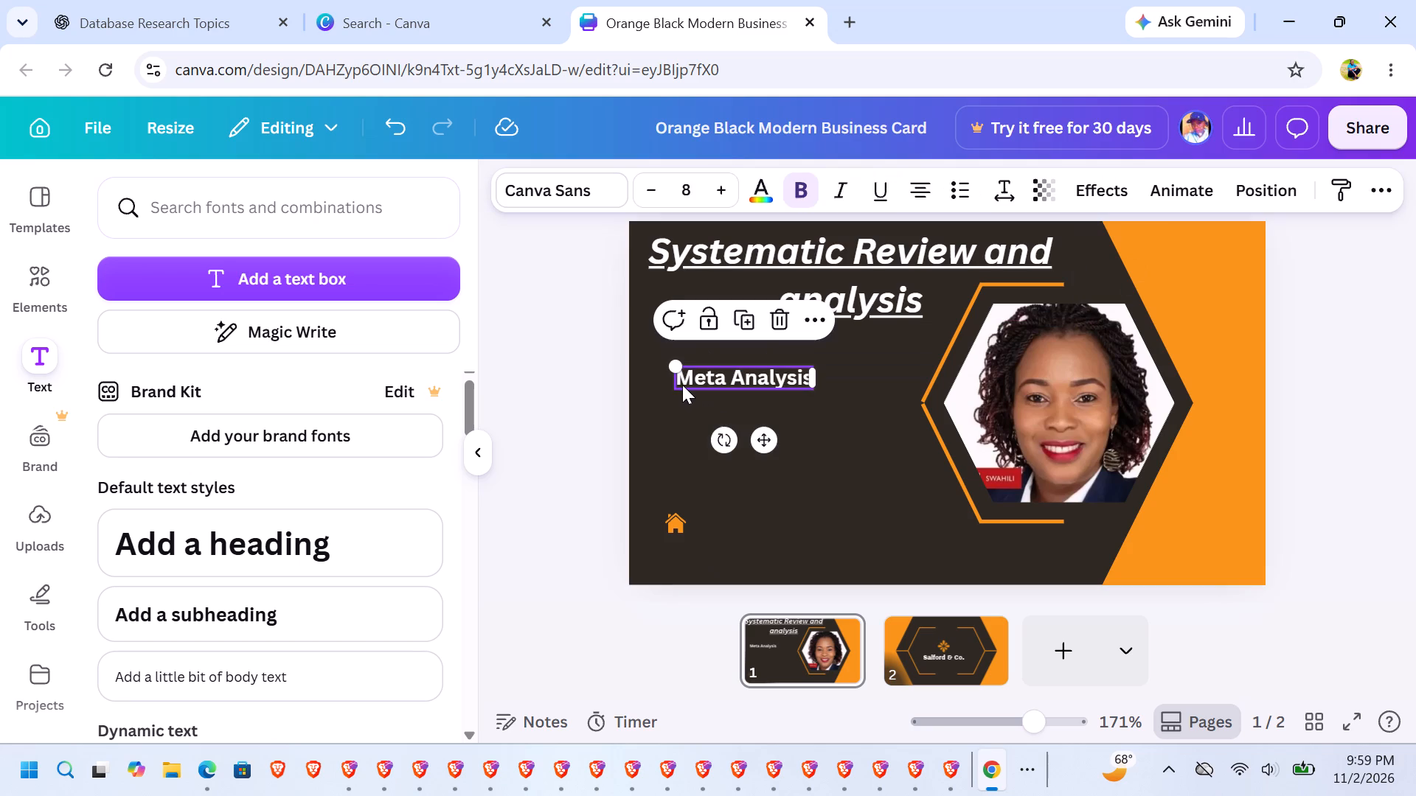
click(953, 194)
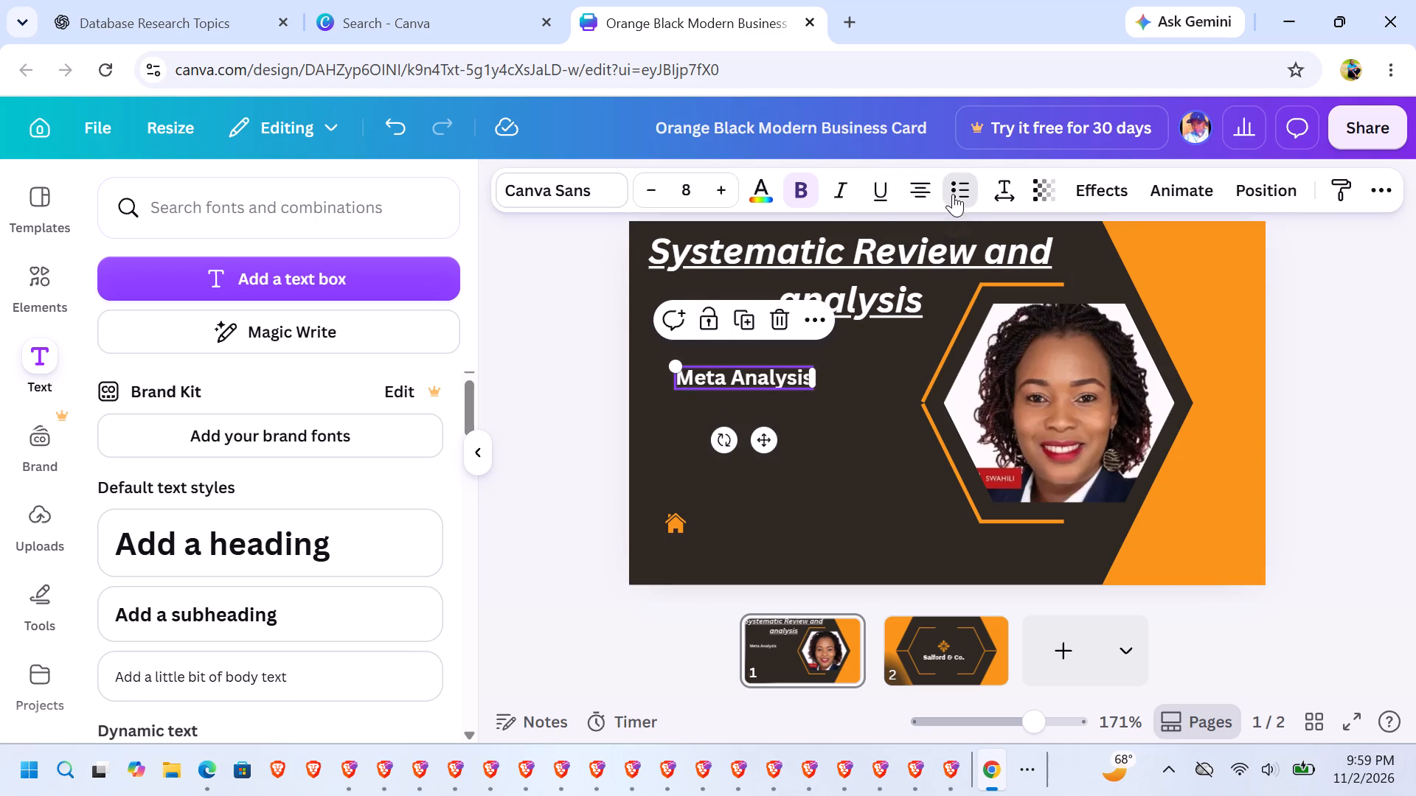
click(698, 424)
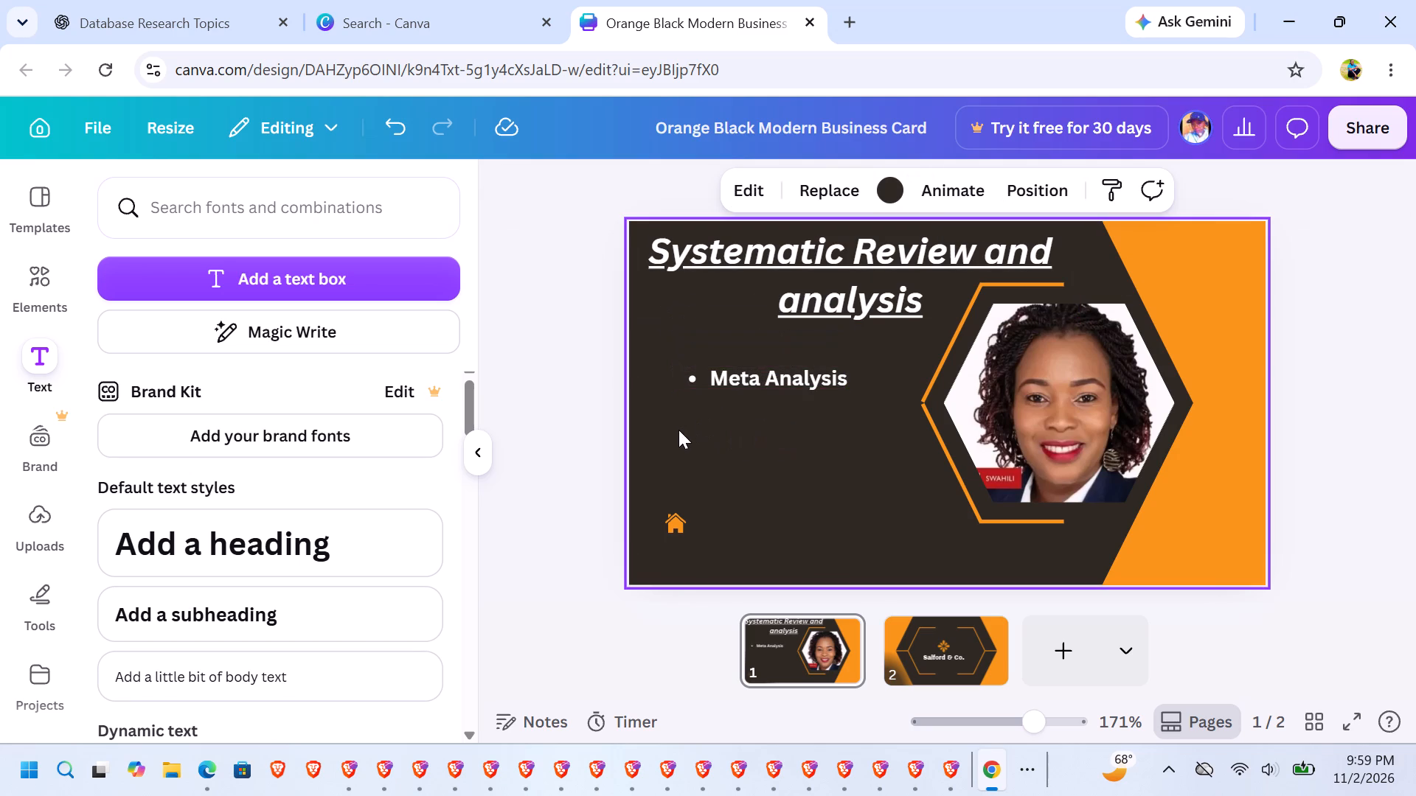
Add a bulleted subheading reading "Project Systematic Review" directly below "Meta Analysis".
click(321, 621)
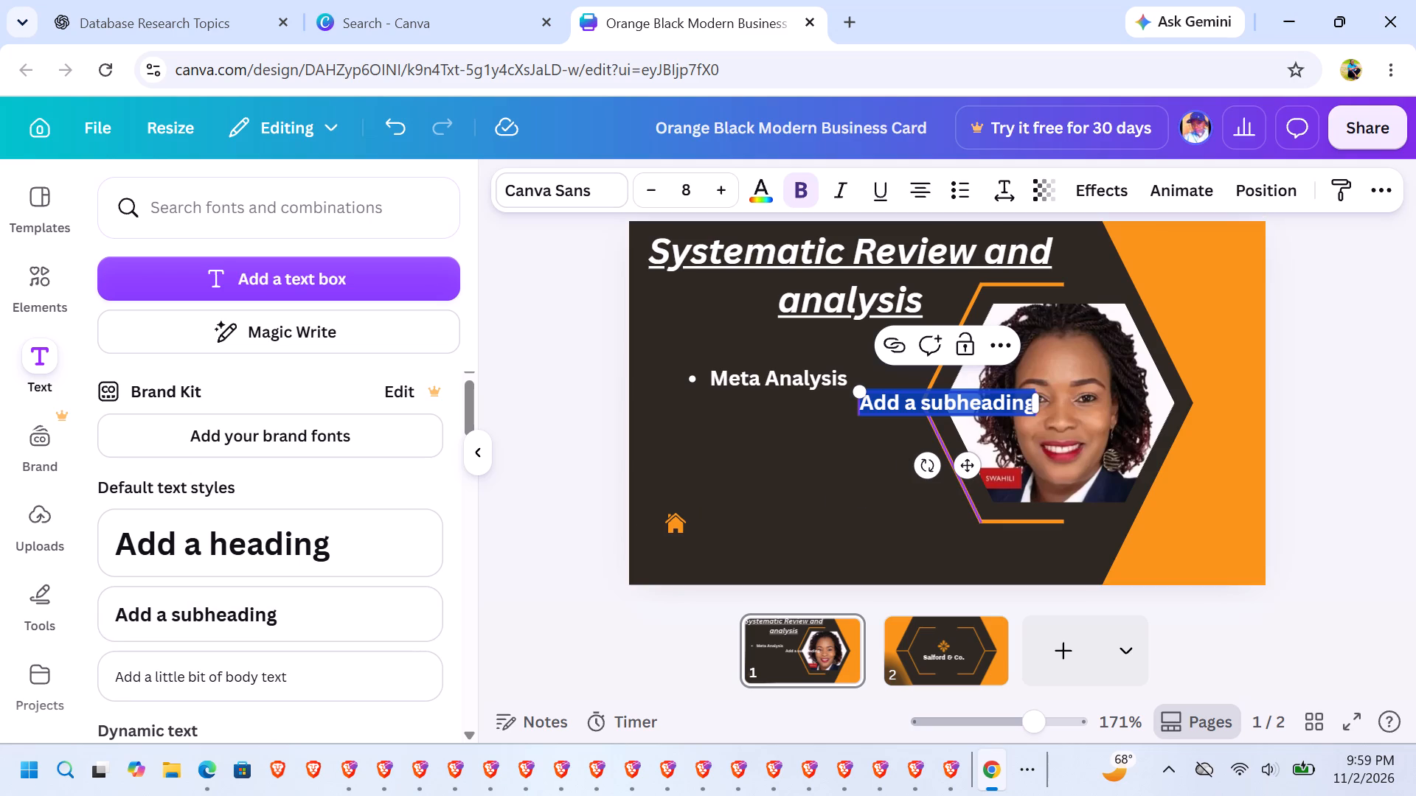
key(BackSpace)
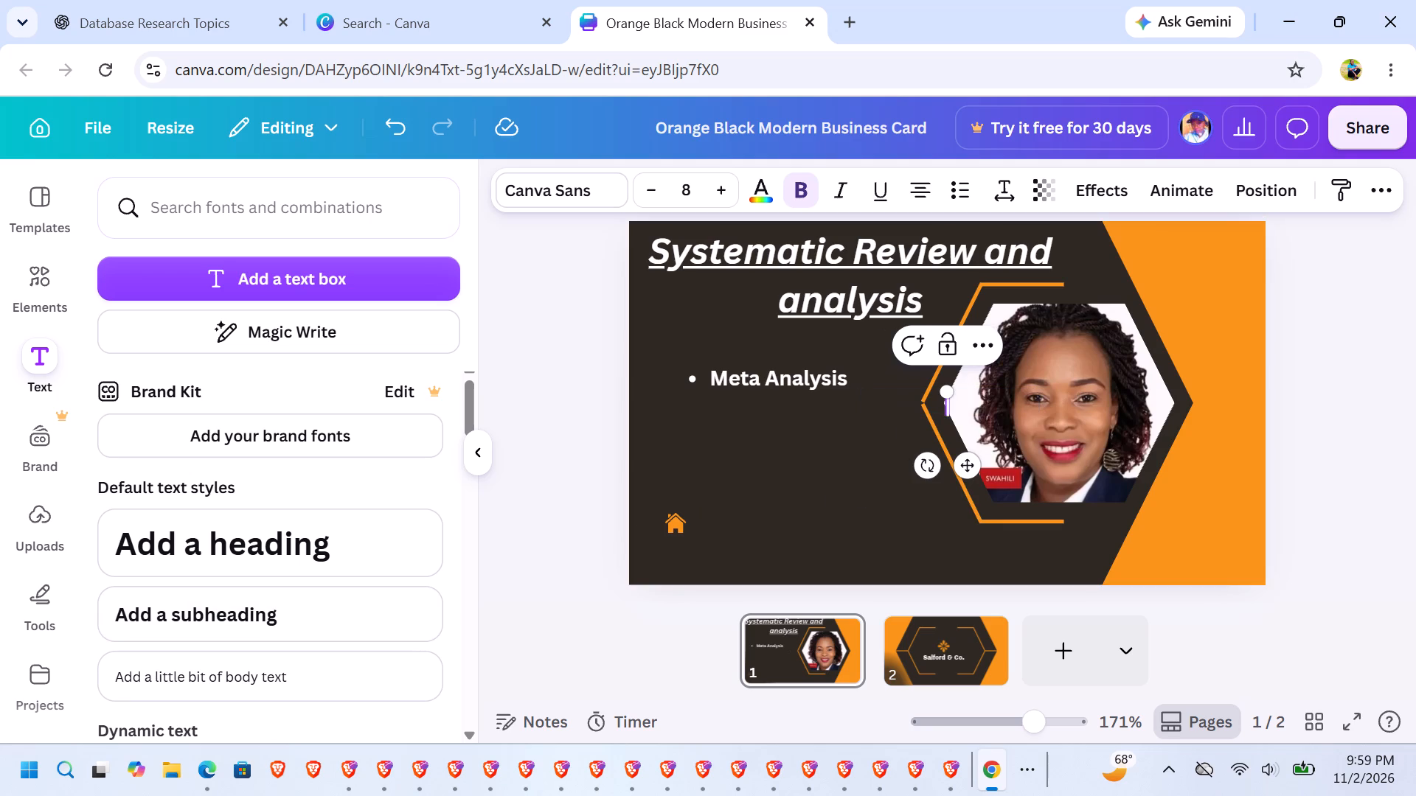
key(p)
text(roject)
key(space)
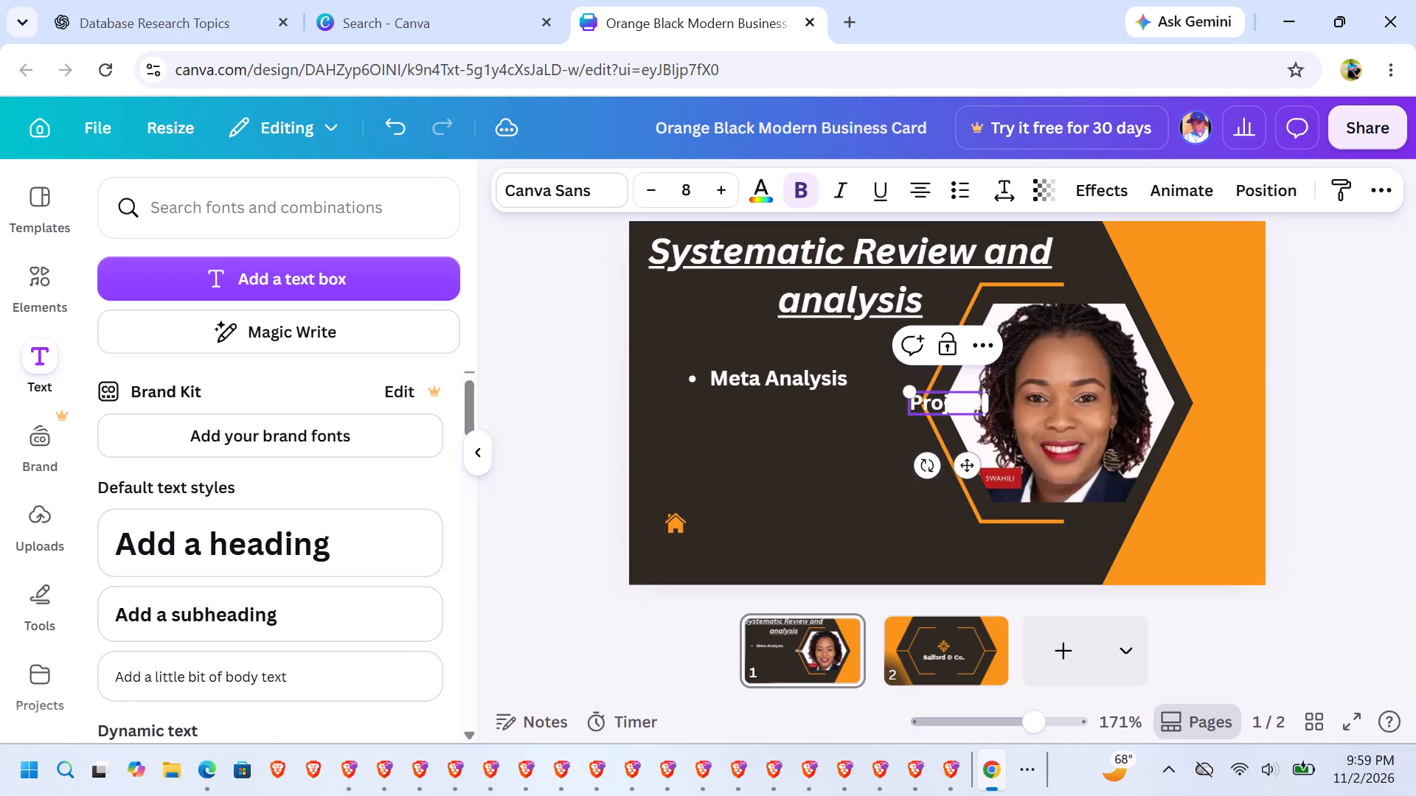
key(s)
text(ystematic)
key(space)
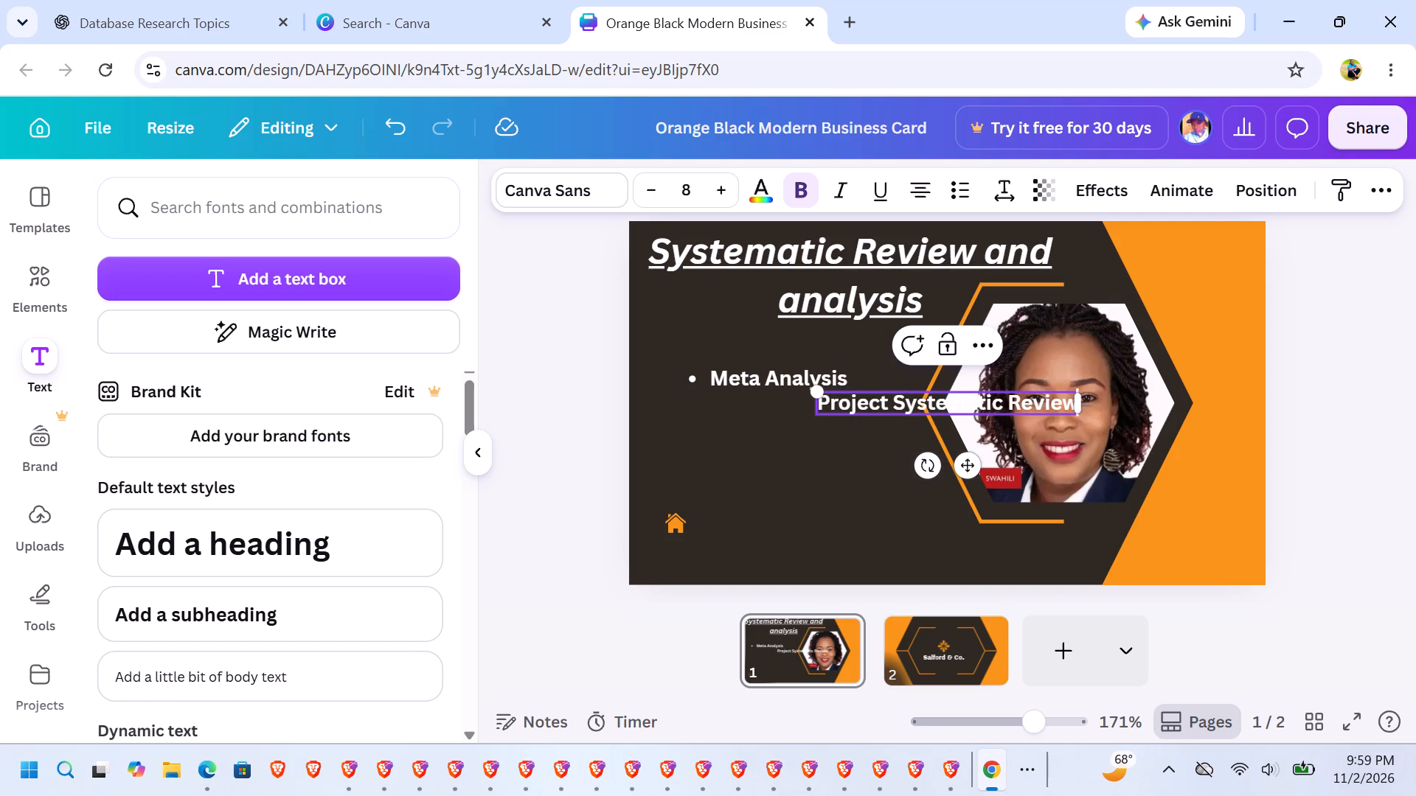
Move the "Project Systematic Review" subheading off the portrait to below "Meta Analysis" and format it as a bulleted list item.
click(912, 437)
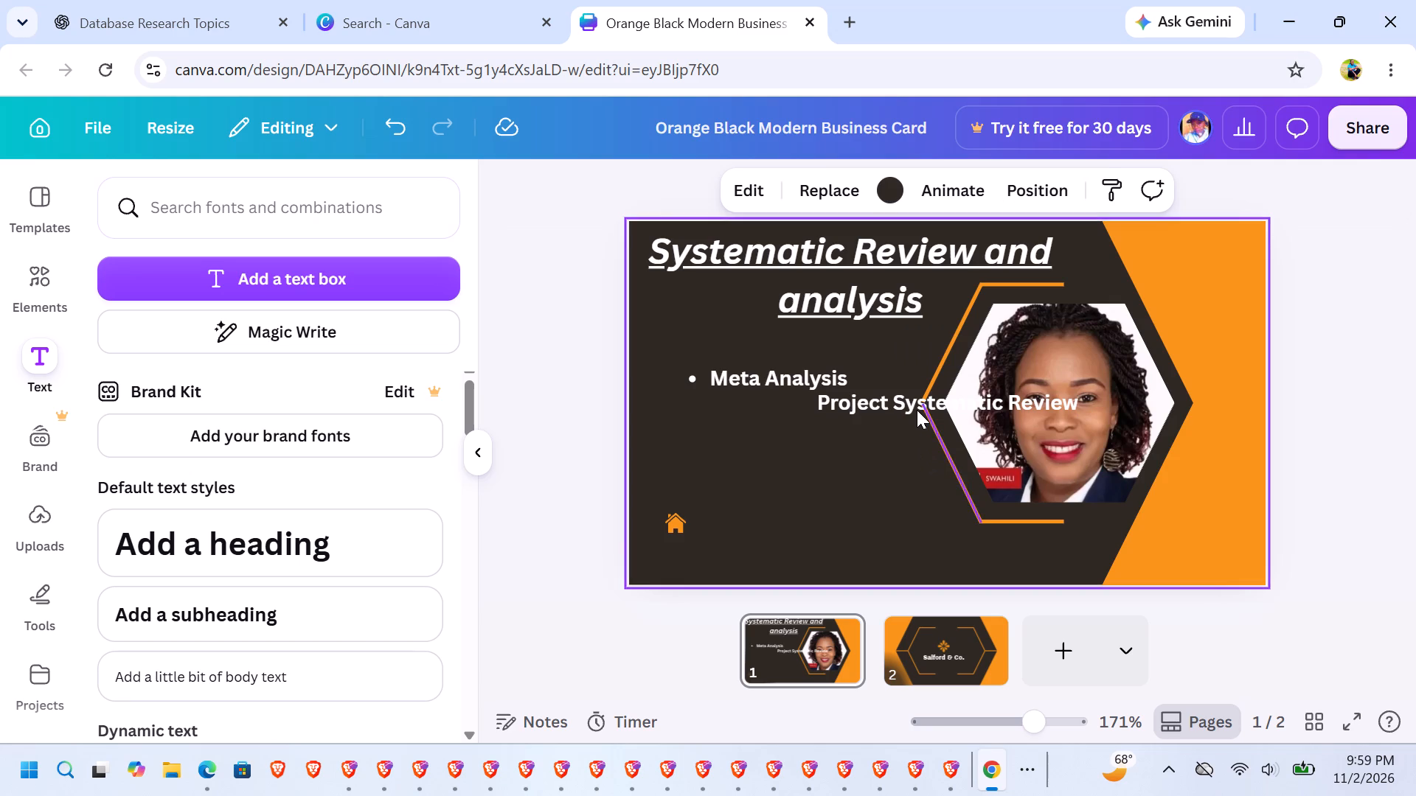
drag(917, 410, 780, 433)
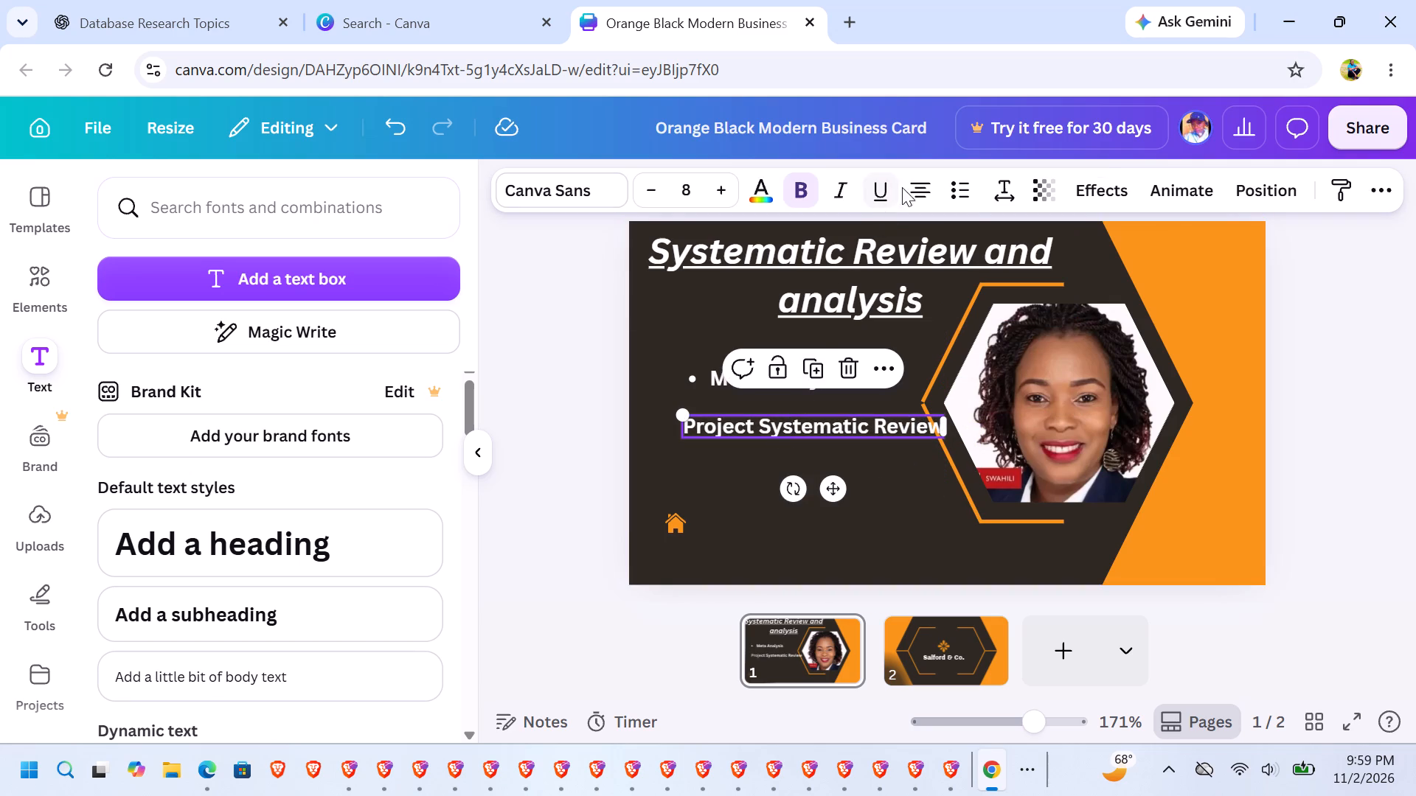
click(958, 182)
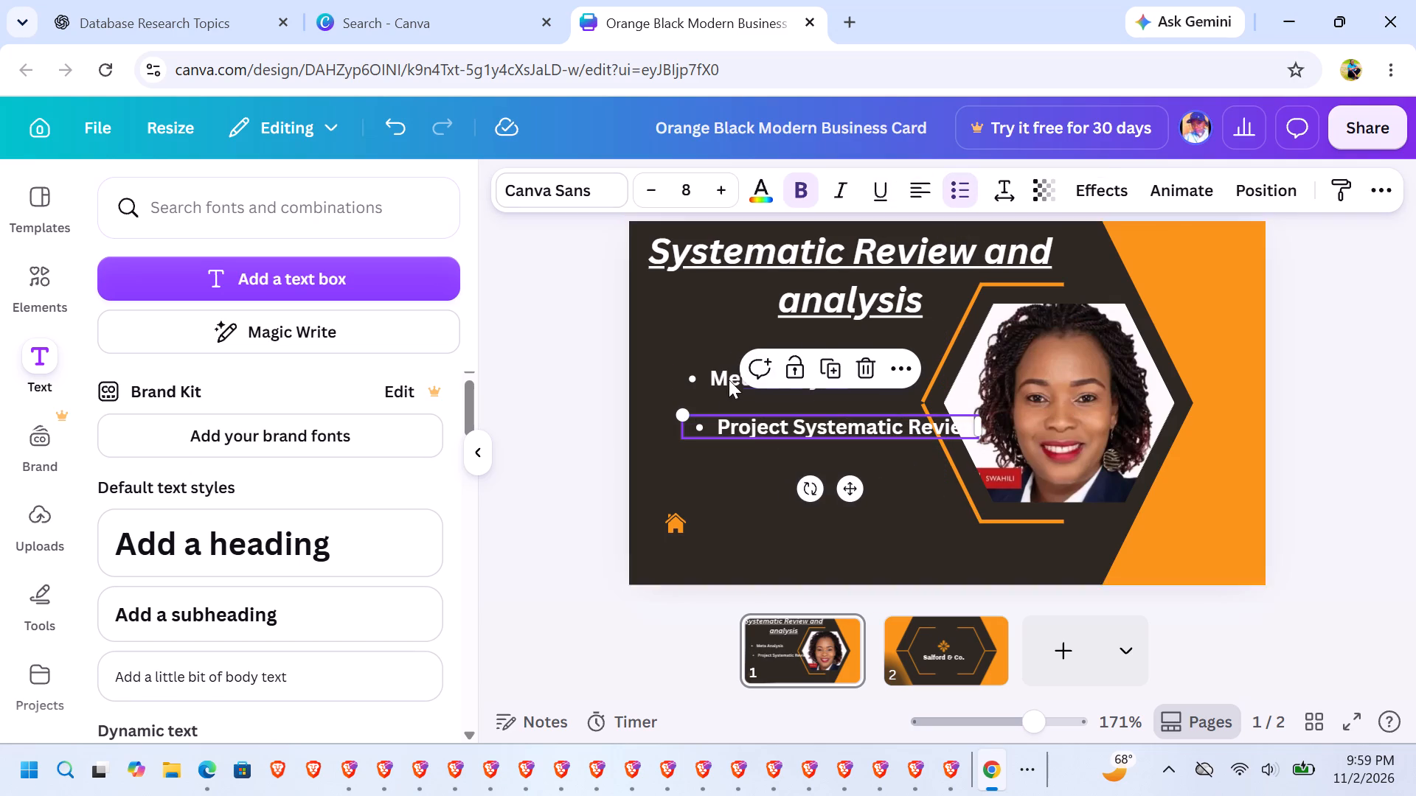
click(707, 450)
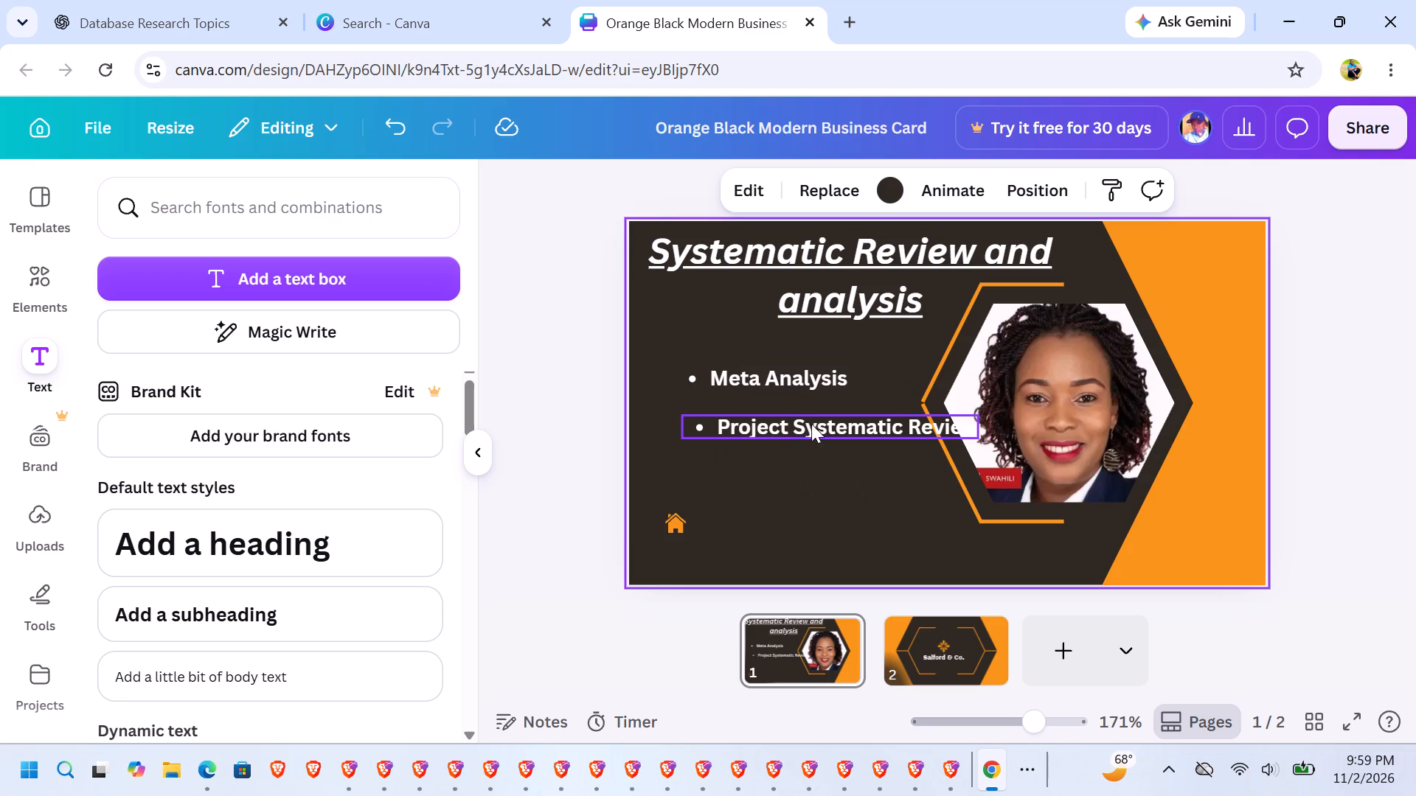
Shift the "Meta Analysis" bullet slightly towards the card's left edge and align the "Project Systematic Review" bullet directly beneath it.
drag(752, 382, 718, 374)
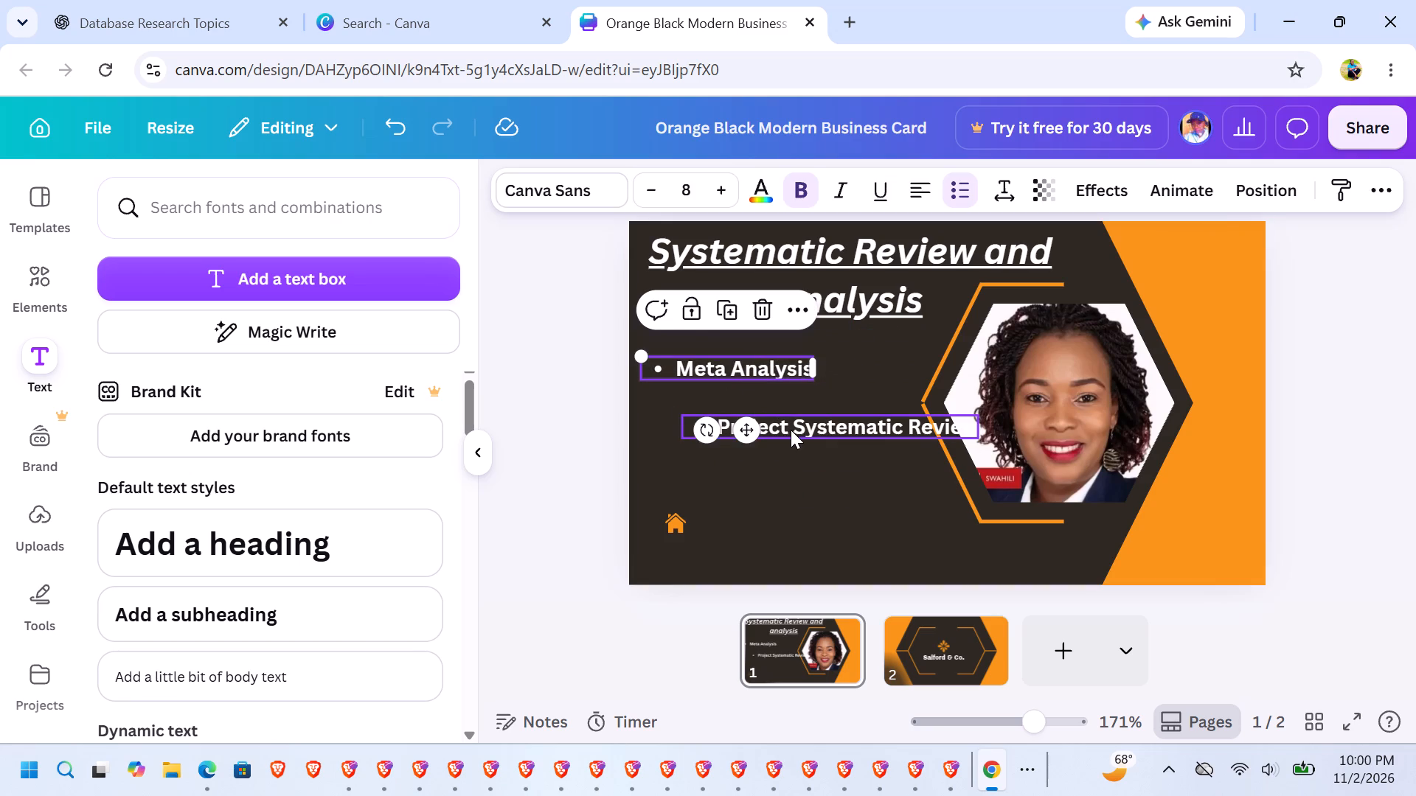
drag(791, 430, 749, 406)
click(757, 454)
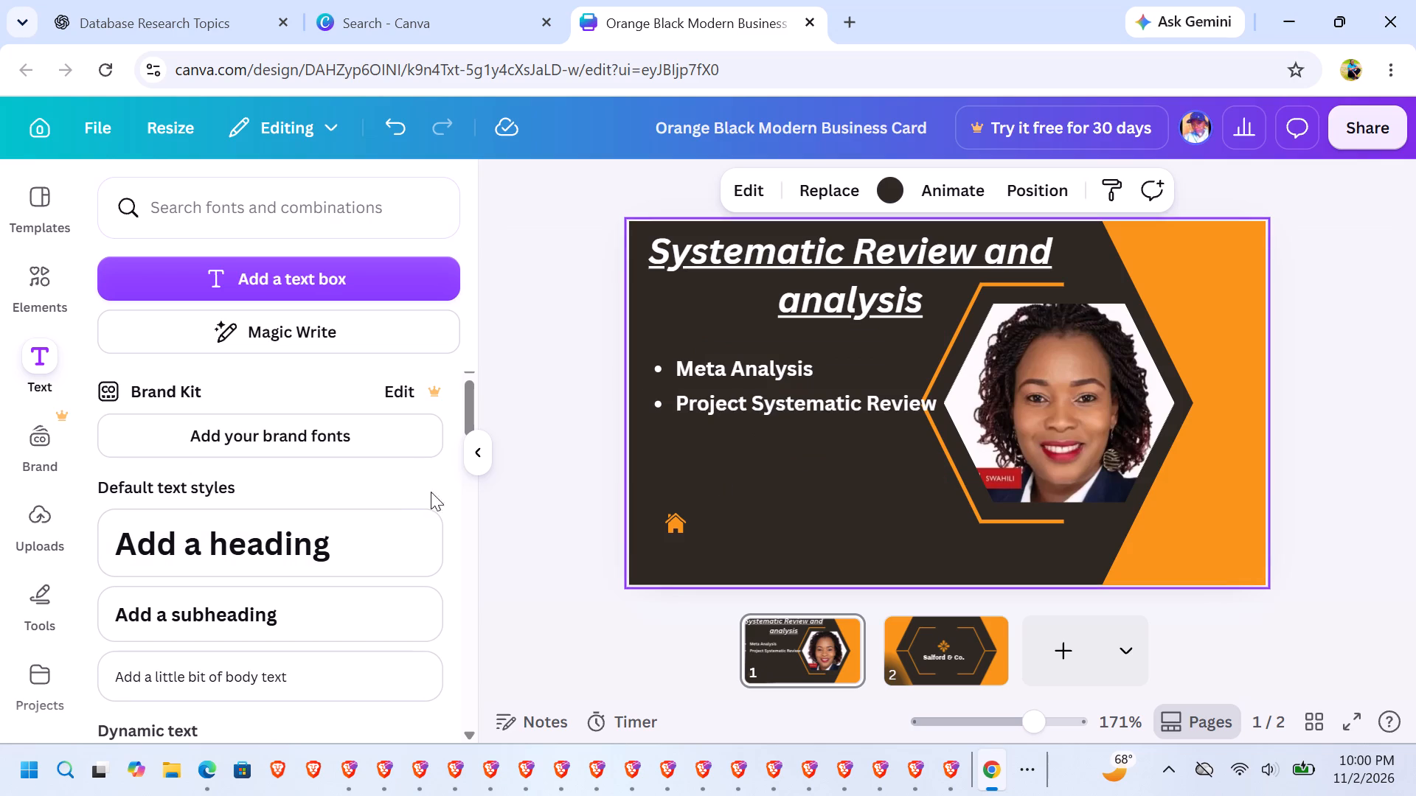
Add another subheading text box to the first page of the card.
click(315, 618)
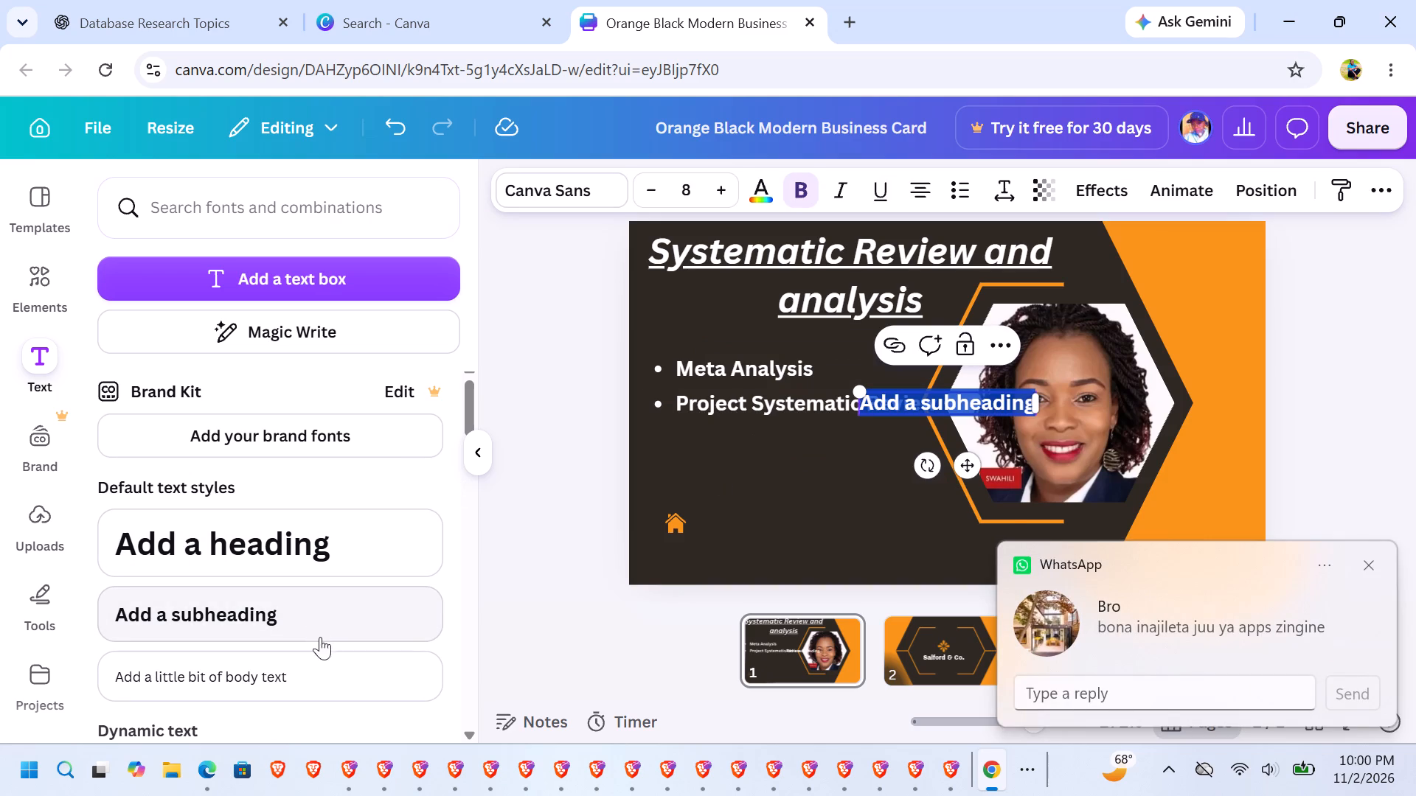
Reply "ndivo iko kwote" to the incoming WhatsApp message from its notification, and return to the card design.
click(1035, 688)
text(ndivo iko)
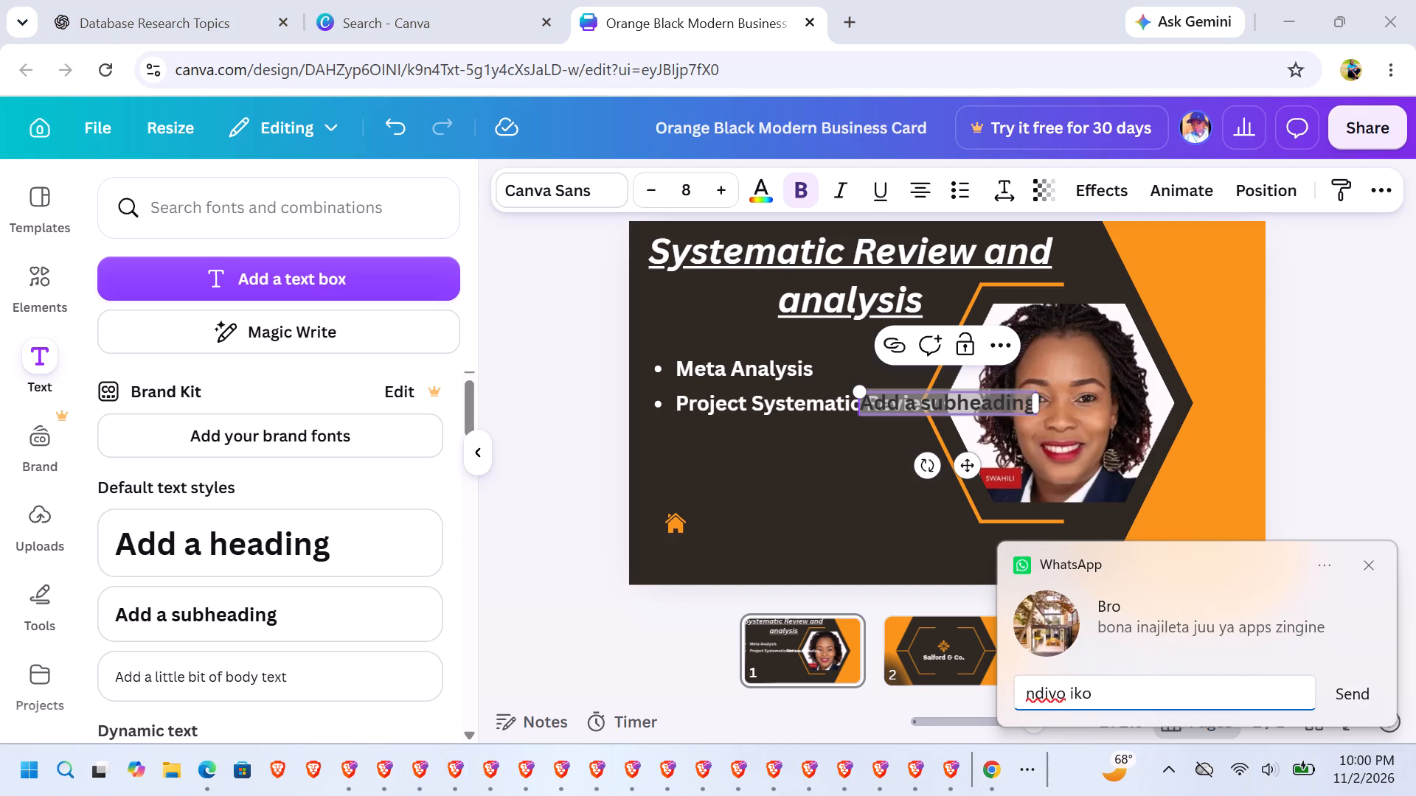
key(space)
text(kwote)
click(1346, 692)
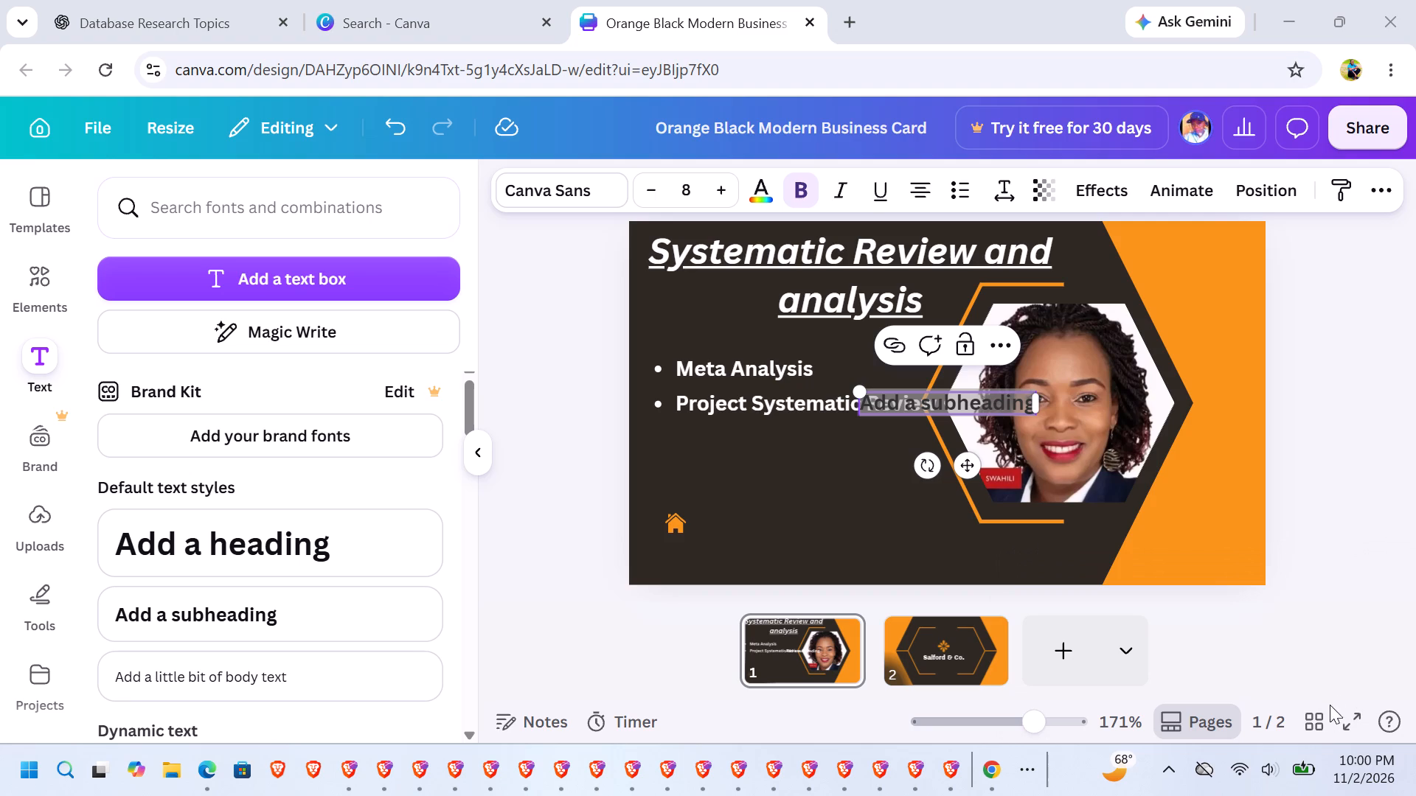
click(851, 483)
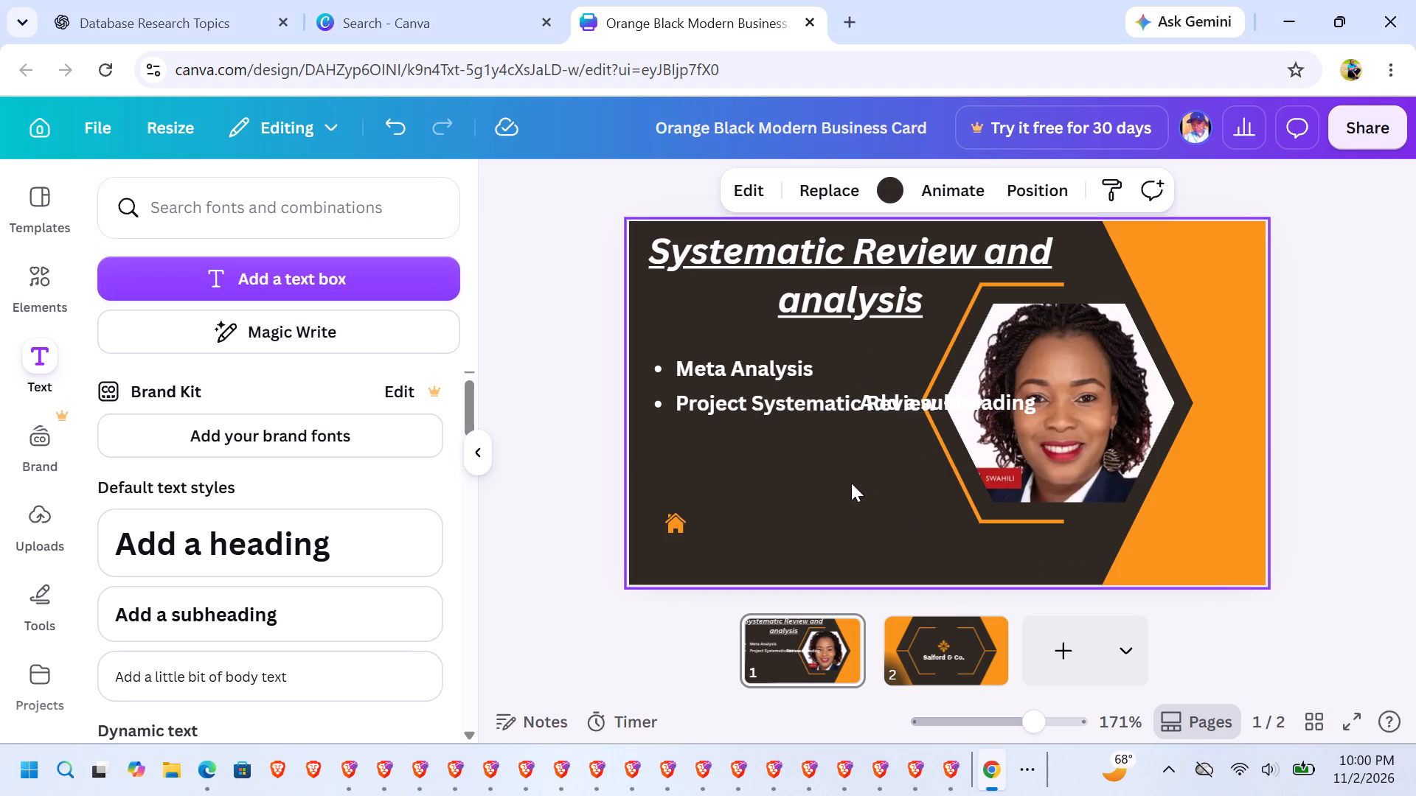
Delete the leftover "Add a subheading" placeholder overlapping the portrait.
click(948, 413)
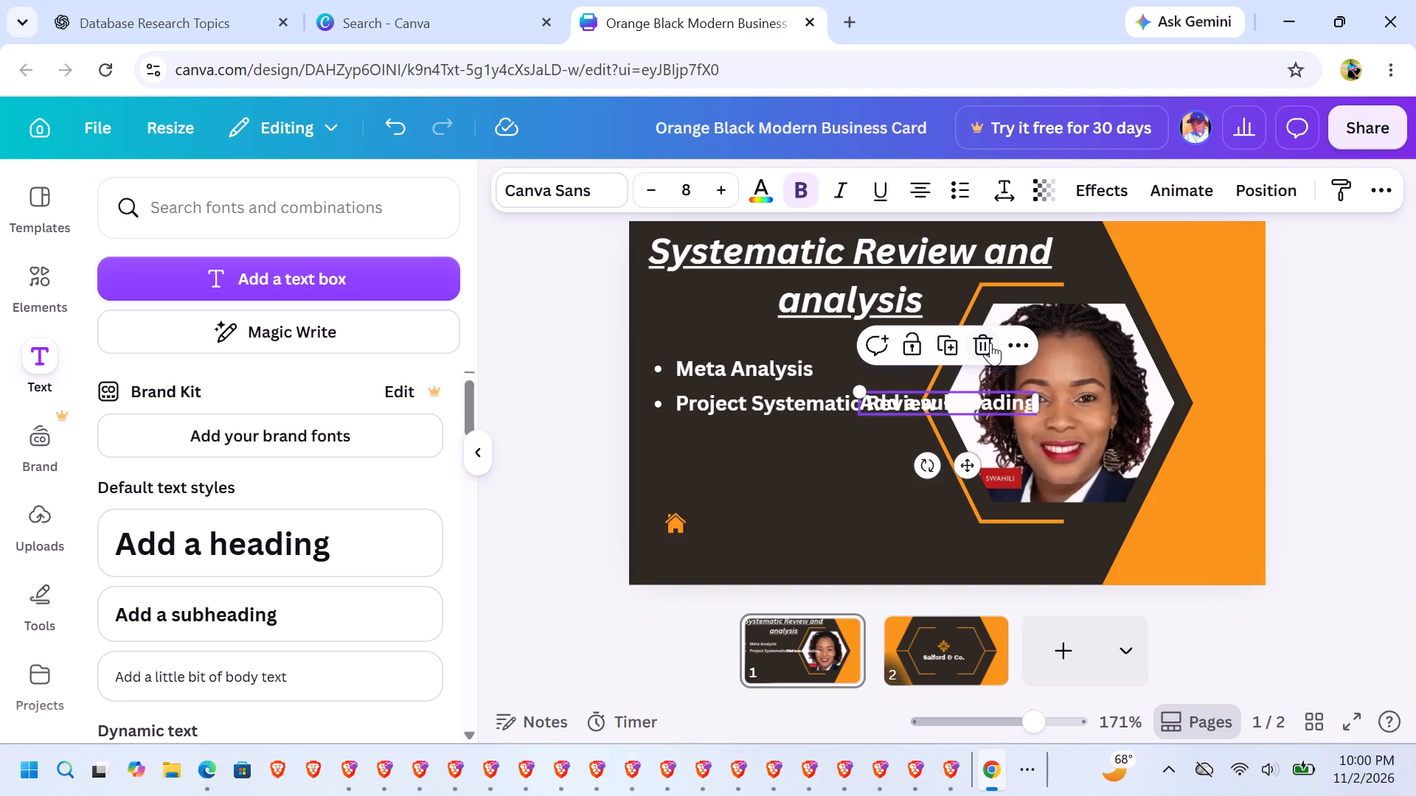
click(990, 343)
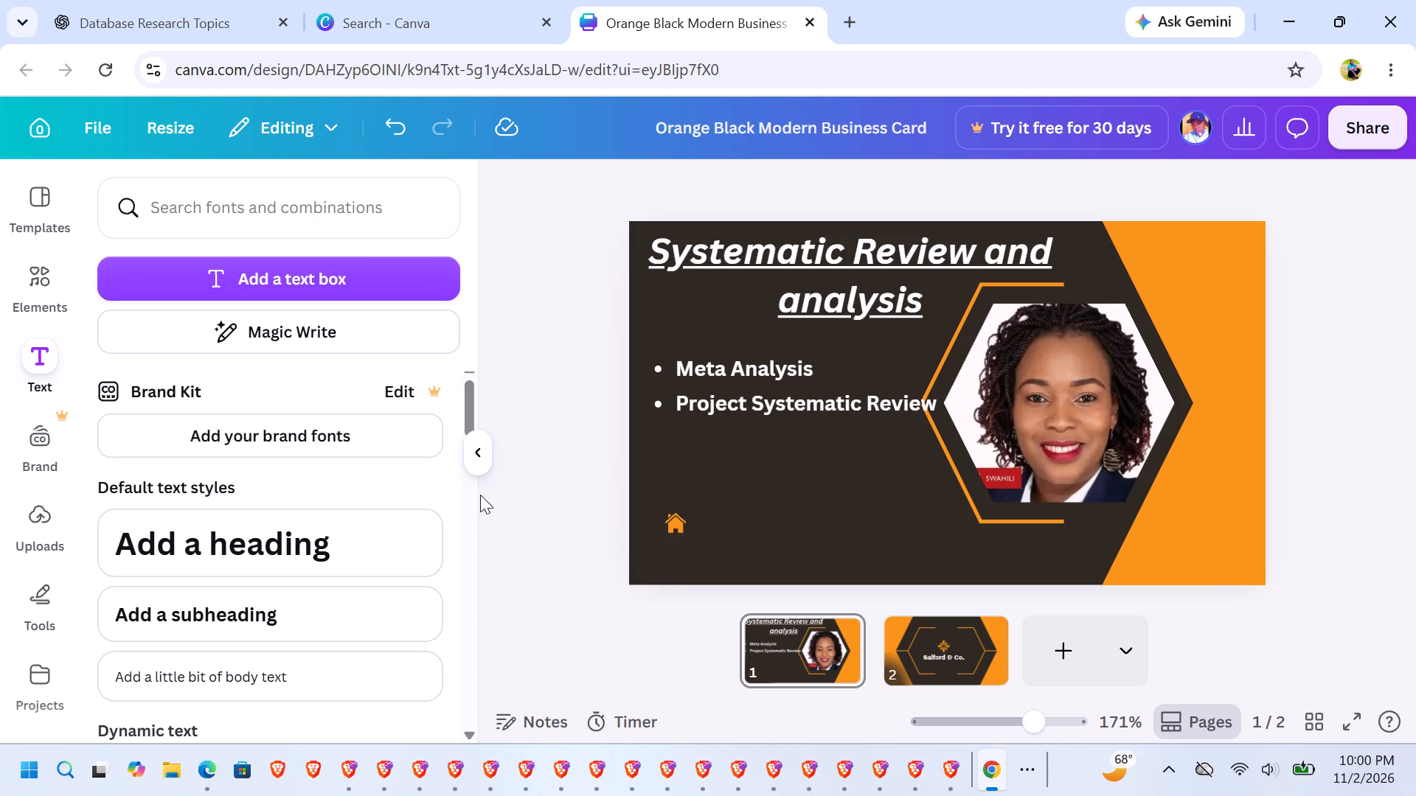
Add another subheading to the first page reading "Database Search".
click(313, 604)
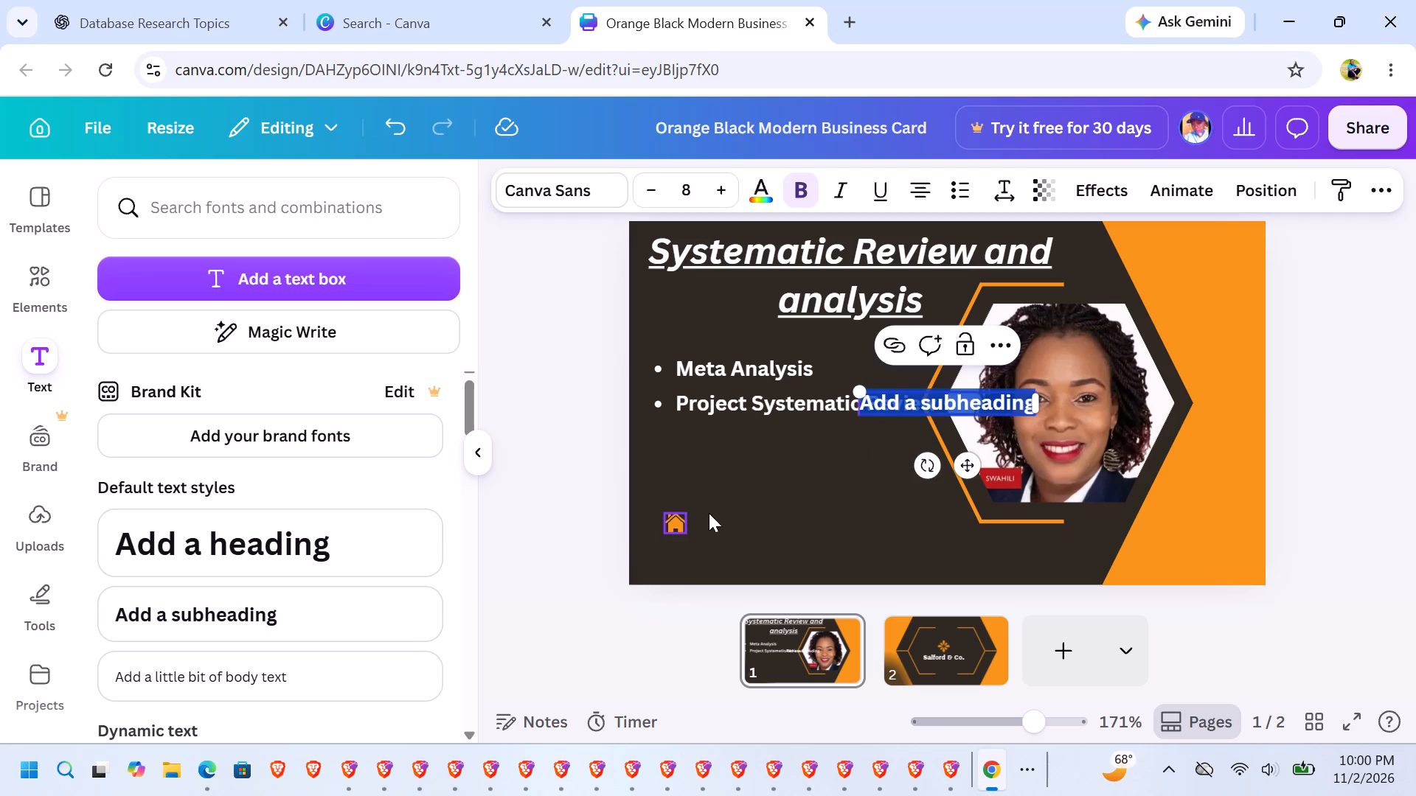
key(BackSpace)
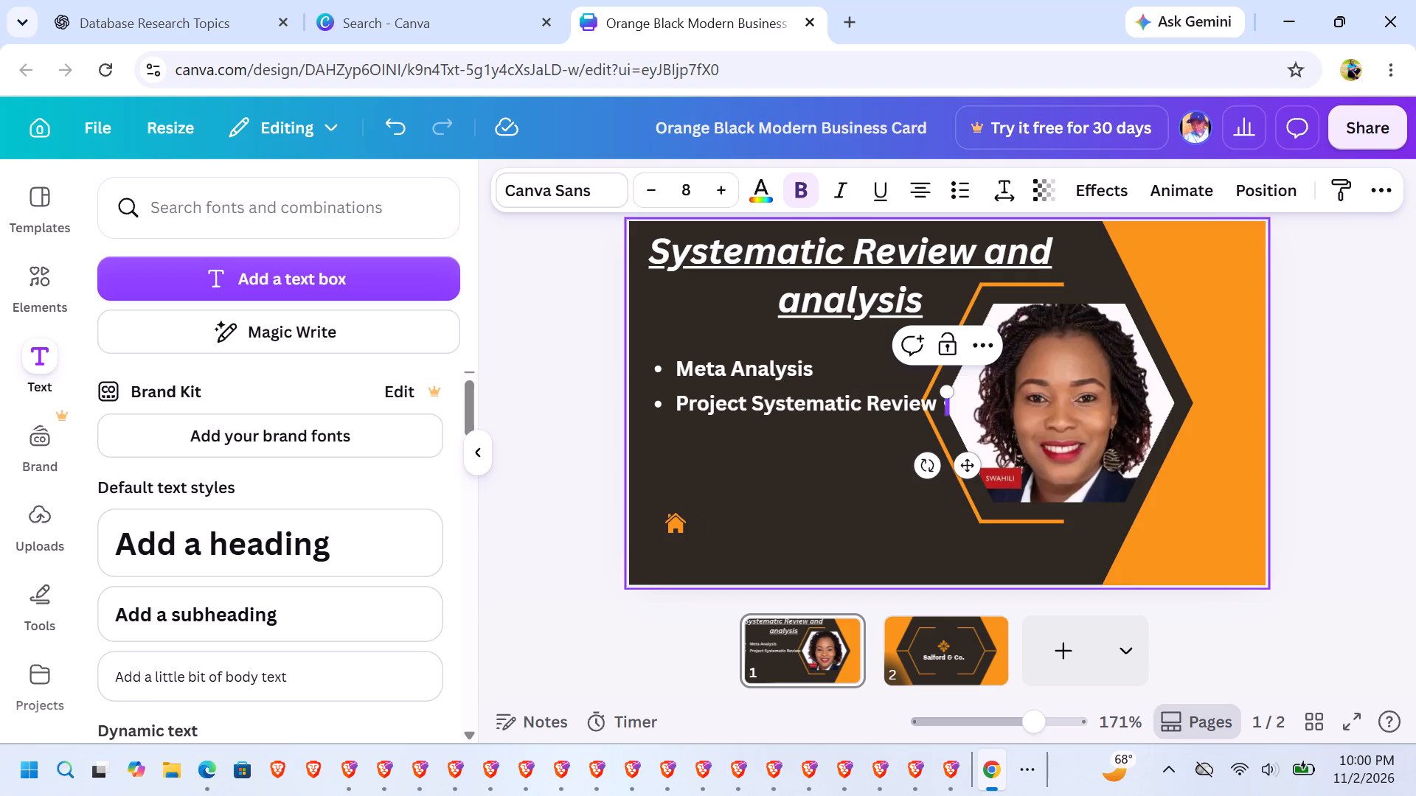
key(super+v)
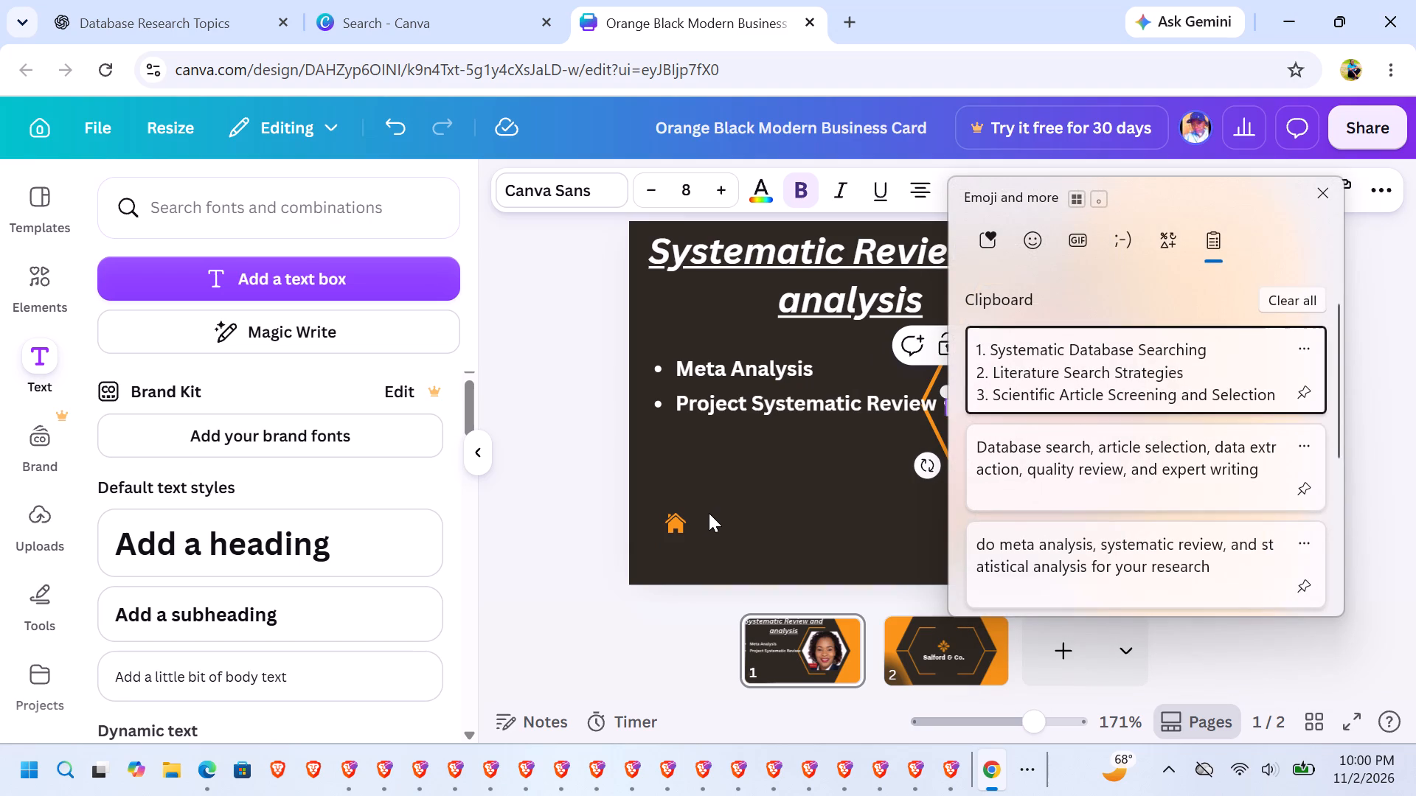
click(752, 485)
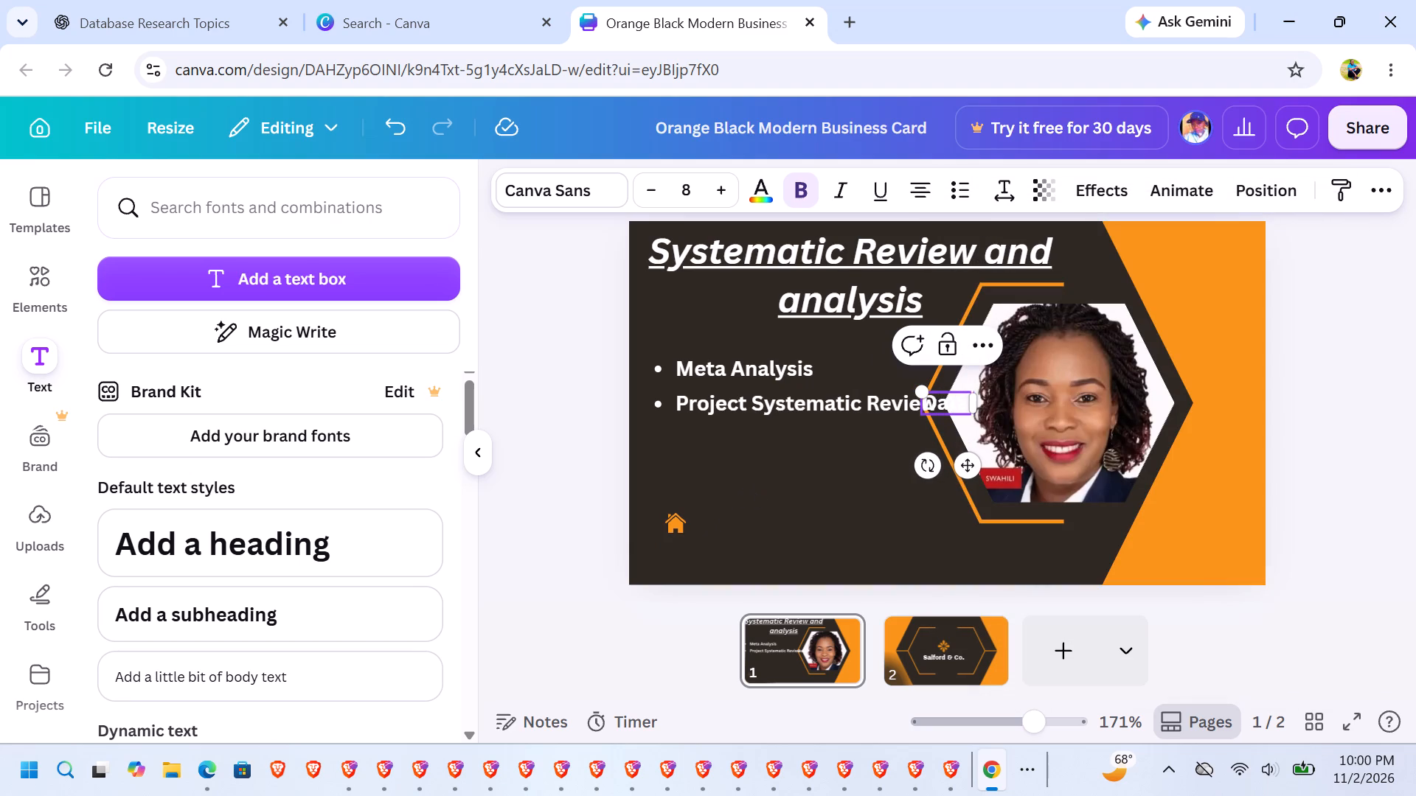
key(BackSpace)
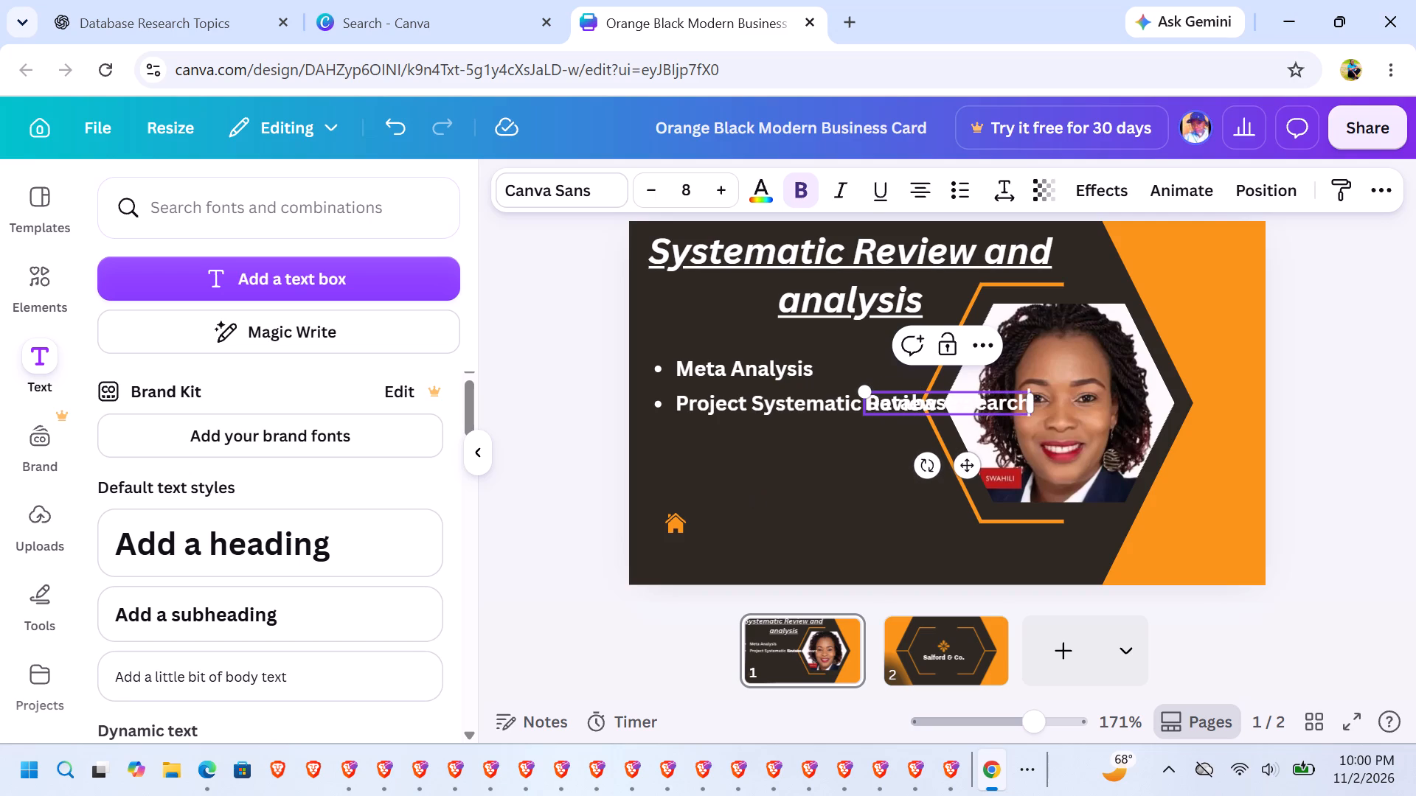
Move the "Database Search" subheading below the "Project Systematic Review" bullet, near the card's left edge.
click(881, 436)
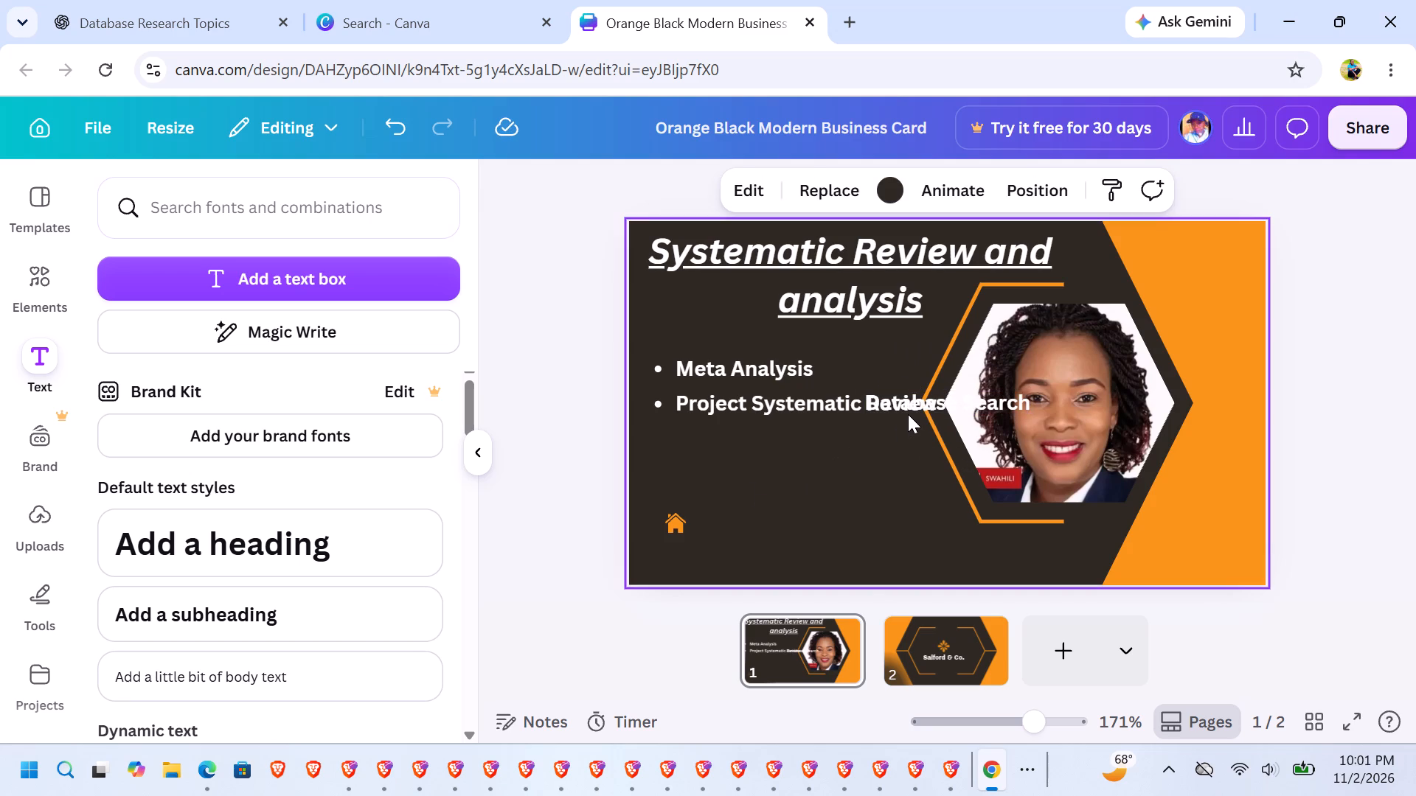
drag(909, 413, 723, 466)
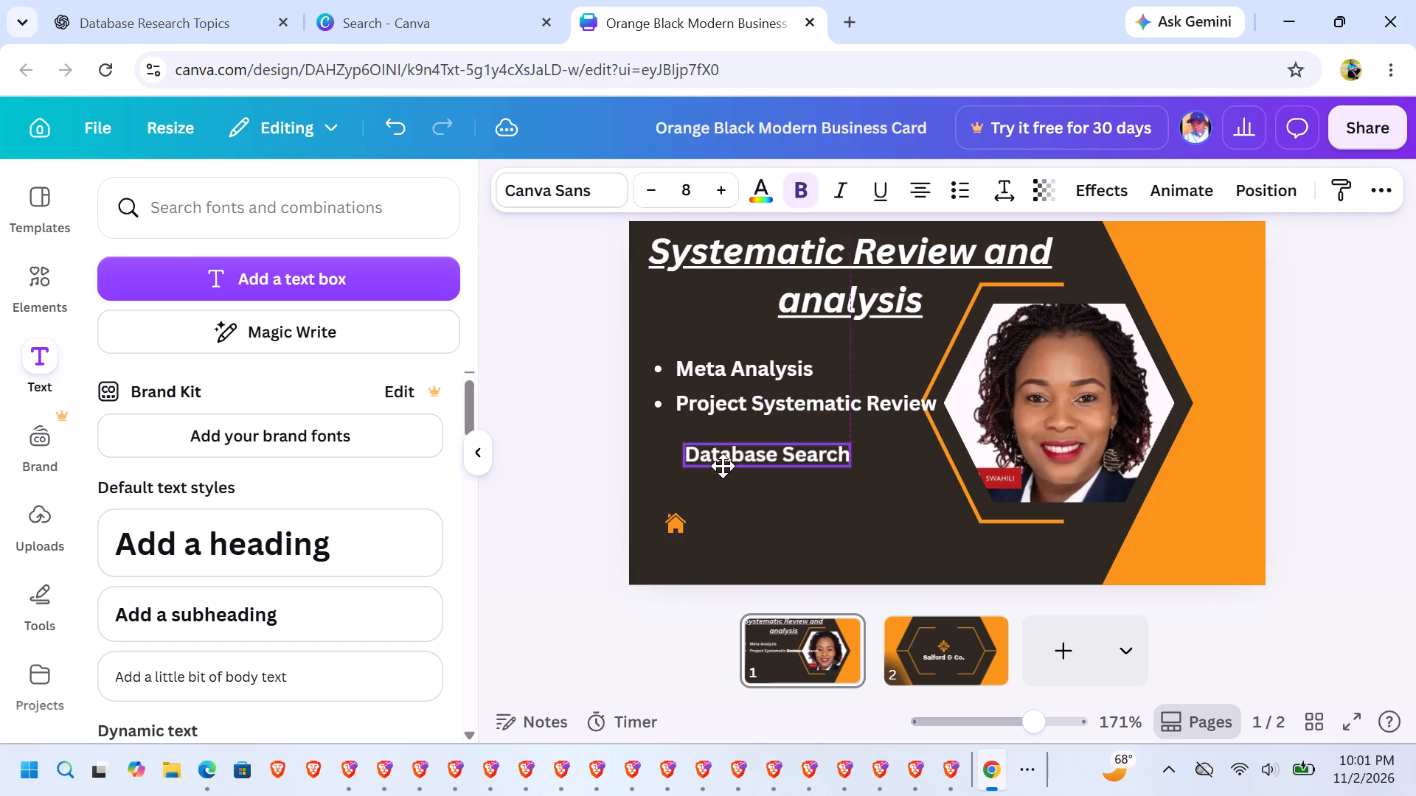
drag(723, 466, 700, 465)
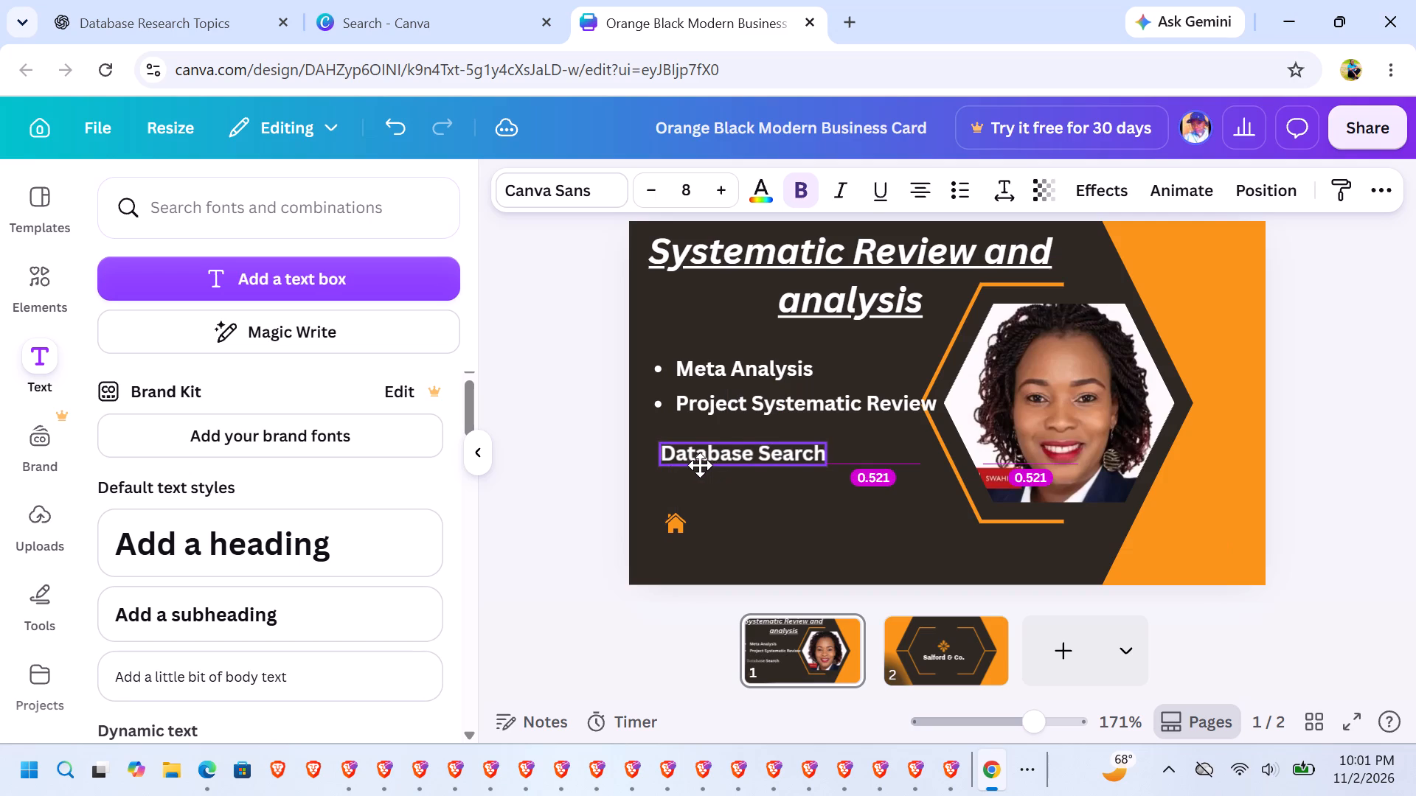
drag(700, 465, 693, 465)
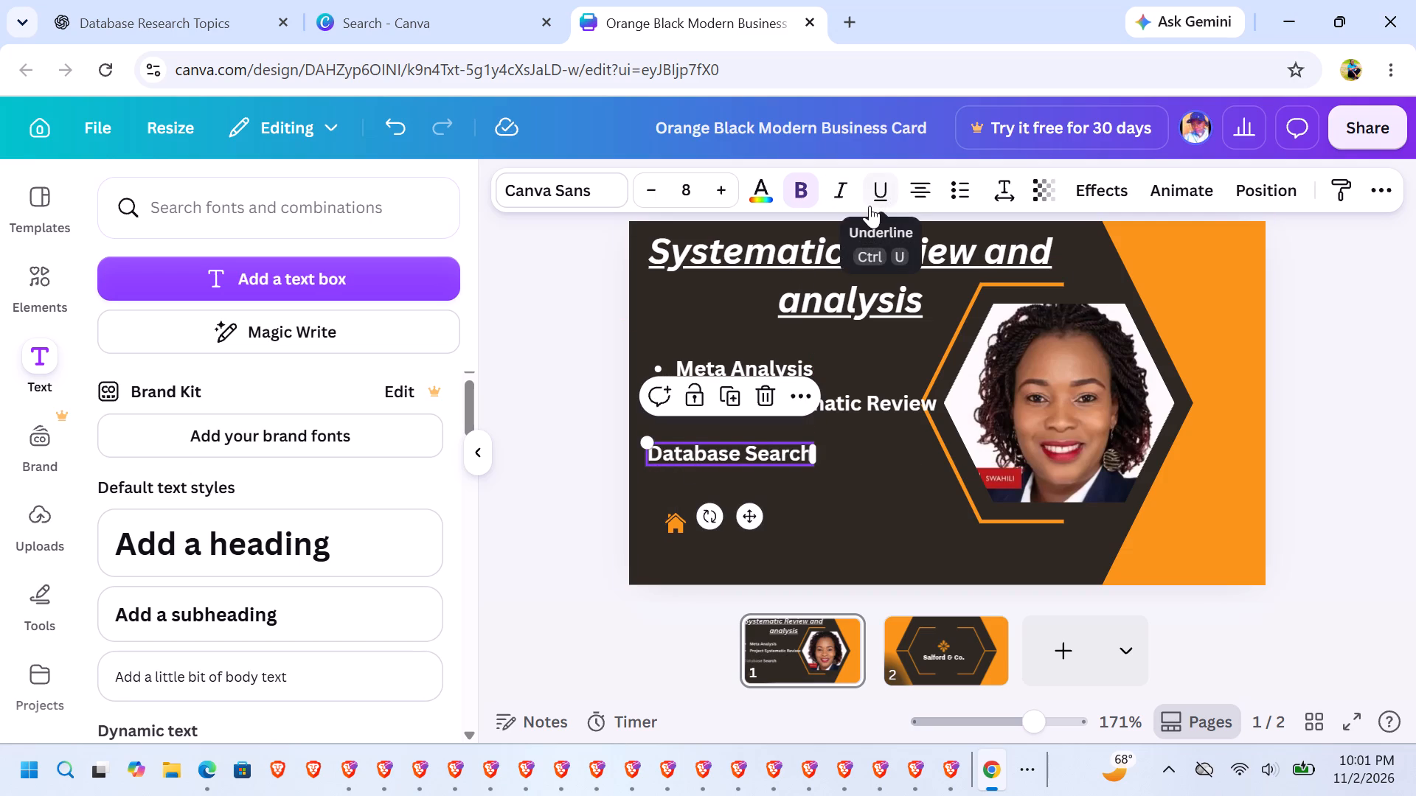
Turn the "Database Search" subheading into a bullet and align it directly below "Project Systematic Review".
click(957, 189)
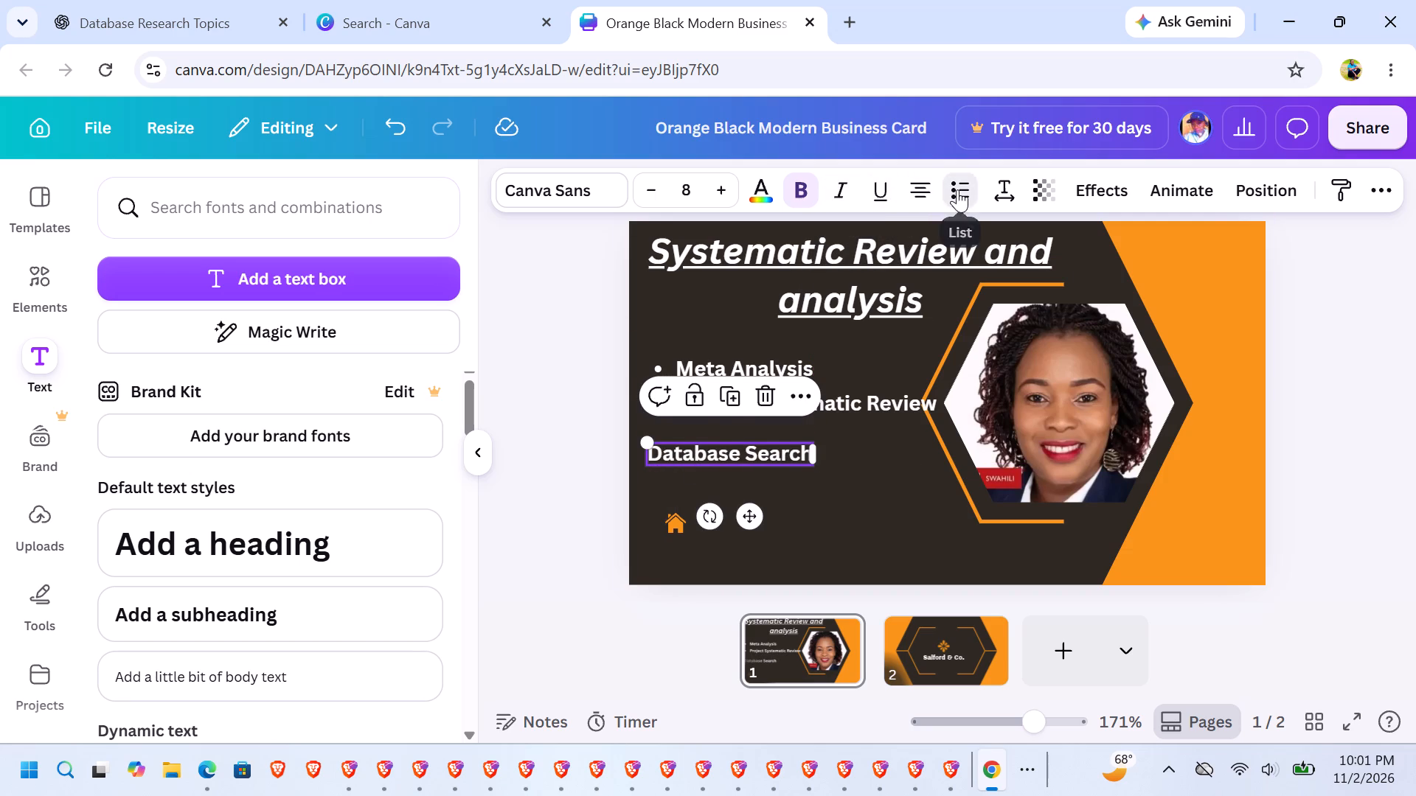
click(907, 464)
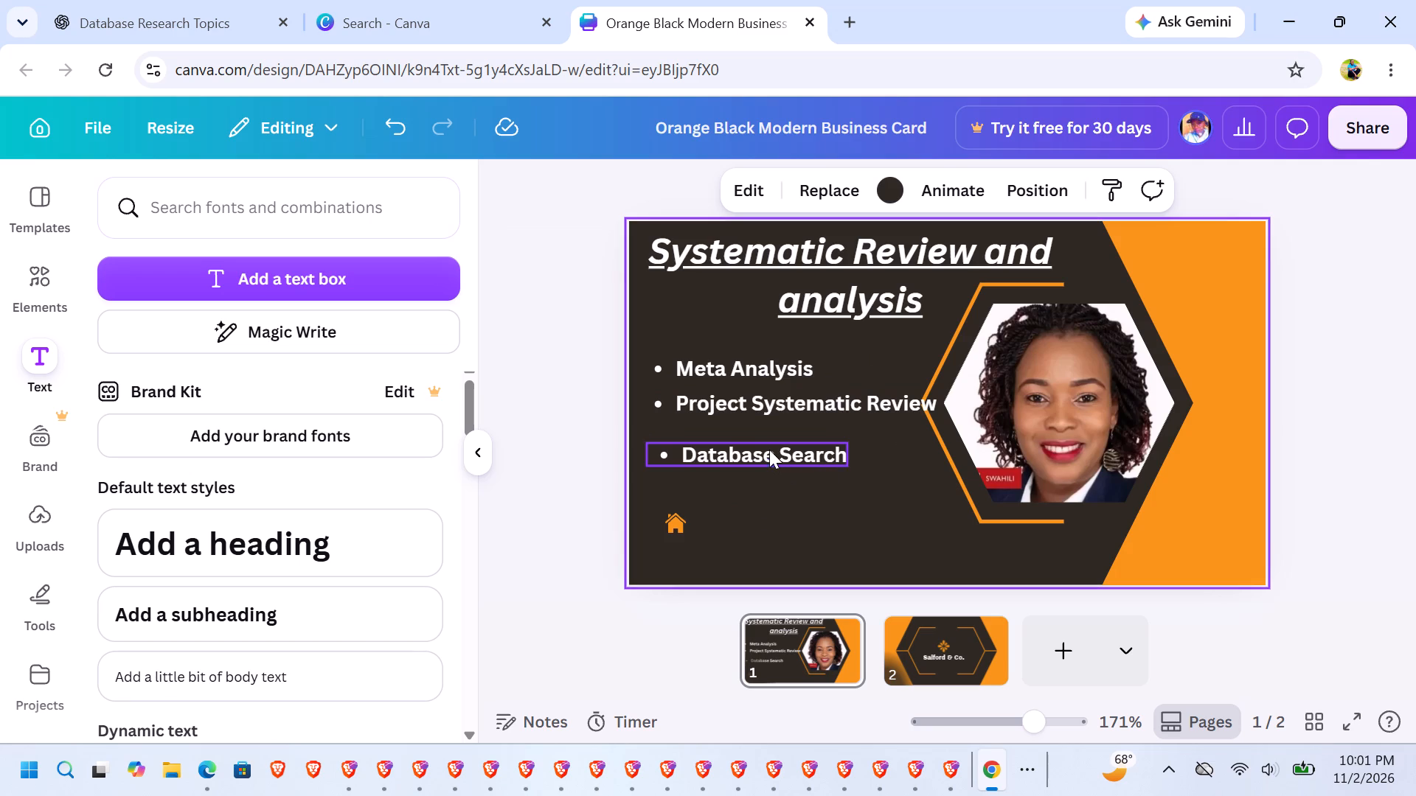
drag(768, 460, 766, 447)
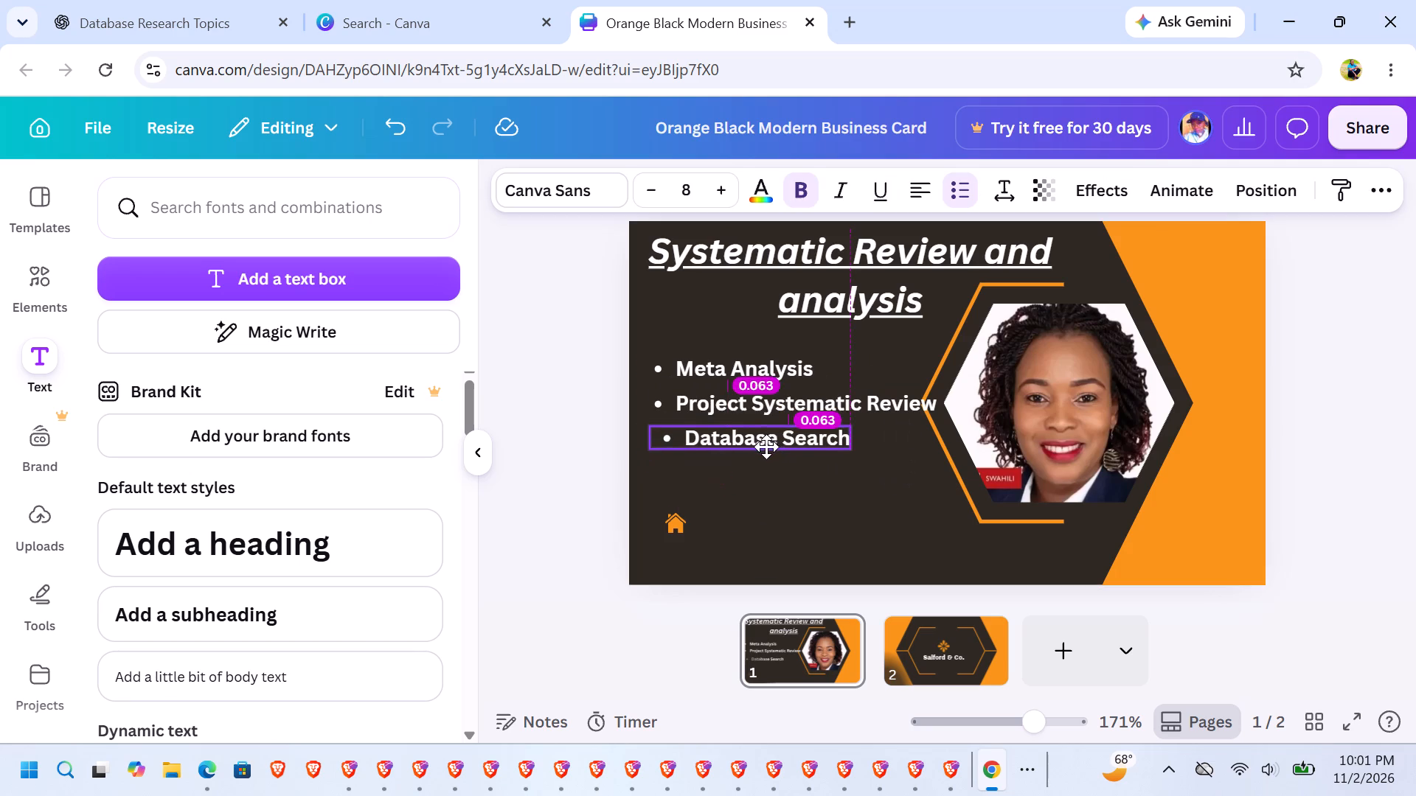
drag(766, 447, 765, 446)
click(850, 482)
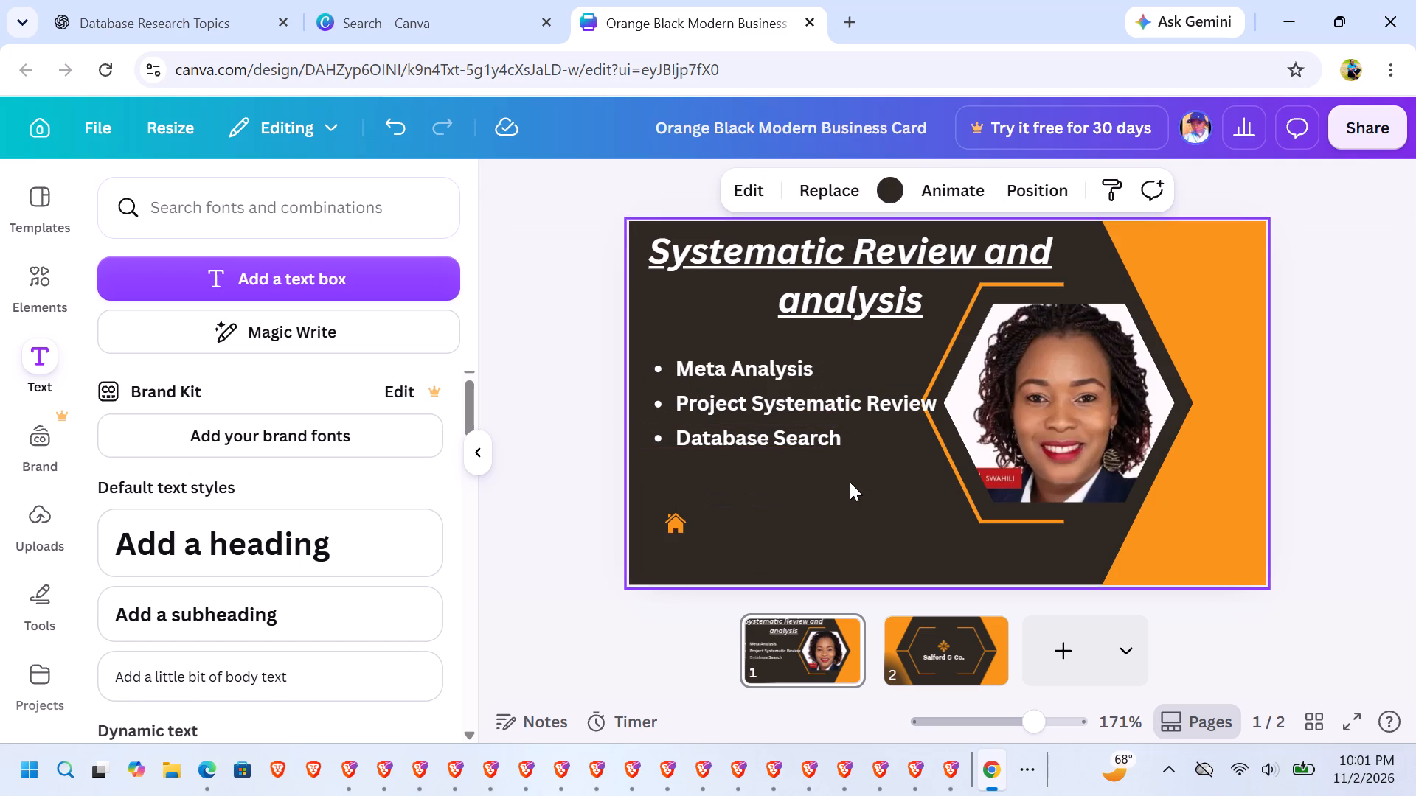
Add another subheading to the first page reading "Article selection".
click(378, 610)
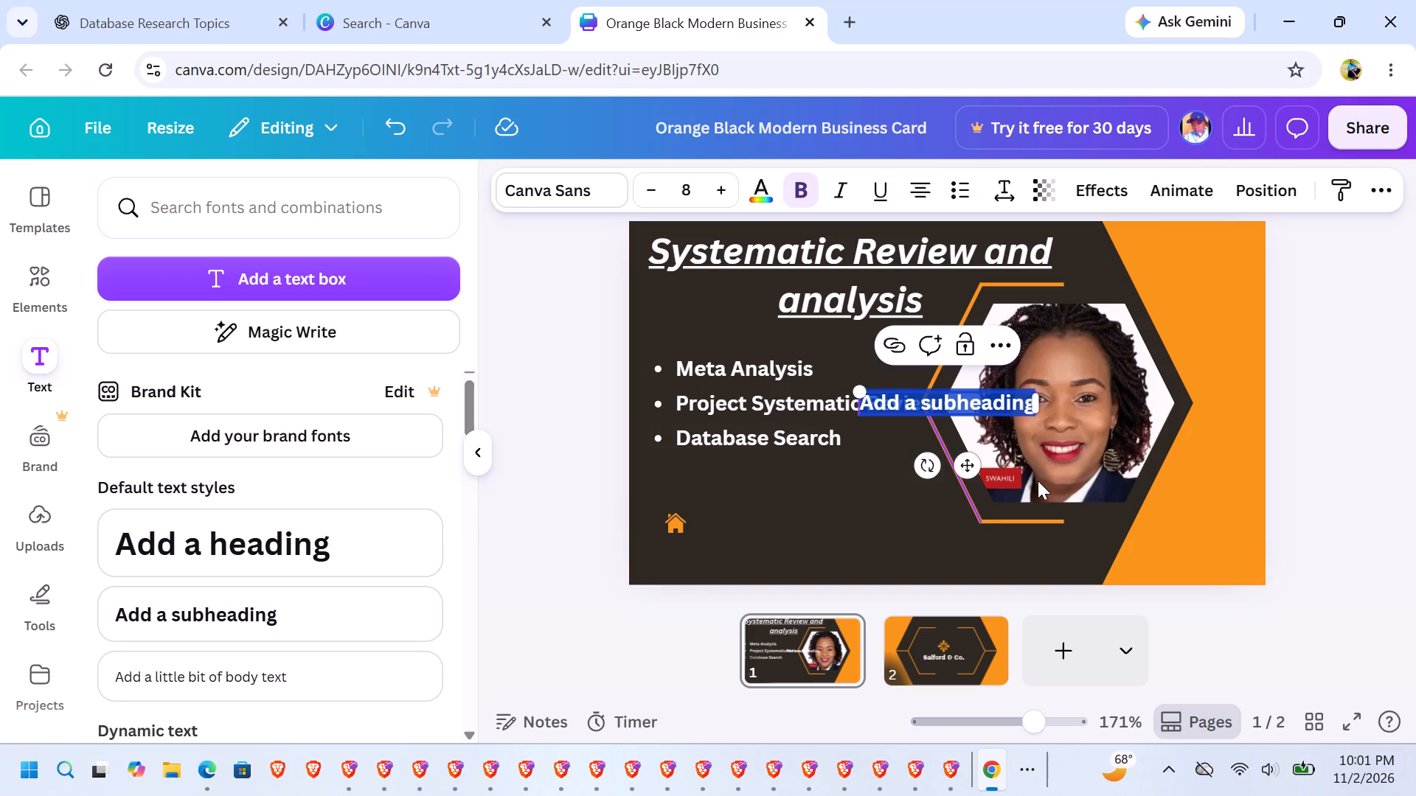
key(BackSpace)
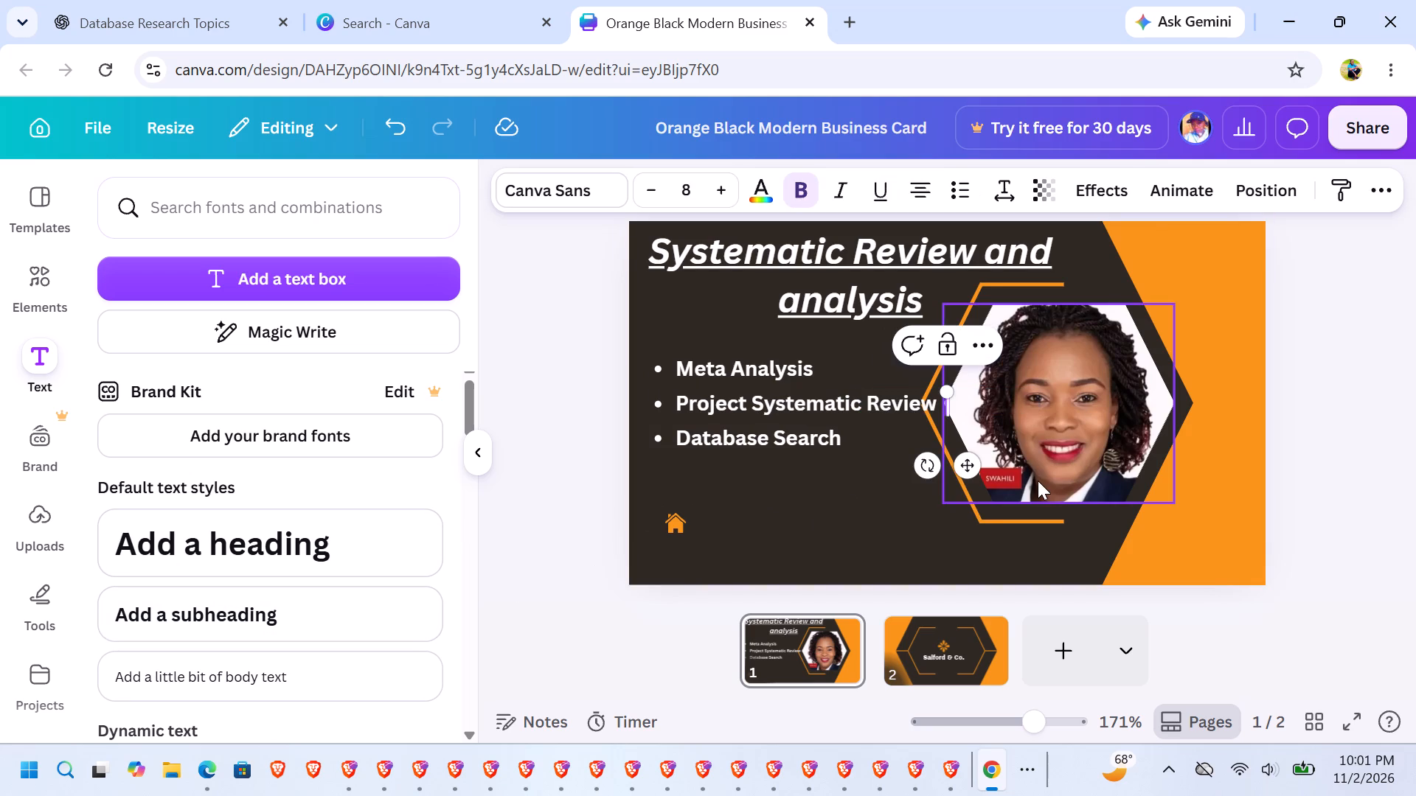
key(super+v)
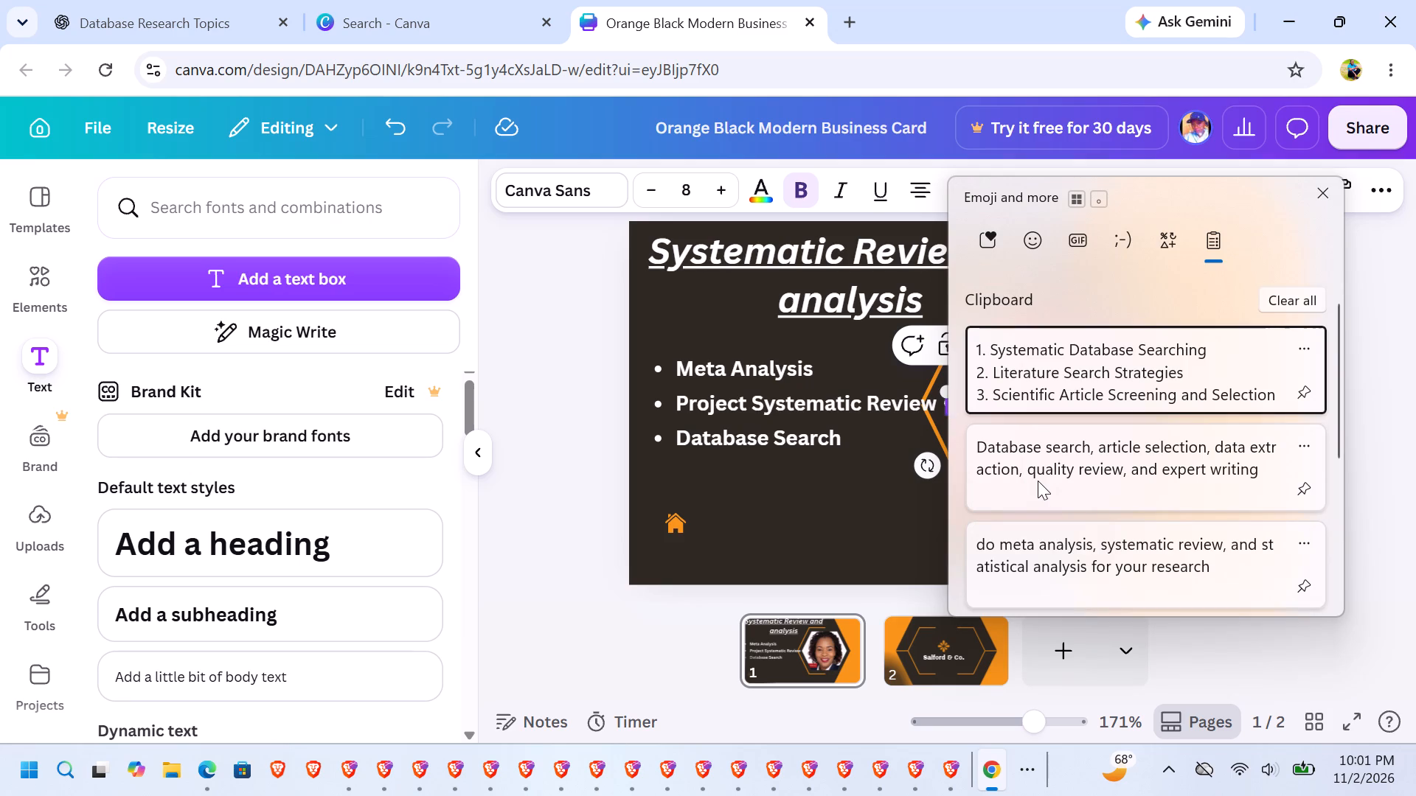
click(912, 428)
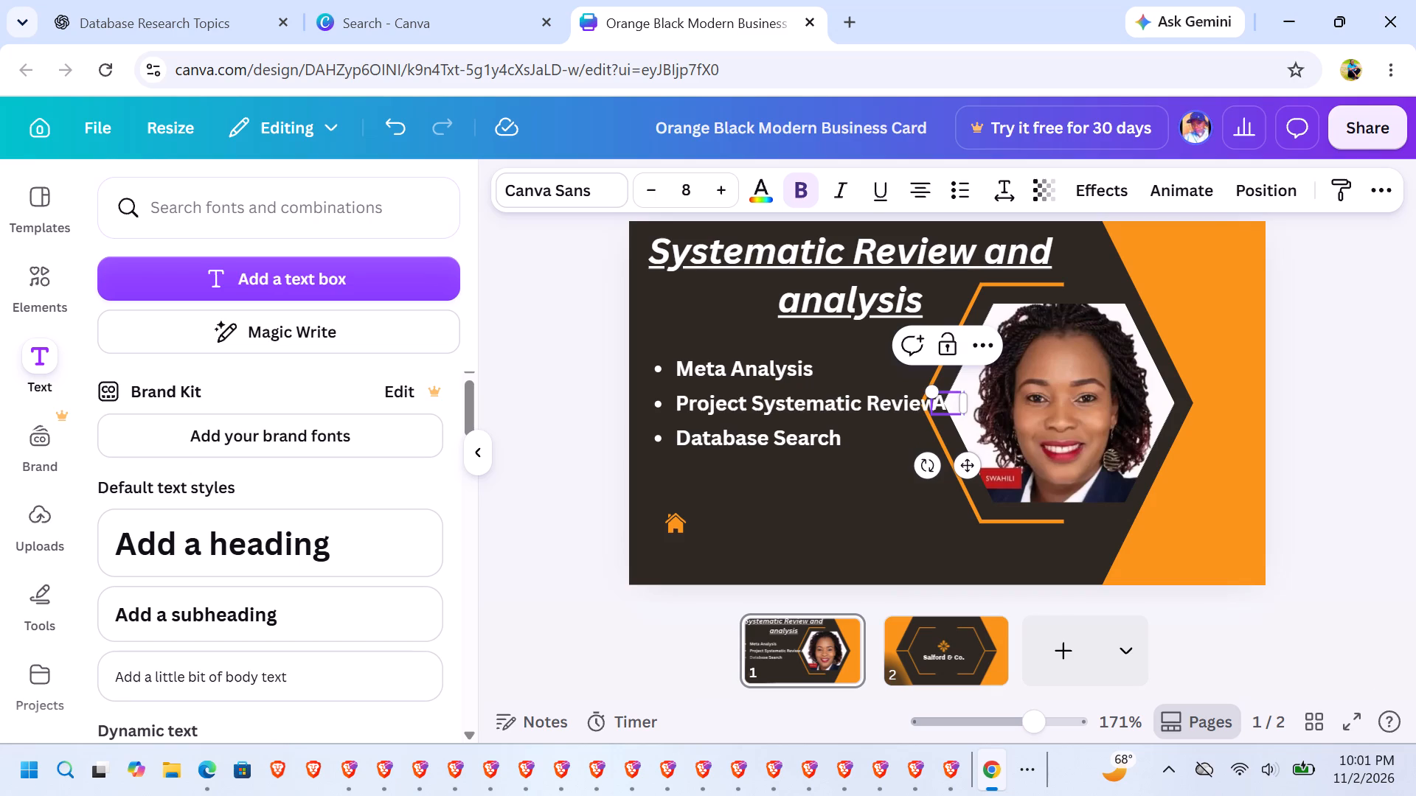
text(icle selection)
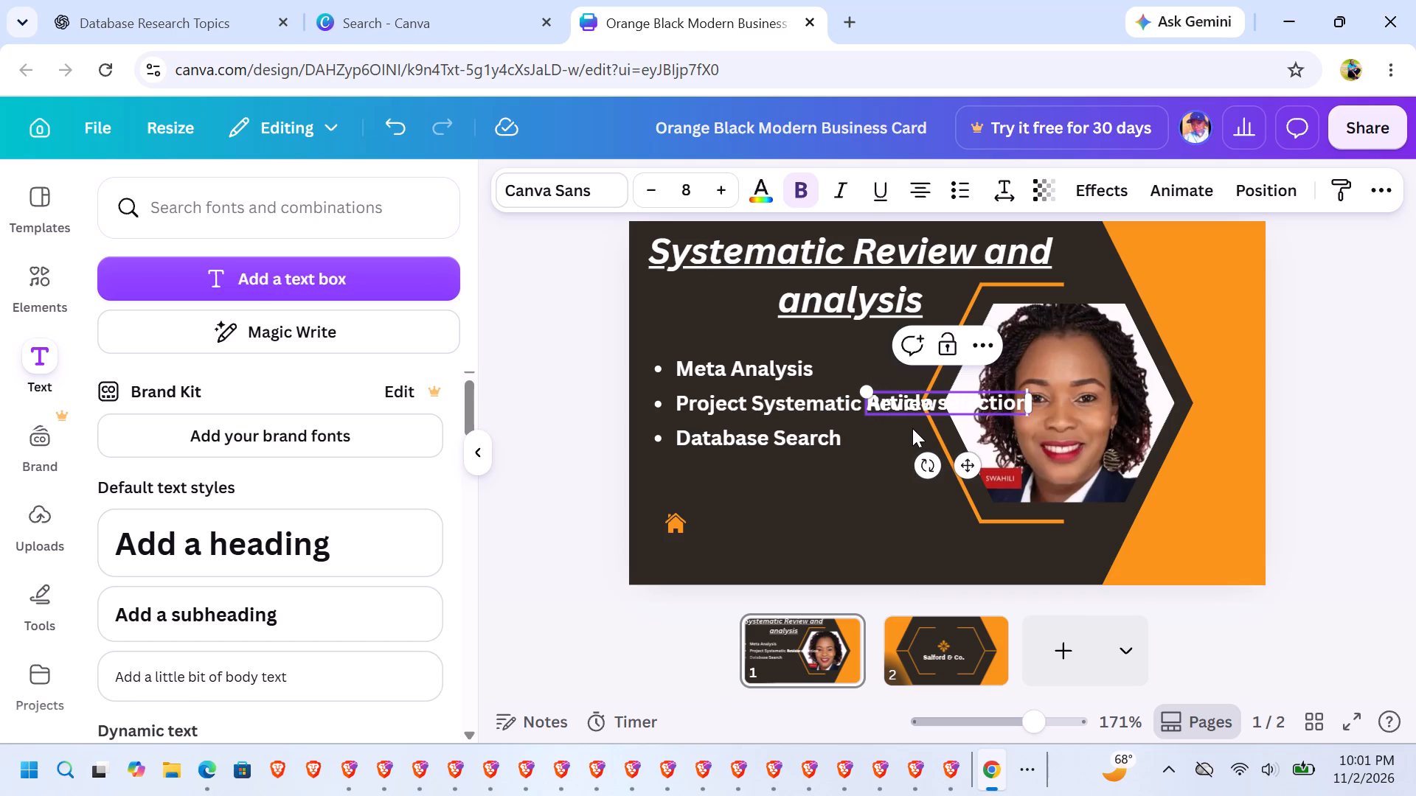
click(904, 429)
Place "Article selection" as a bulleted line directly below "Database Search", aligned with the other bullets.
drag(929, 397, 711, 486)
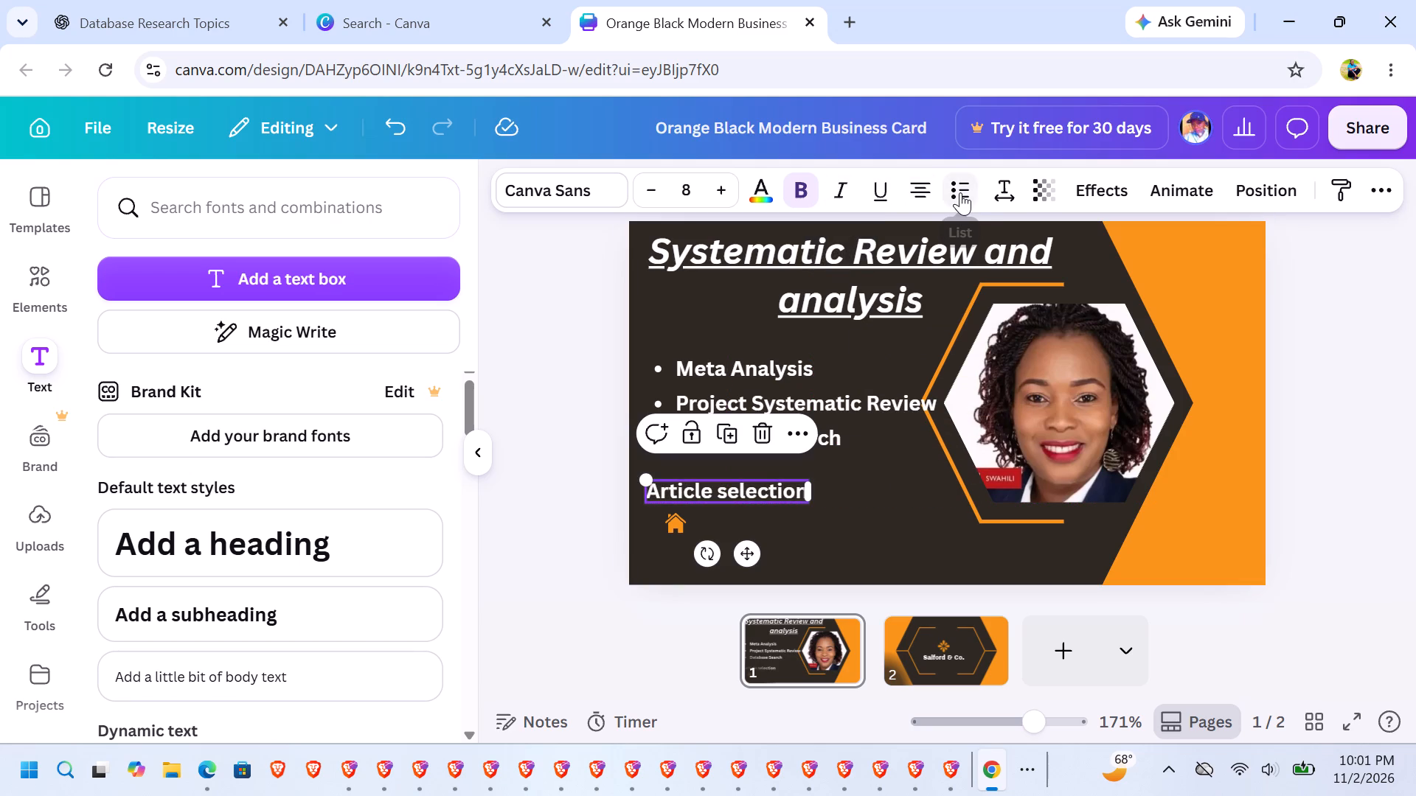
click(960, 192)
click(892, 496)
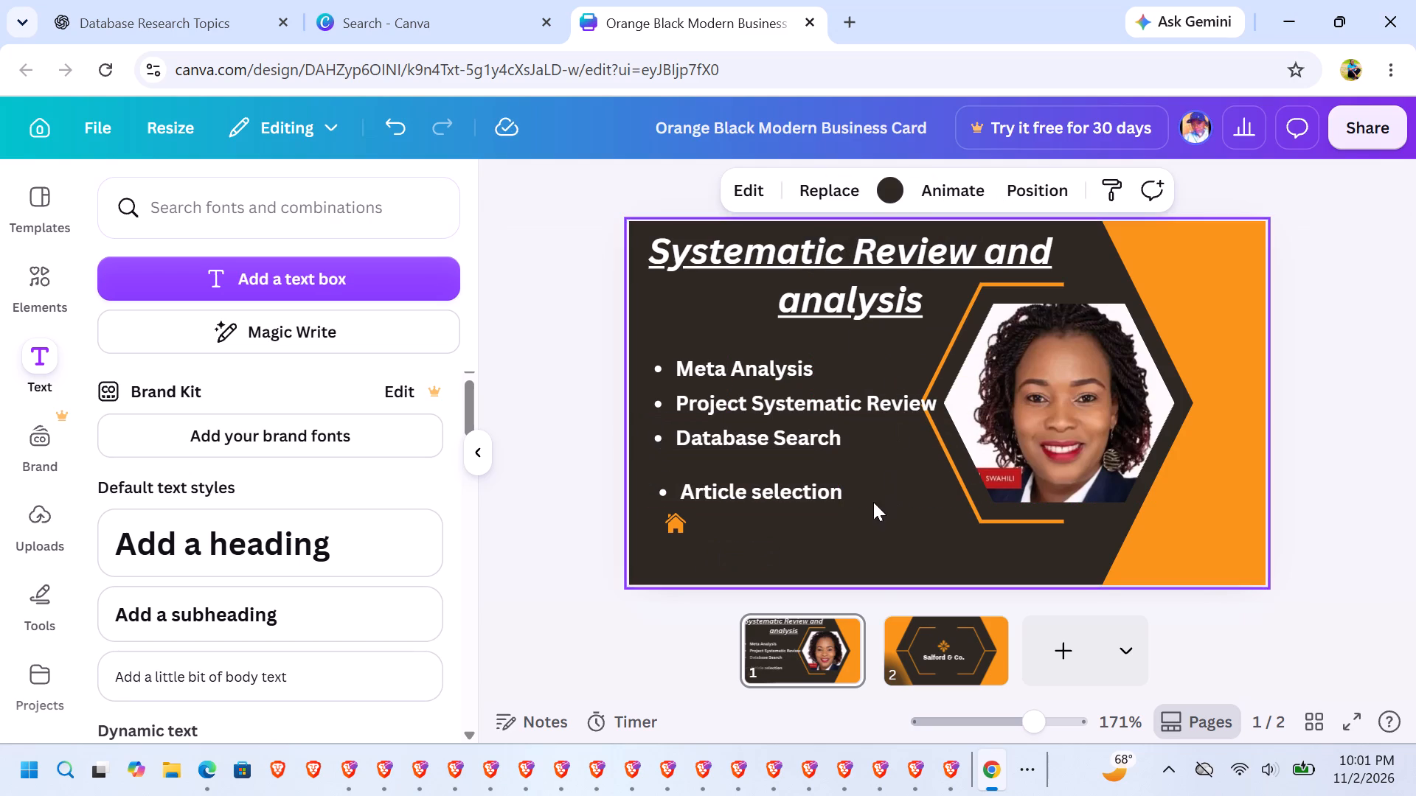
drag(789, 495, 785, 472)
click(879, 451)
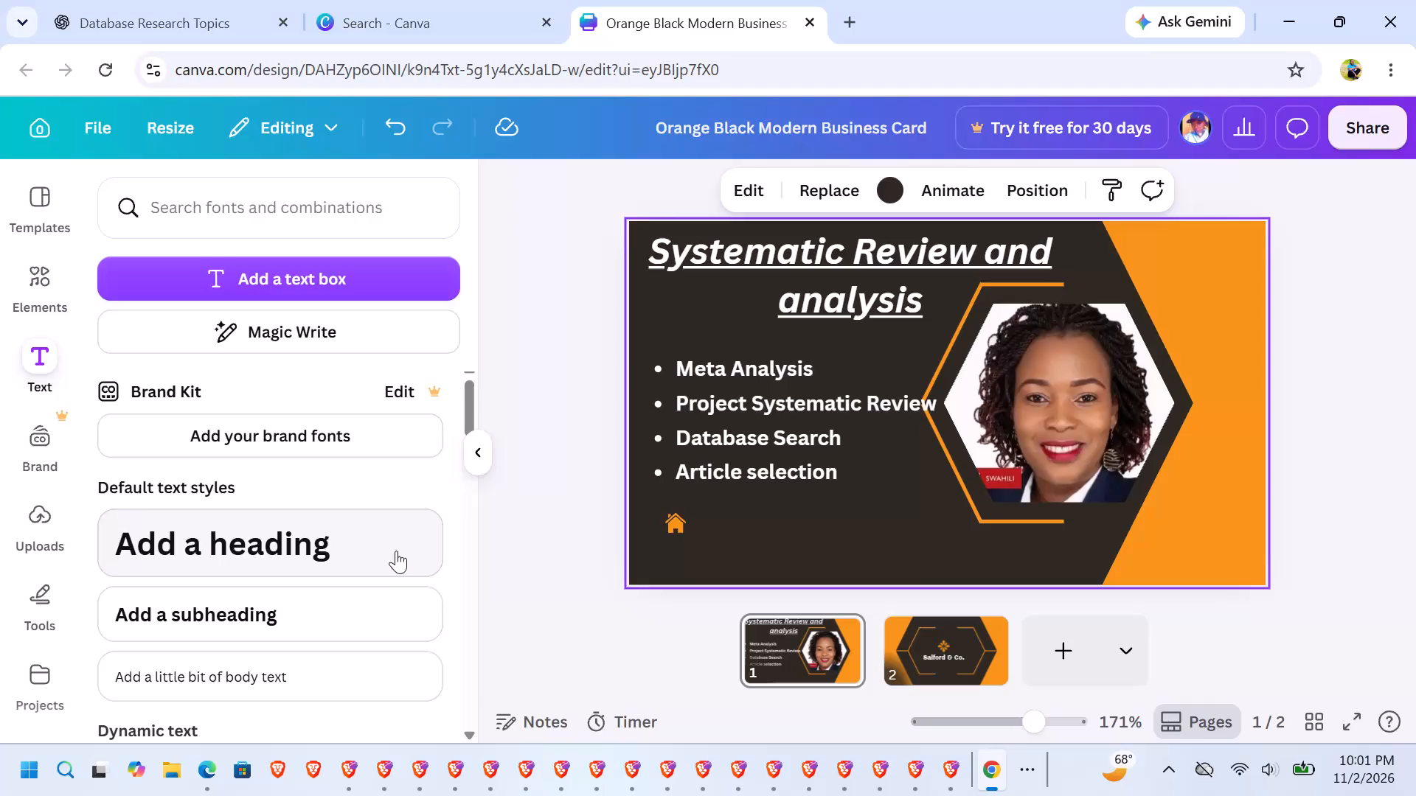
Add another subheading to the first page reading "Professional Writing".
click(336, 621)
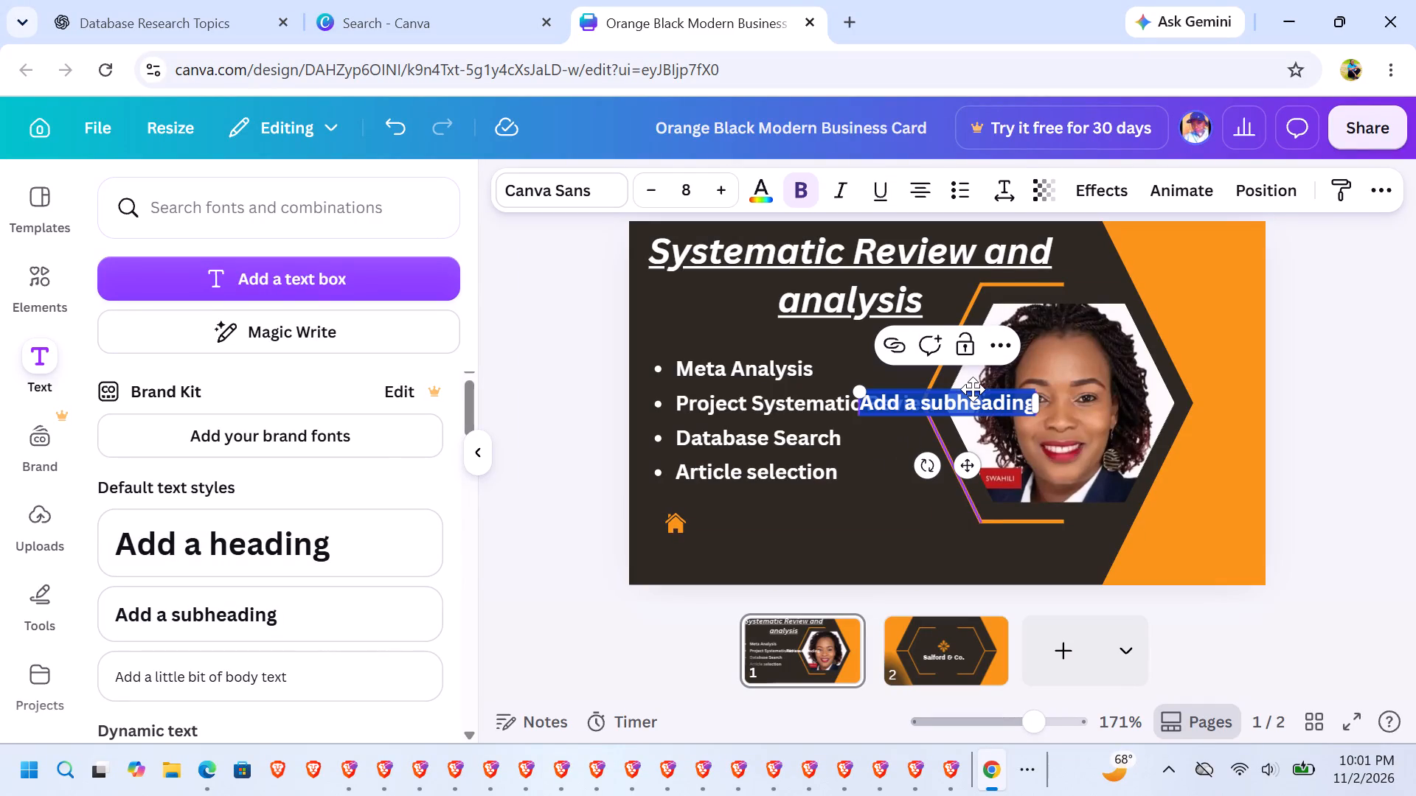
key(BackSpace)
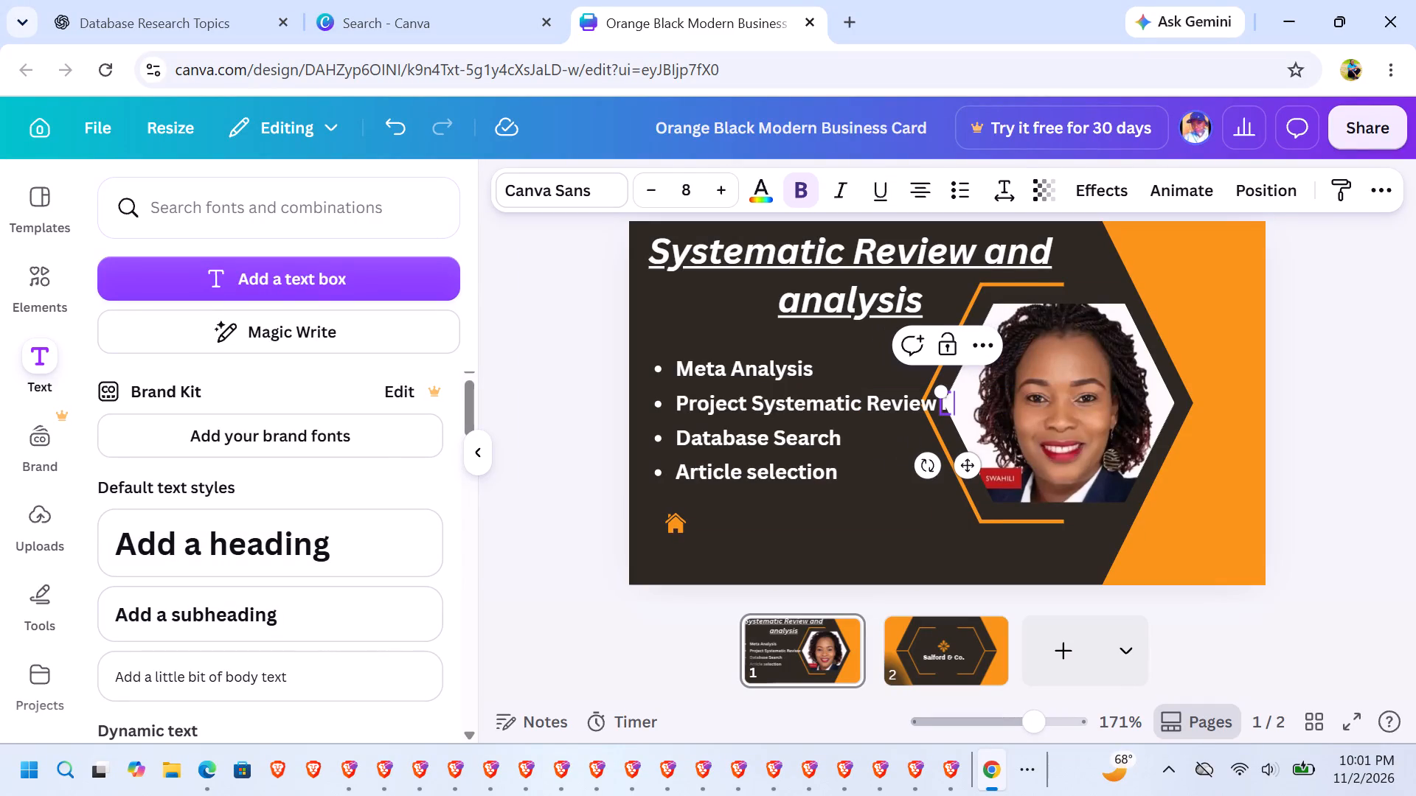
text(rofessional)
key(space)
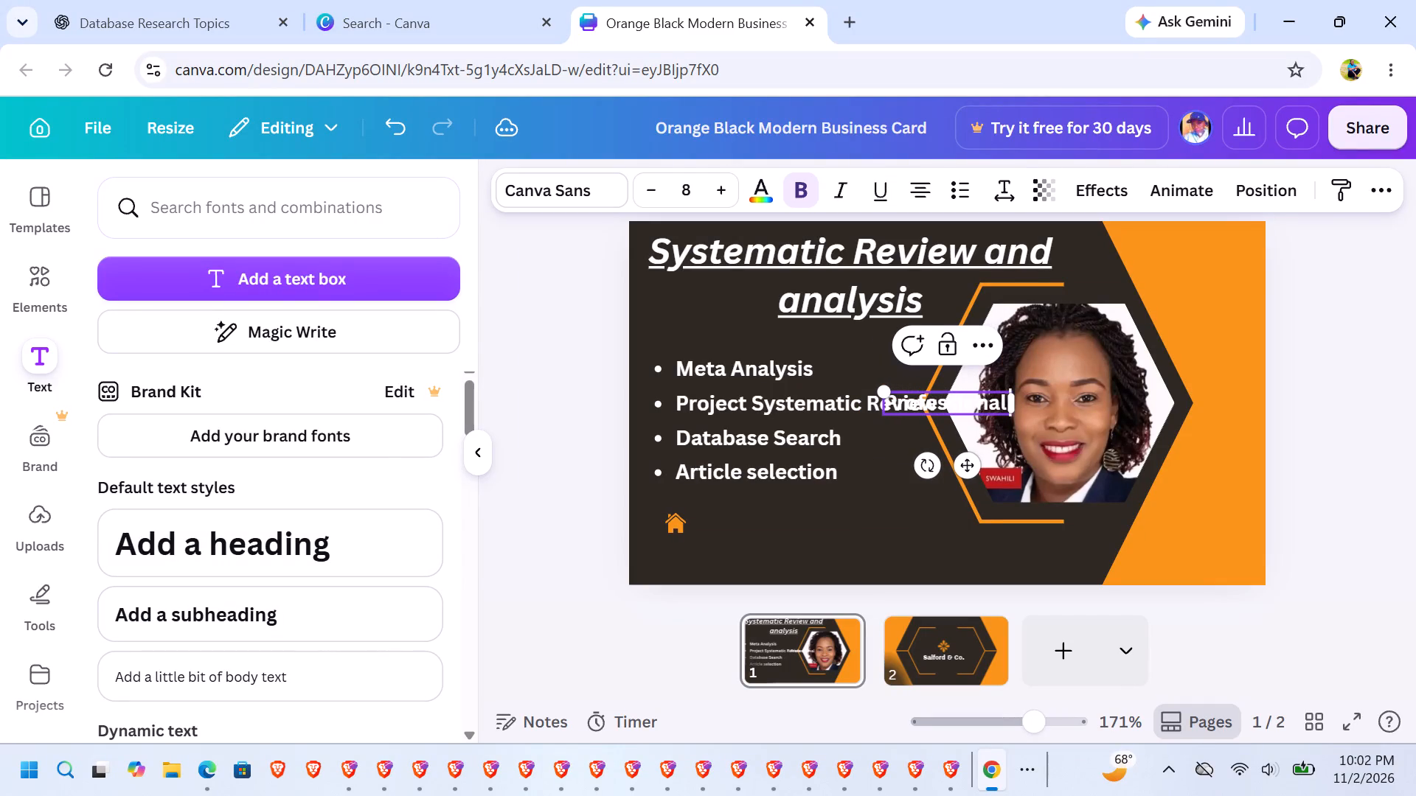
key(w)
text(riting)
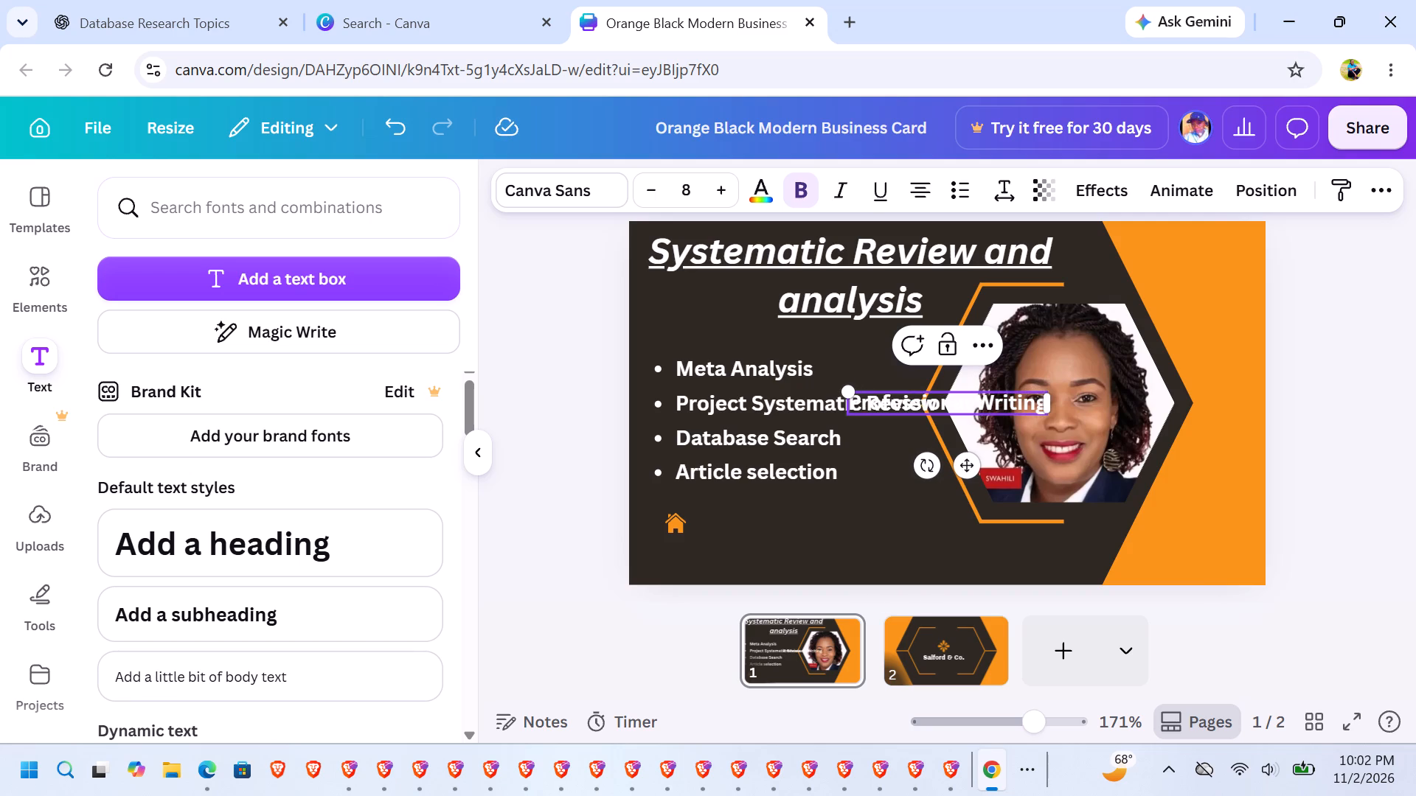
click(909, 441)
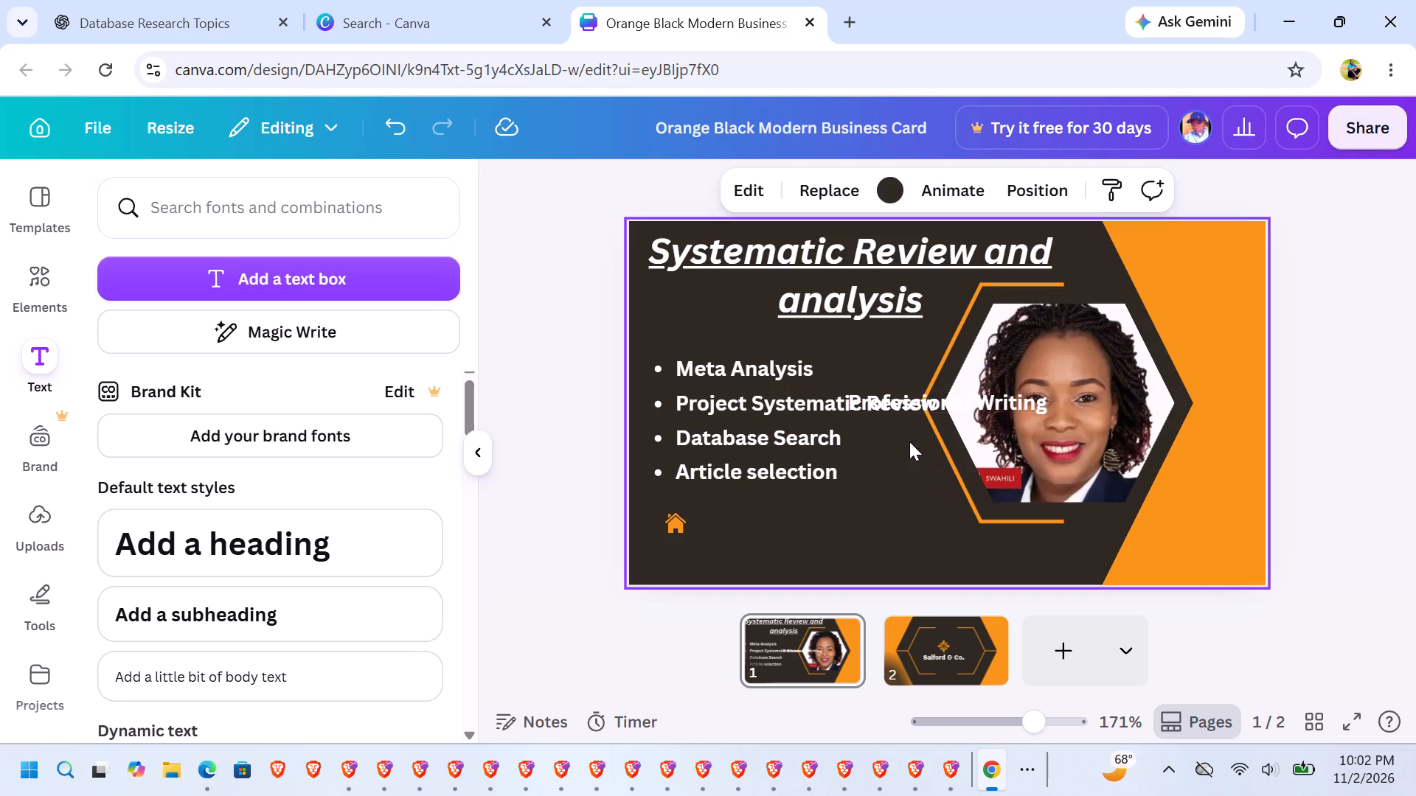
Place "Professional Writing" as a bulleted line below "Article selection", beside the house icon.
click(944, 385)
drag(951, 398, 920, 437)
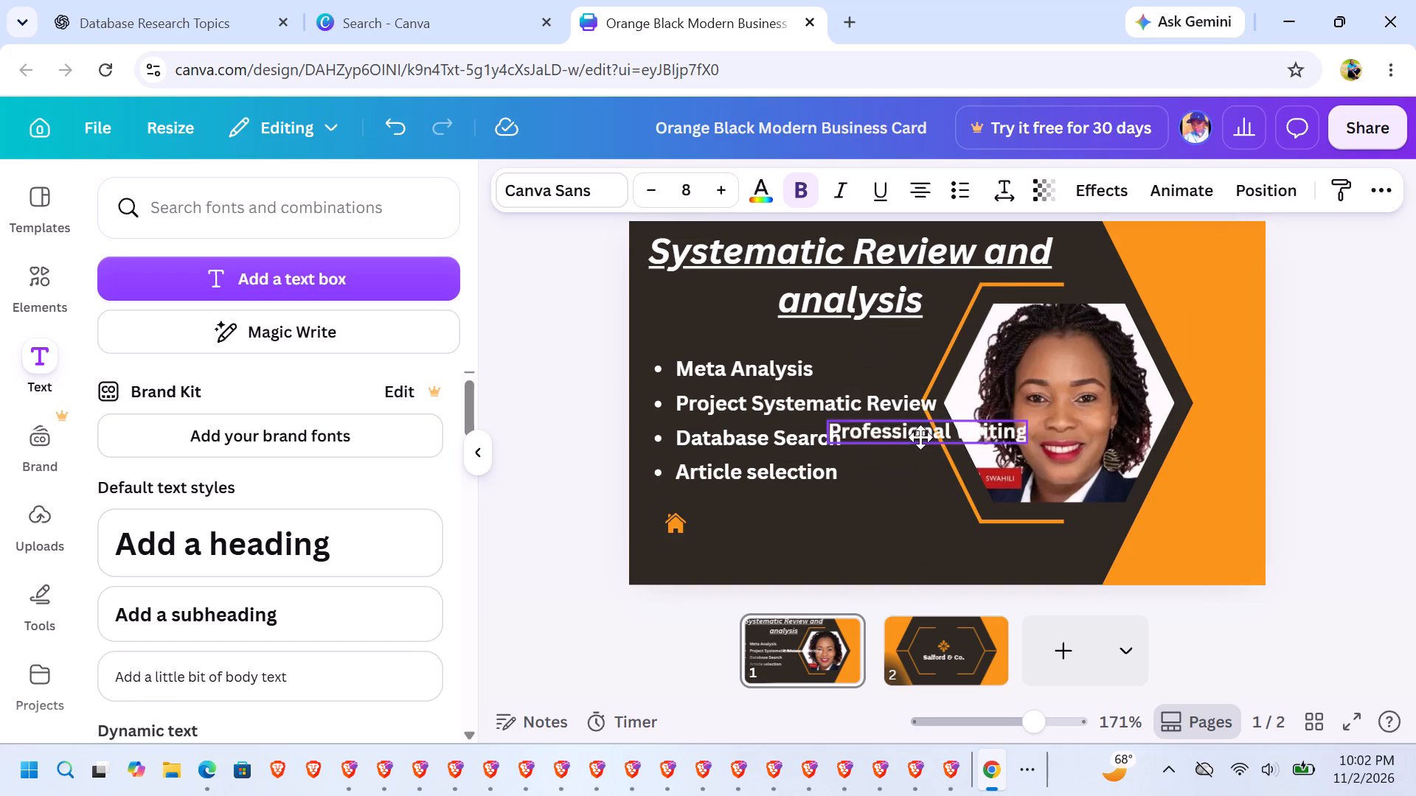
drag(920, 437, 742, 506)
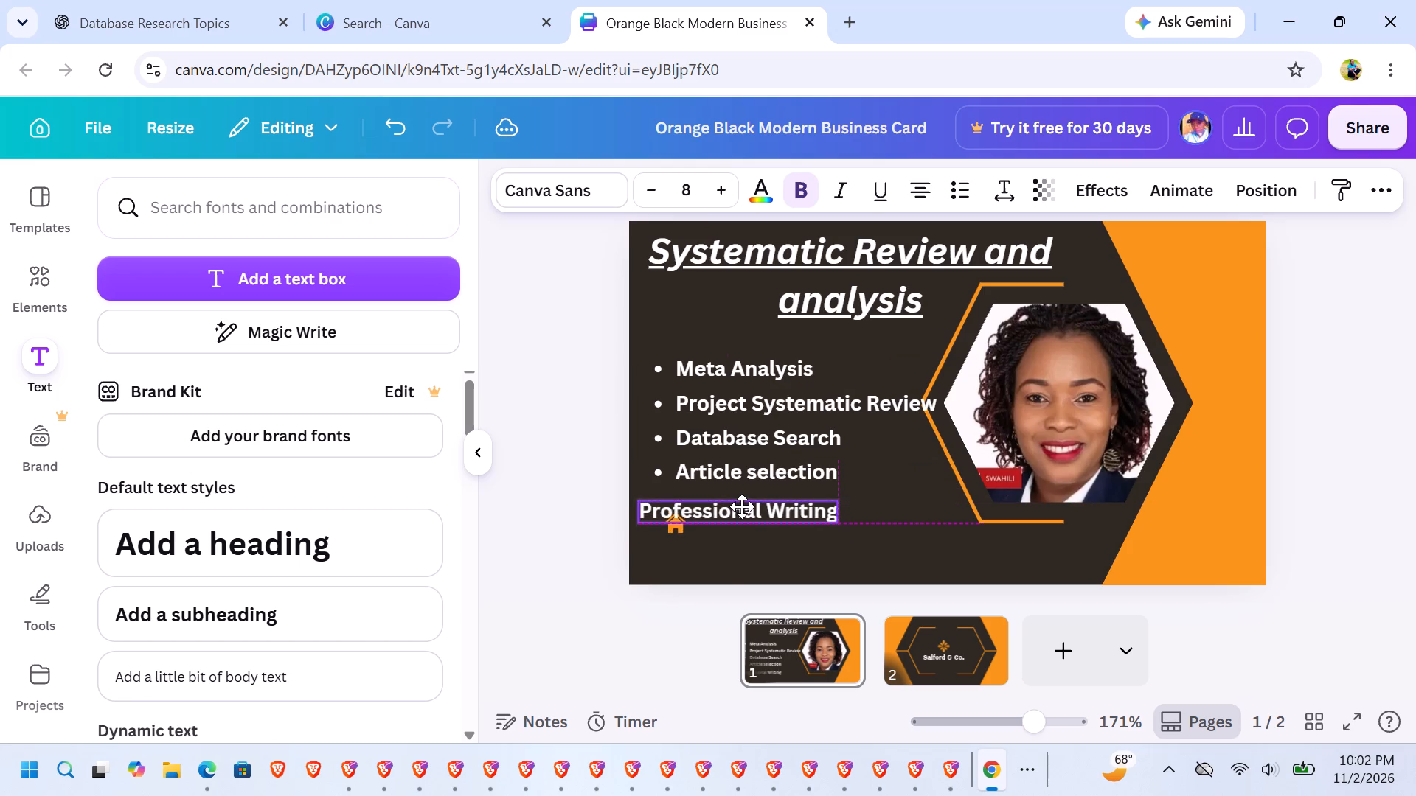
drag(742, 506, 750, 505)
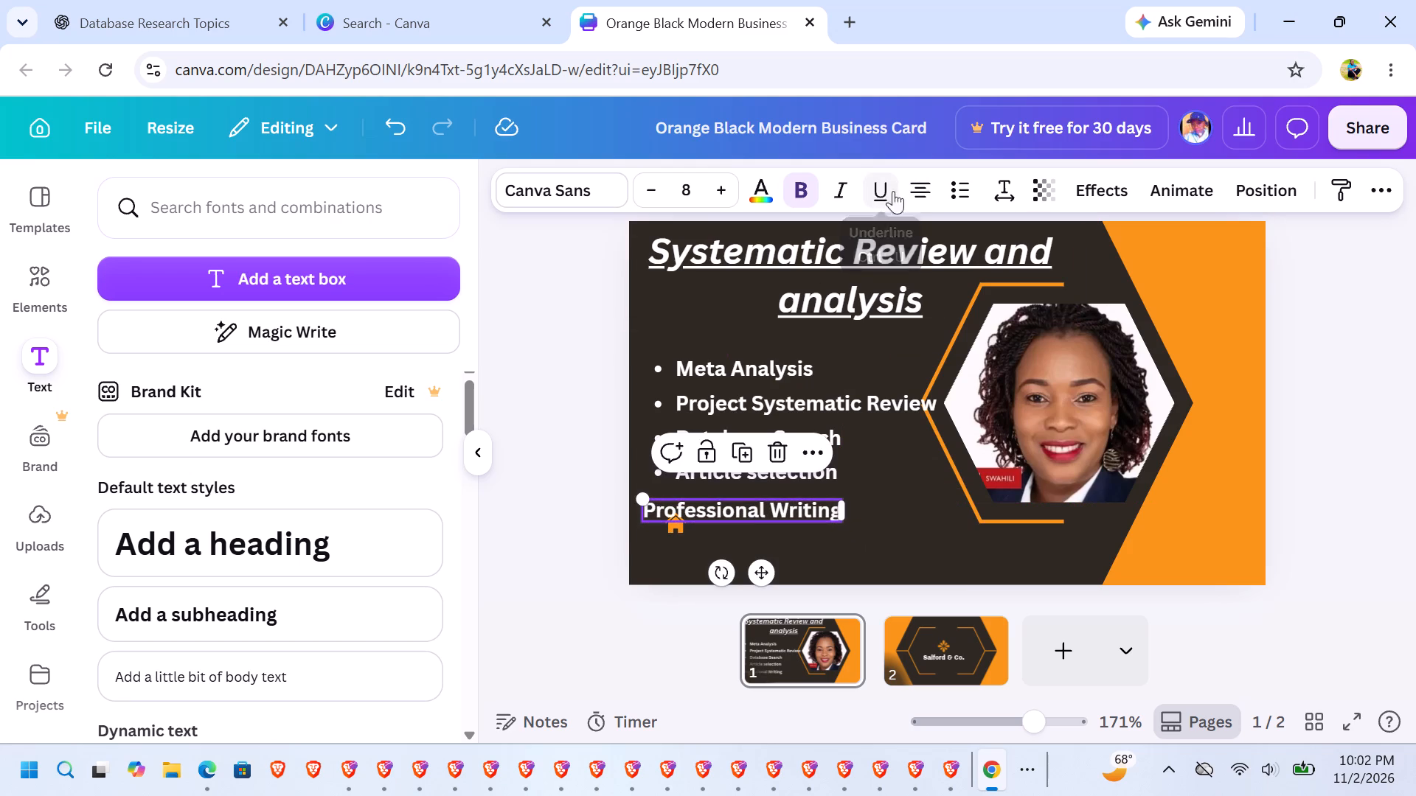
click(957, 191)
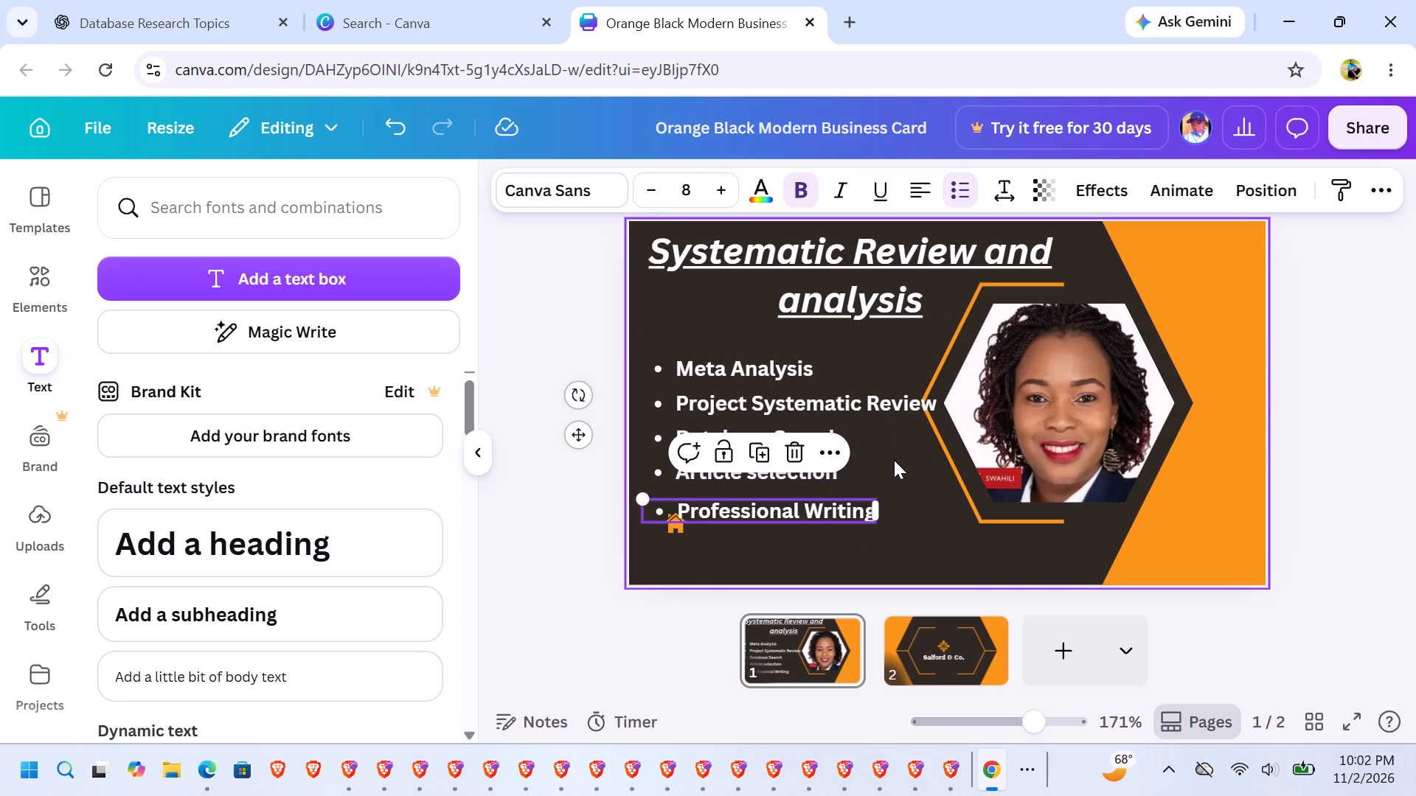
click(894, 460)
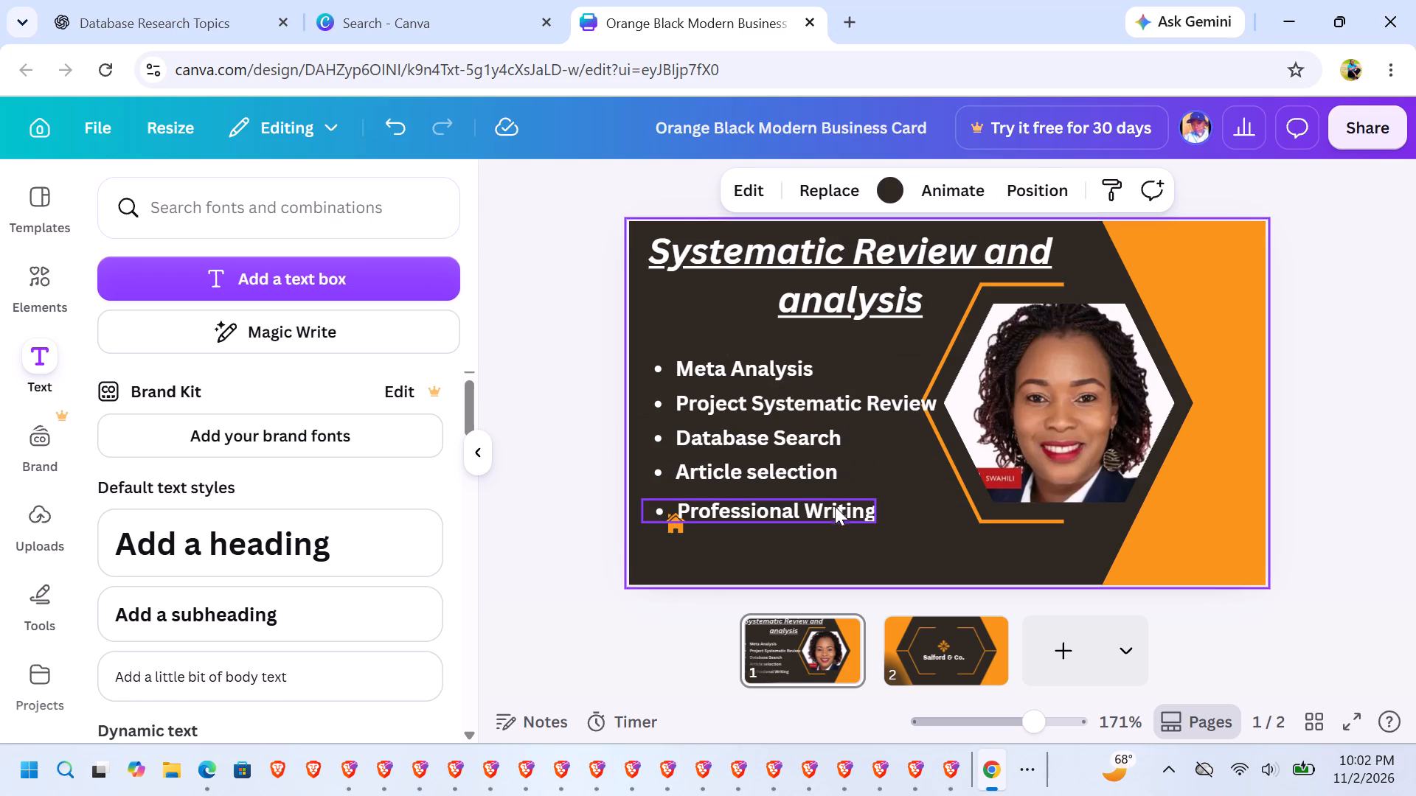
click(833, 509)
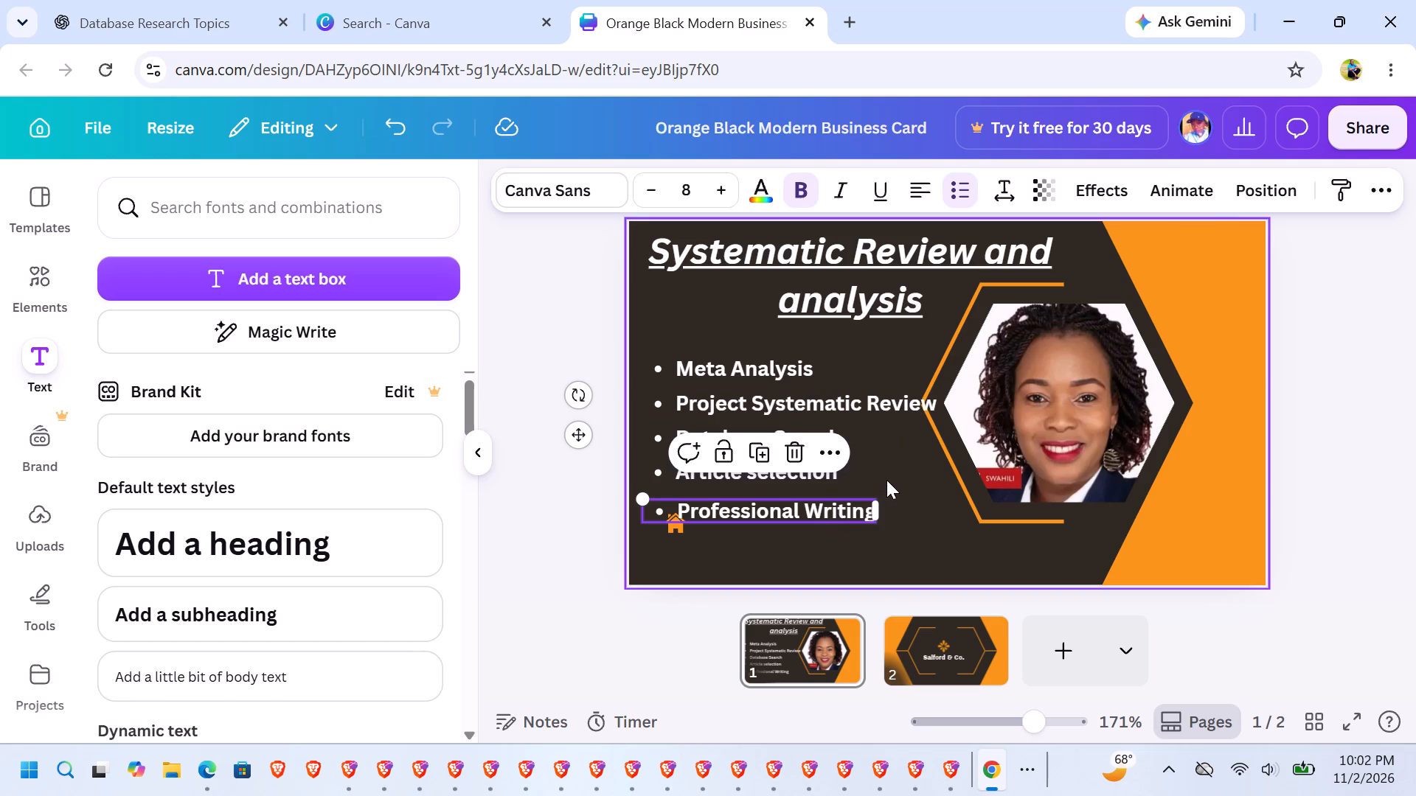
click(891, 478)
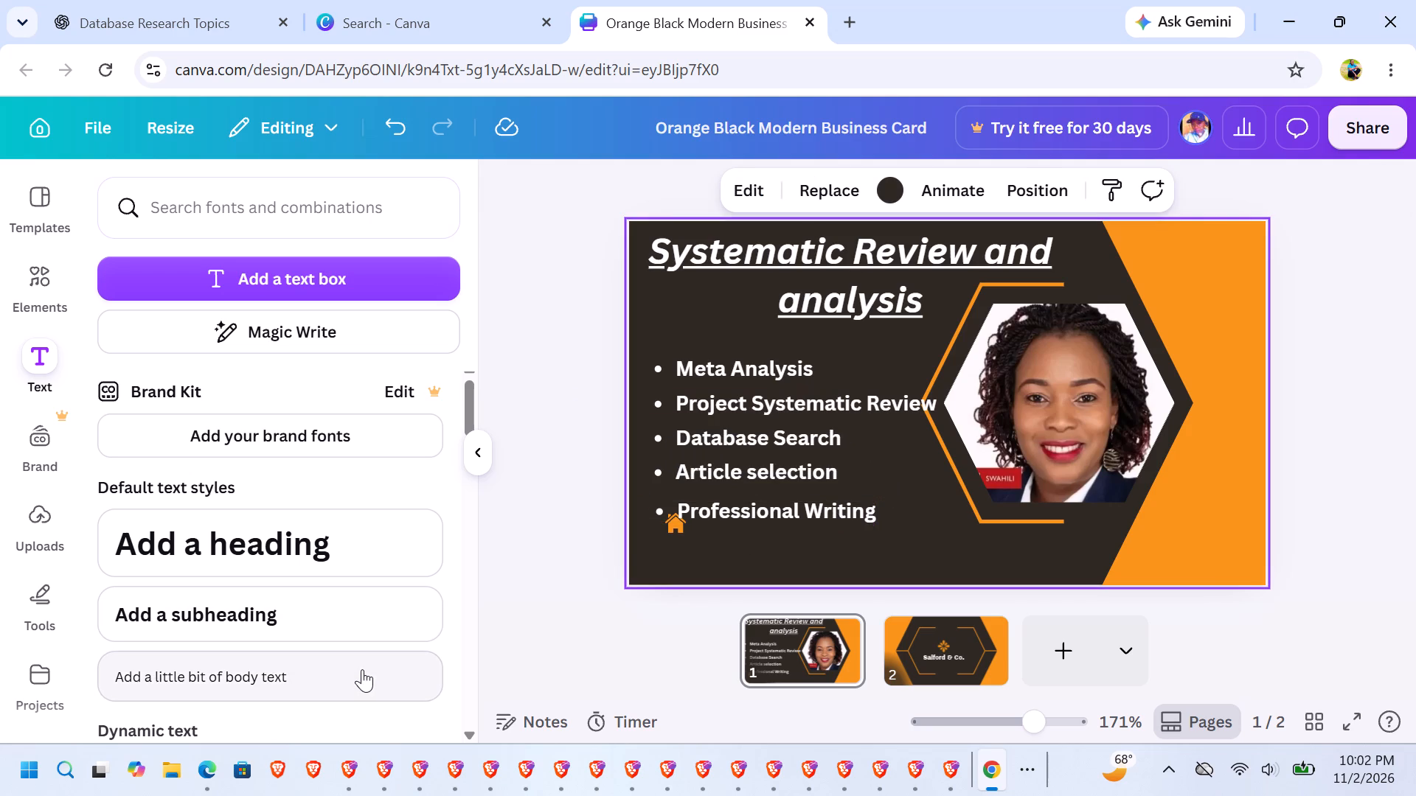
Add a small body text to the first page reading "Zero ai and timely delivery".
click(362, 669)
key(BackSpace)
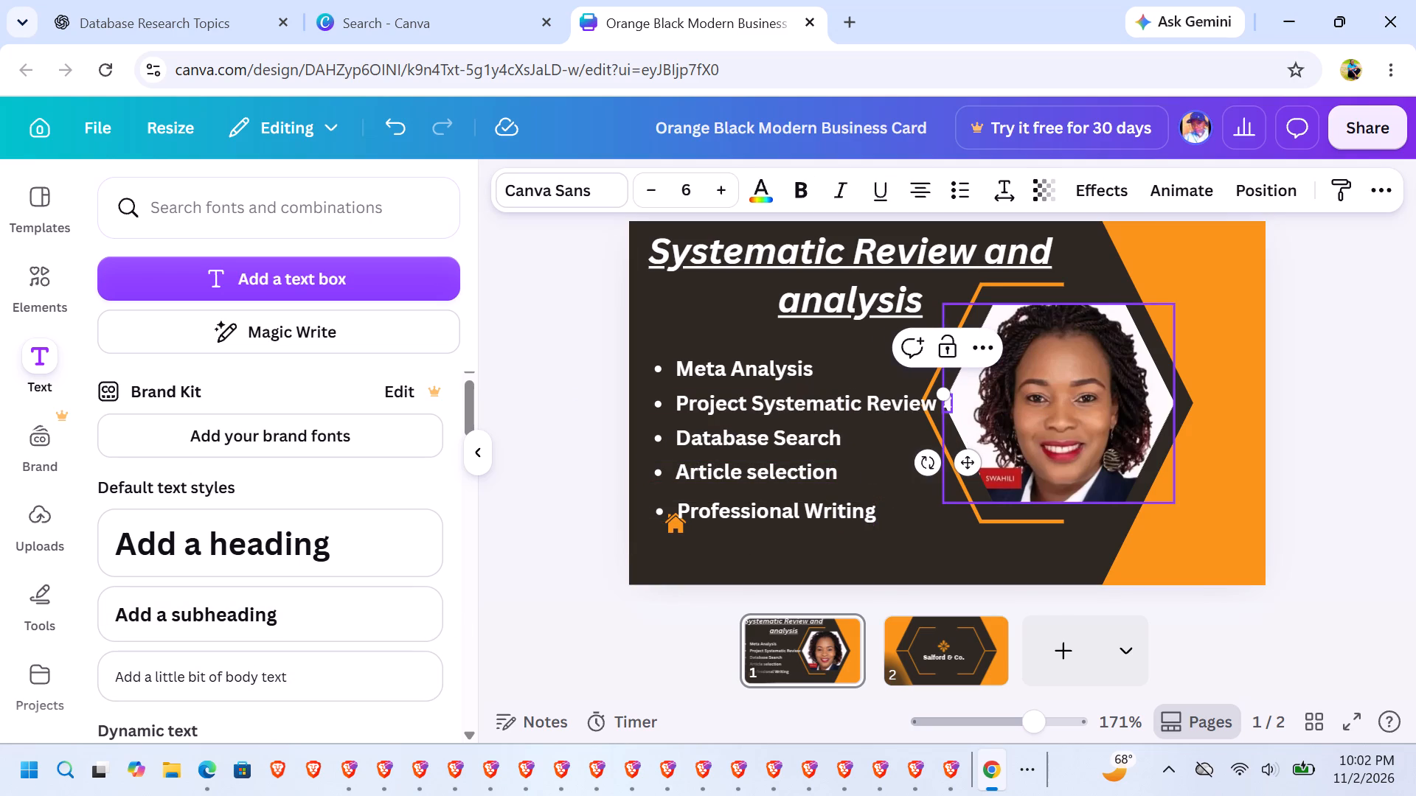
key(e)
text(ro ai and)
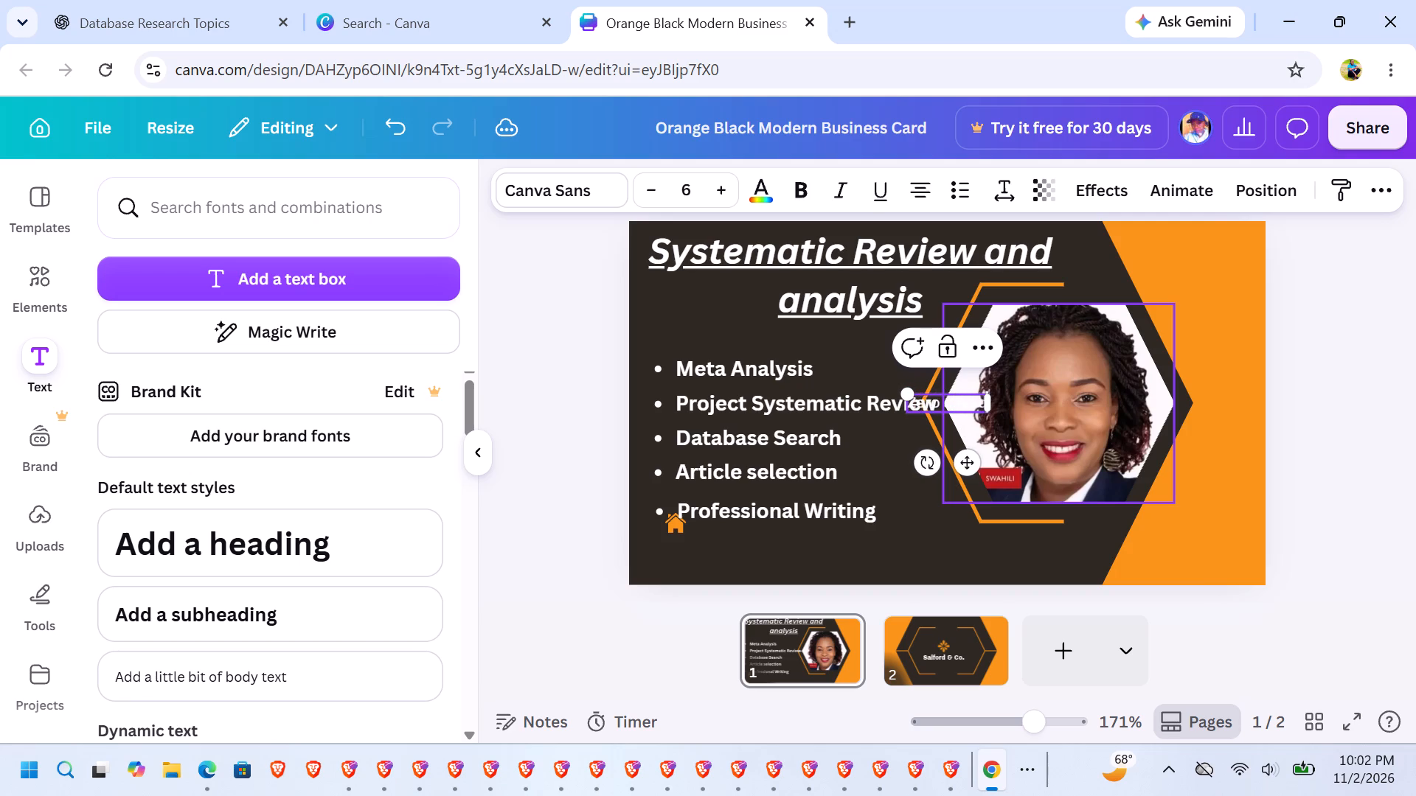
key(space)
text(timely)
key(space)
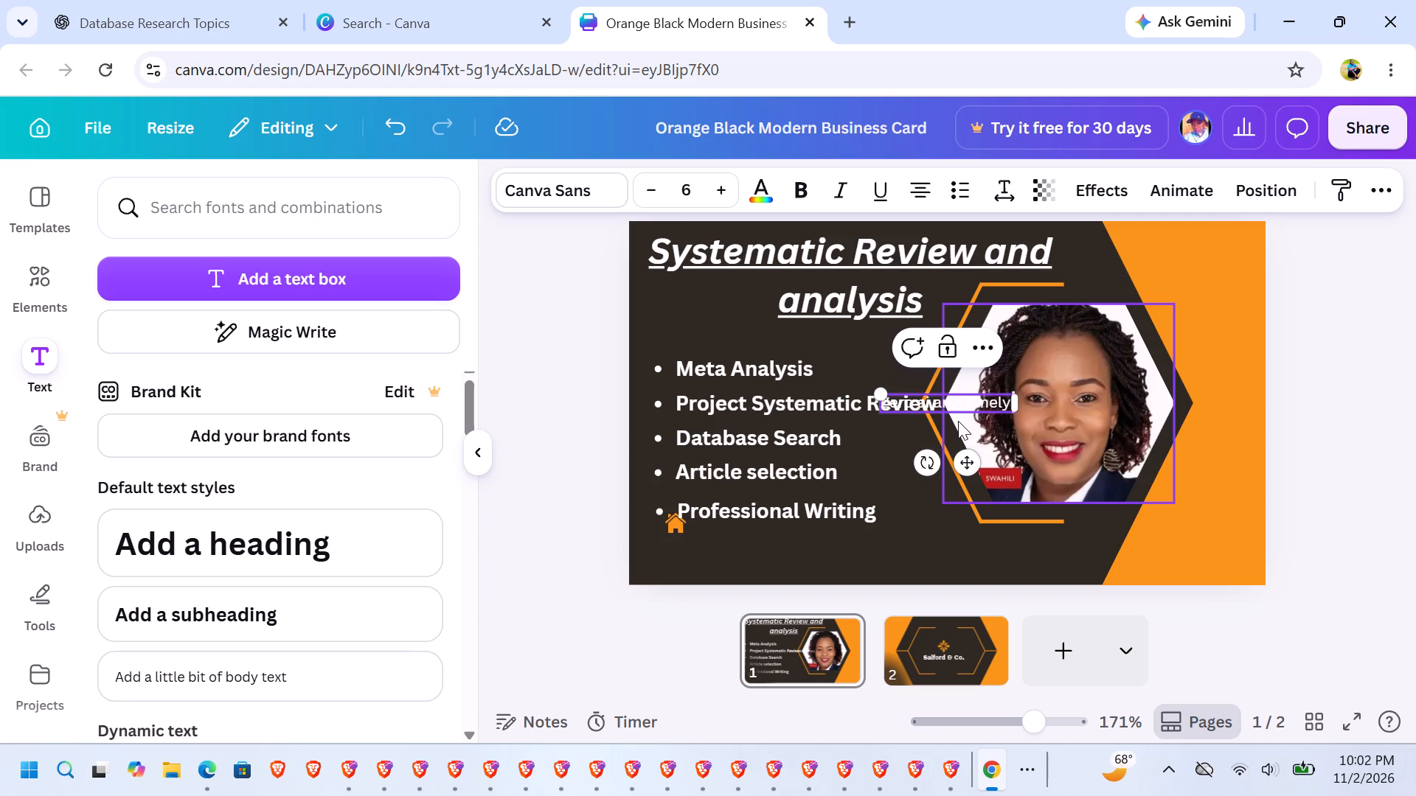
text(delivery)
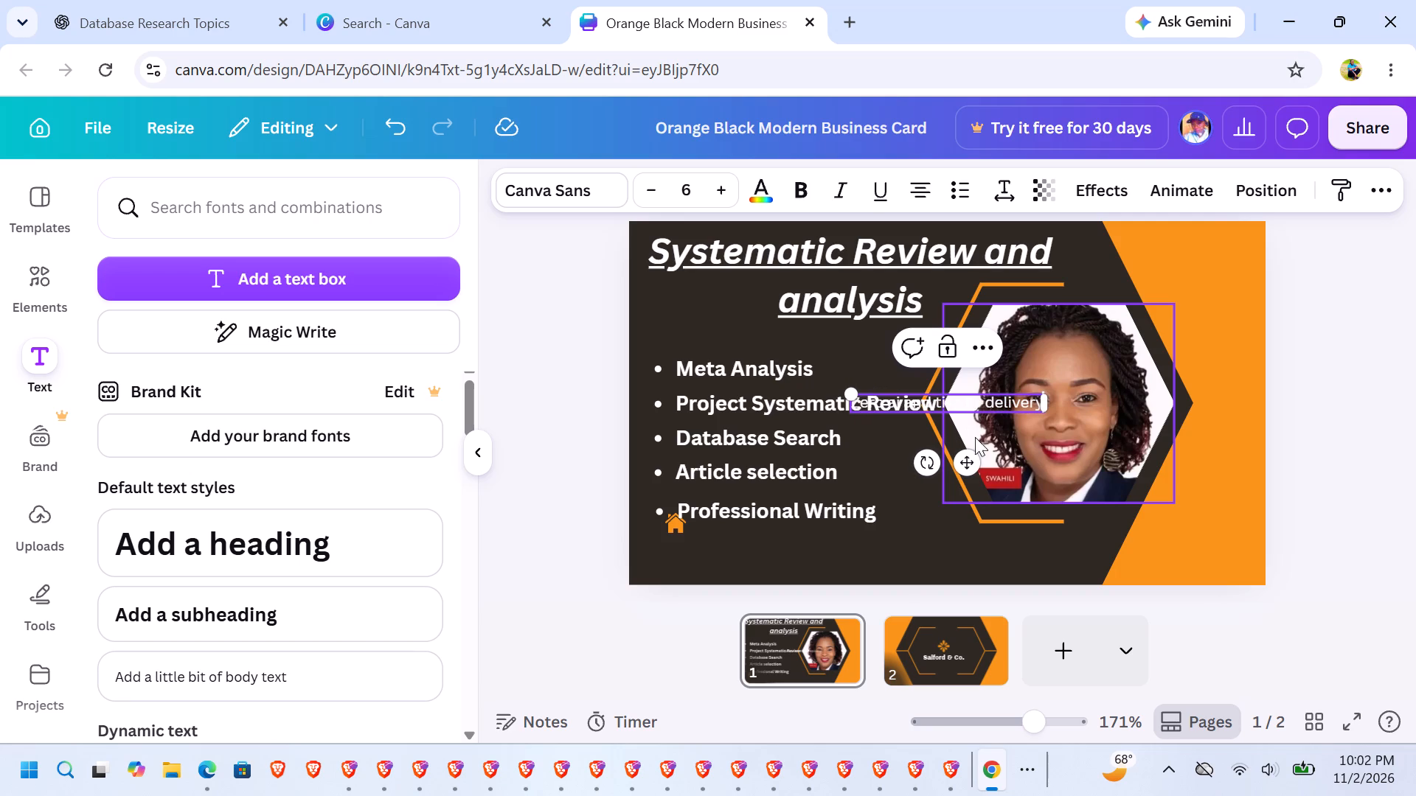
click(897, 454)
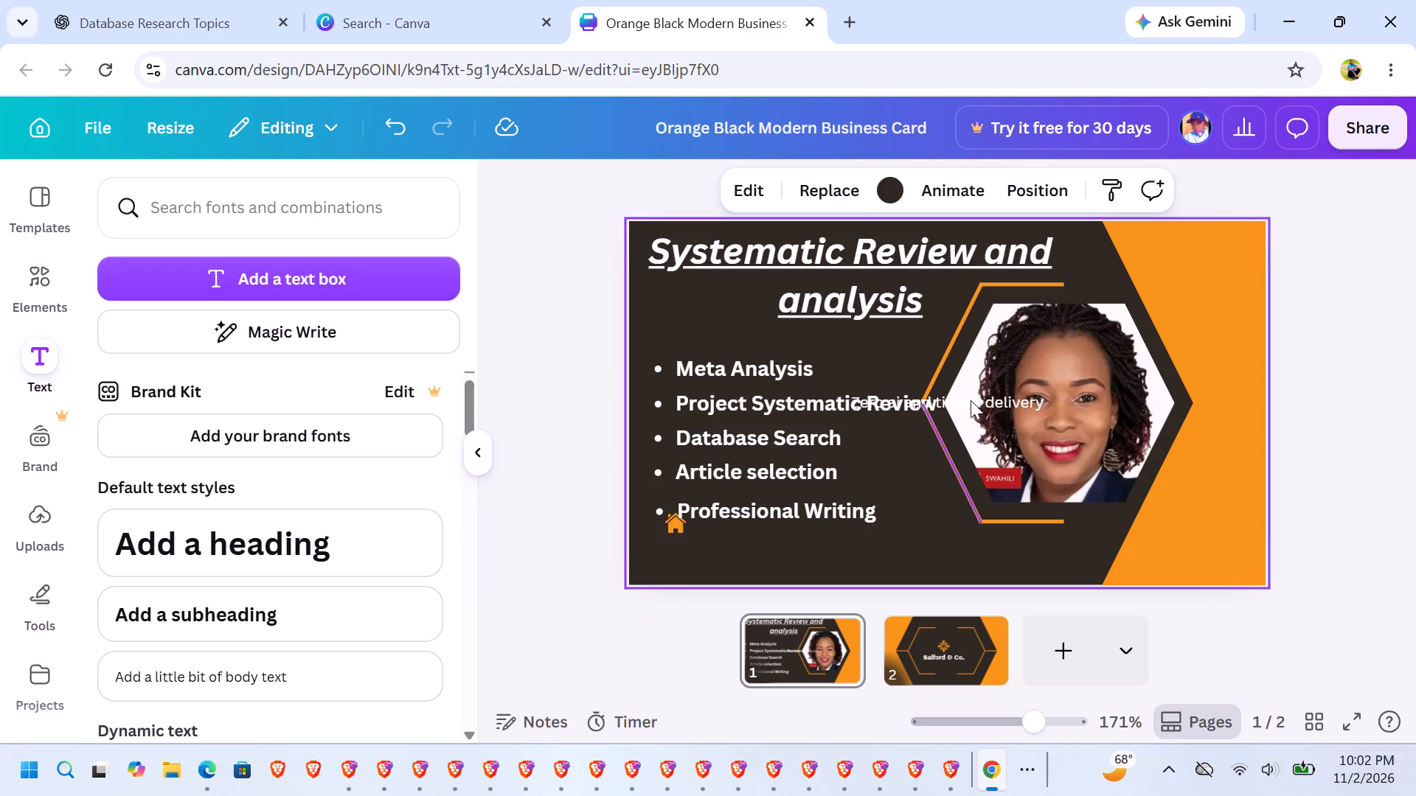
Move the "Zero ai and timely delivery" text to the card's bottom edge, below the "Professional Writing" bullet.
drag(988, 403, 960, 556)
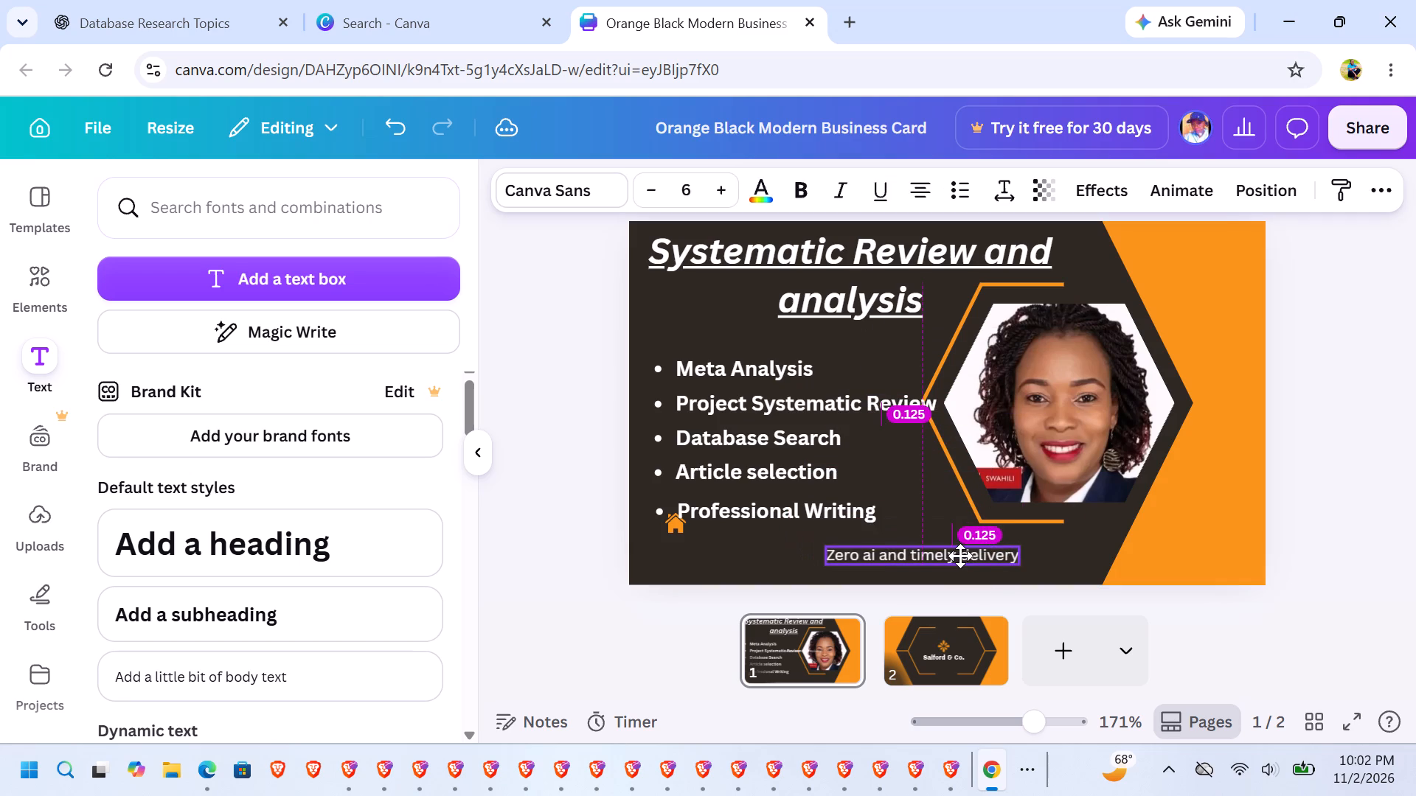
drag(960, 556, 959, 560)
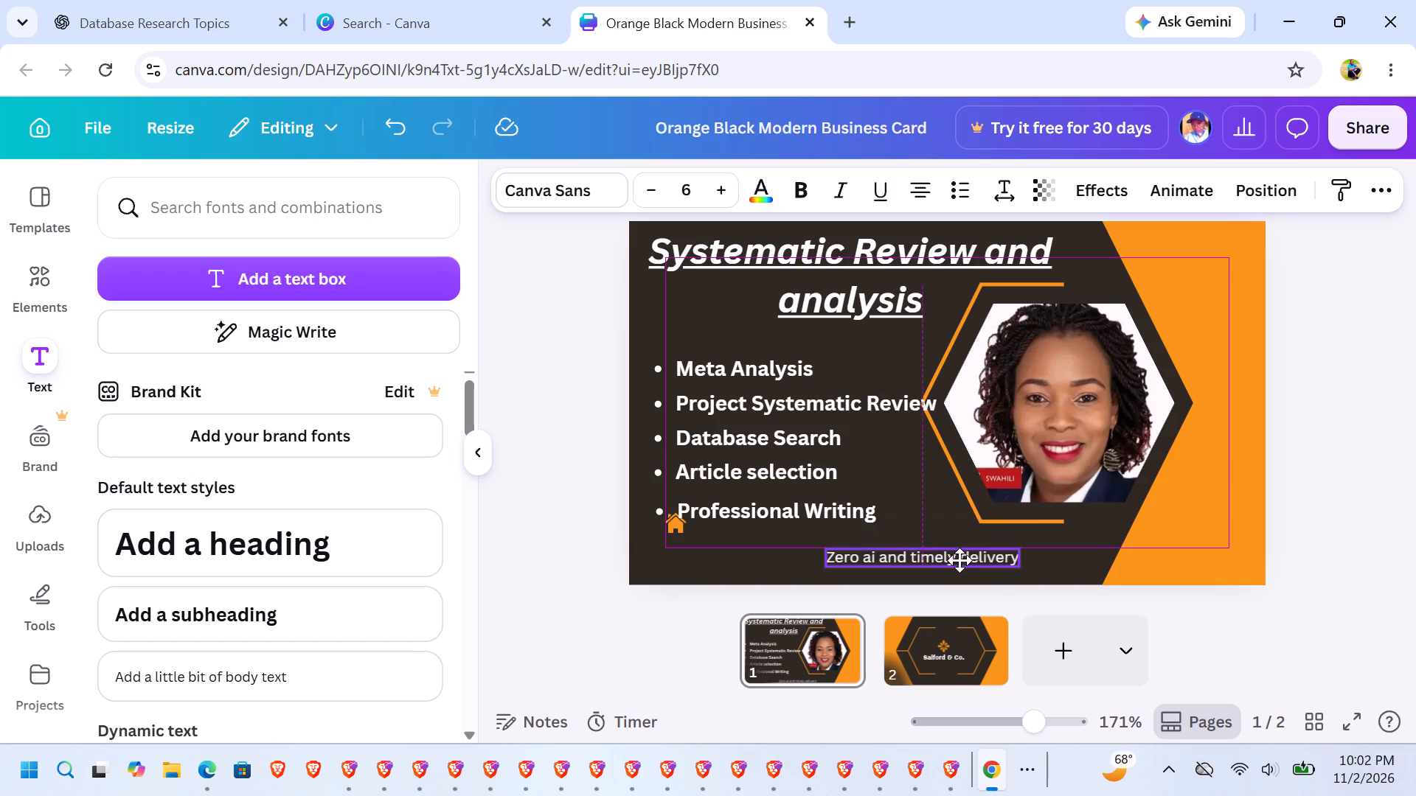
drag(959, 560, 962, 562)
click(1059, 550)
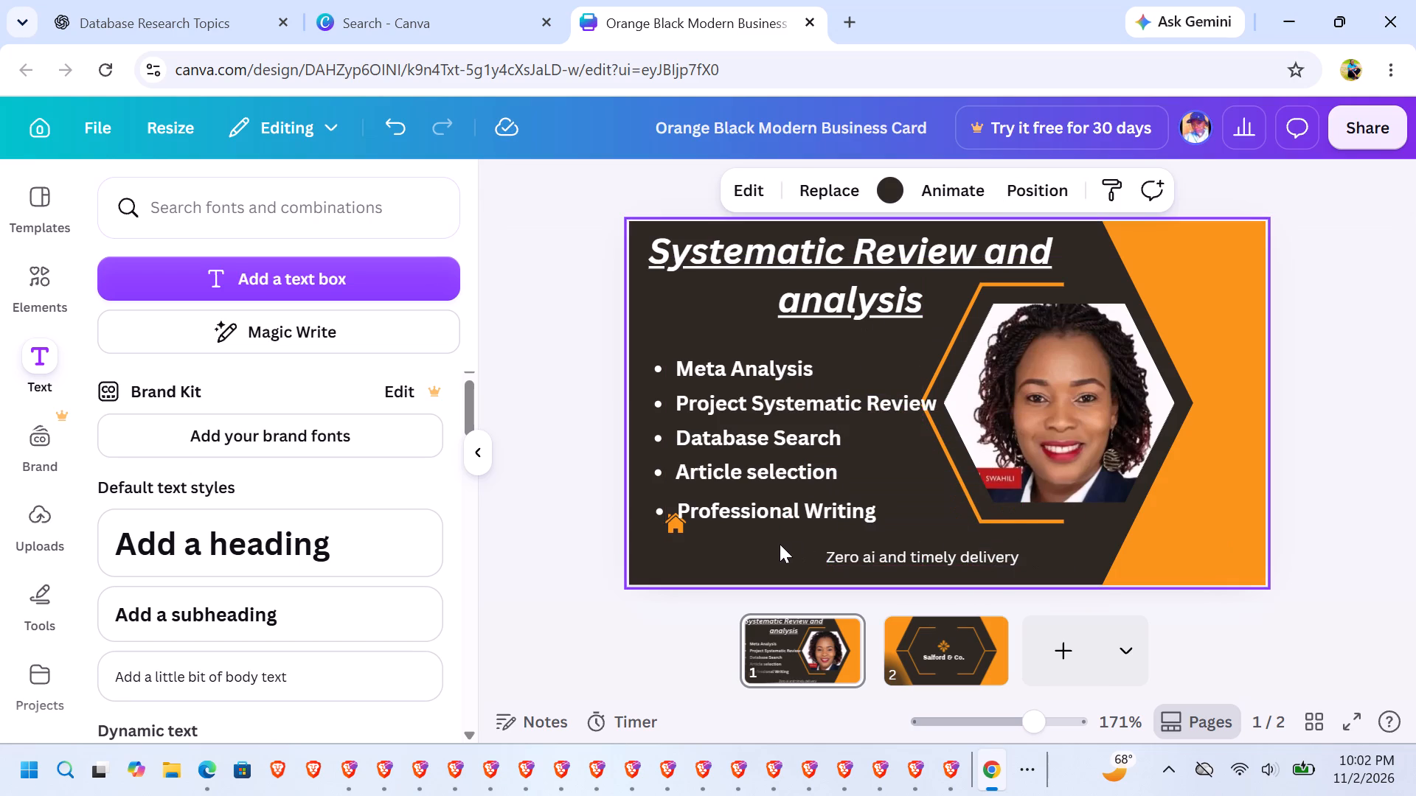
Add a subheading to the first page with the call to action "CLICK AND PLACE YOUR ORDER NOW".
click(360, 618)
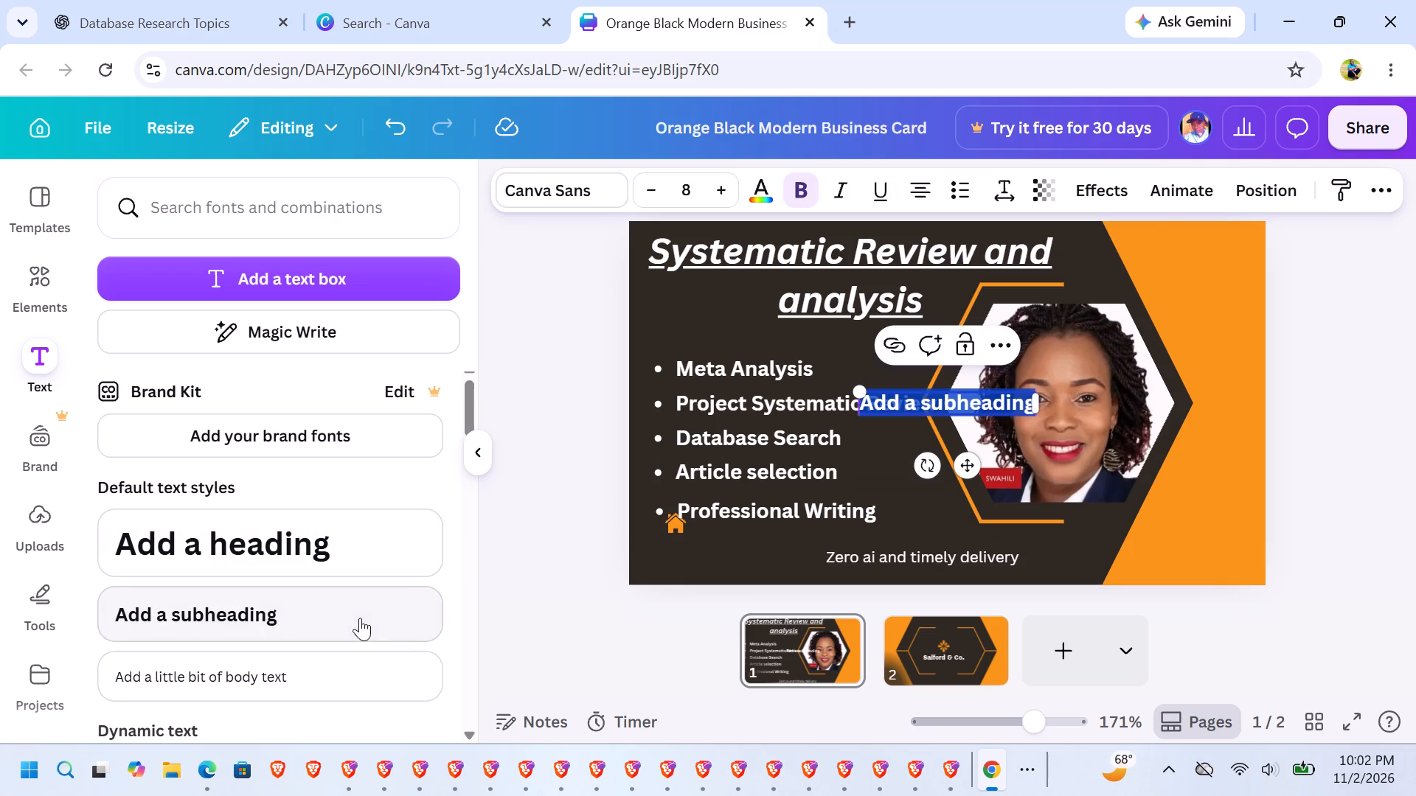
key(BackSpace)
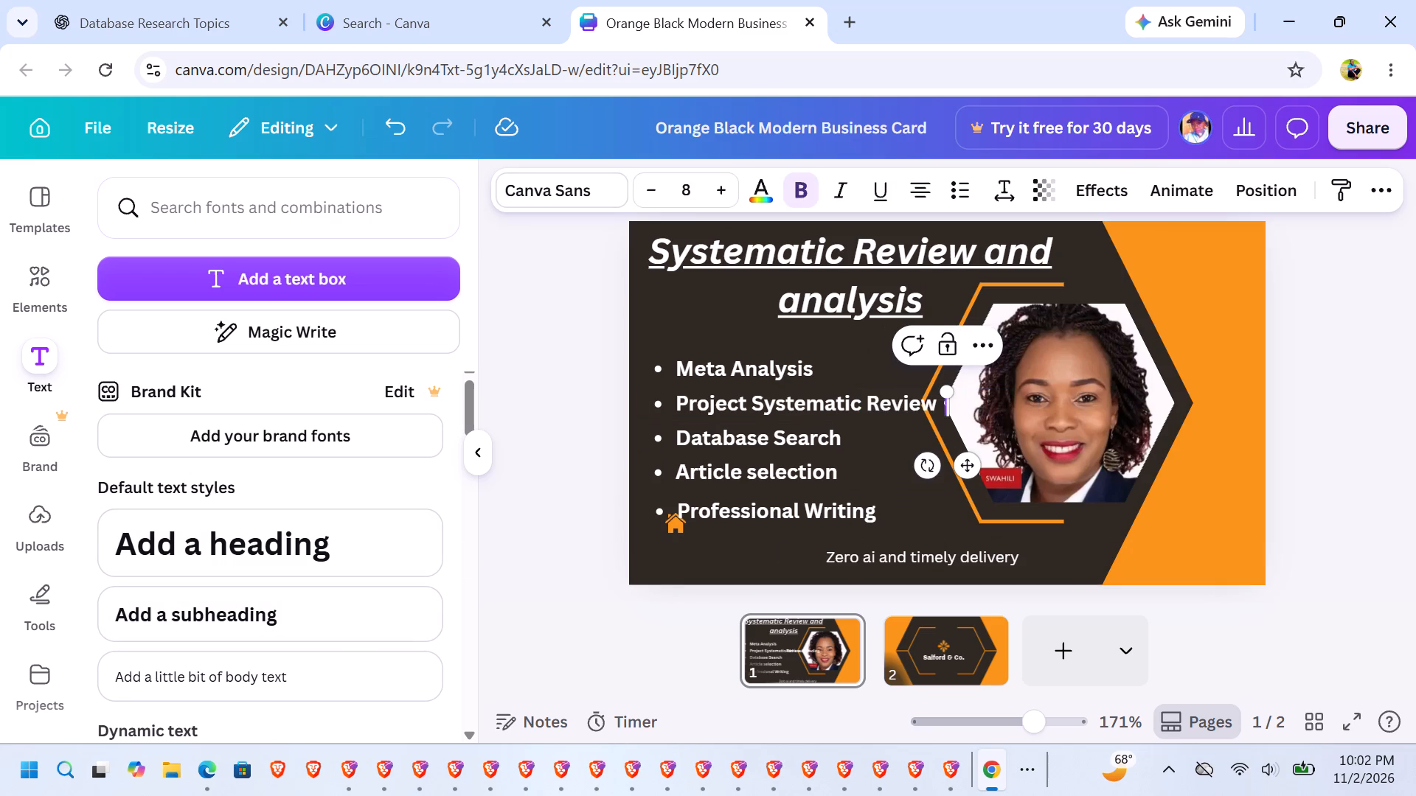
key(c)
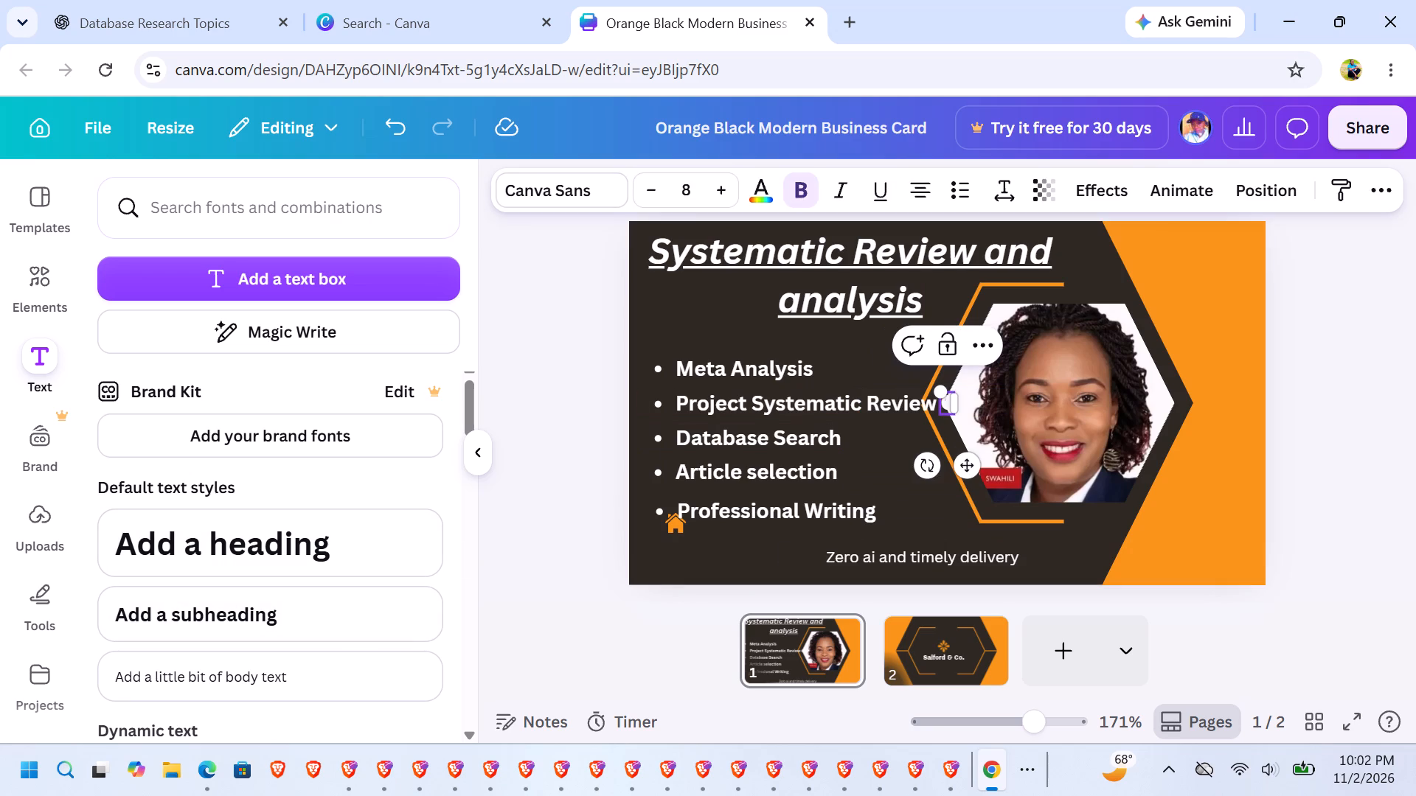
text(LICK)
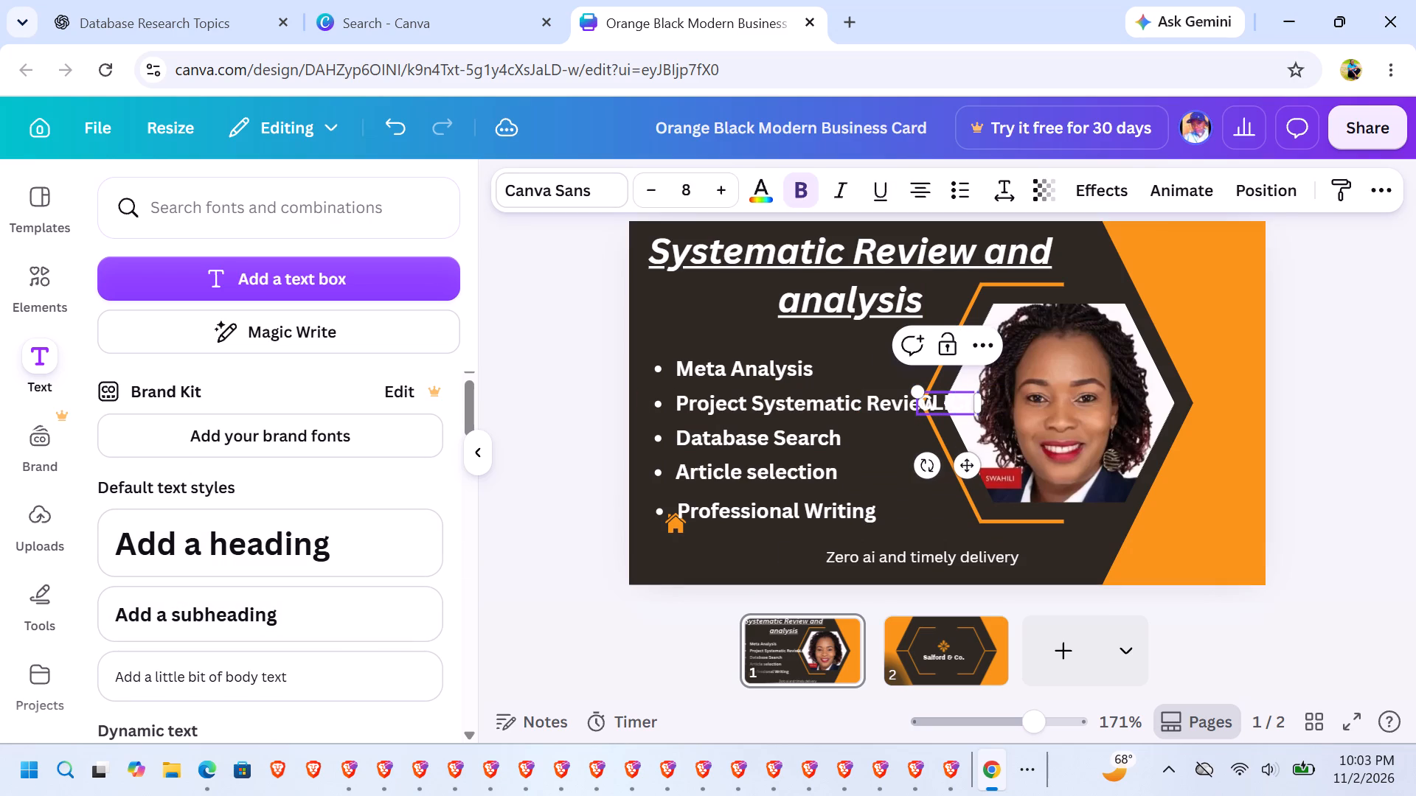
key(space)
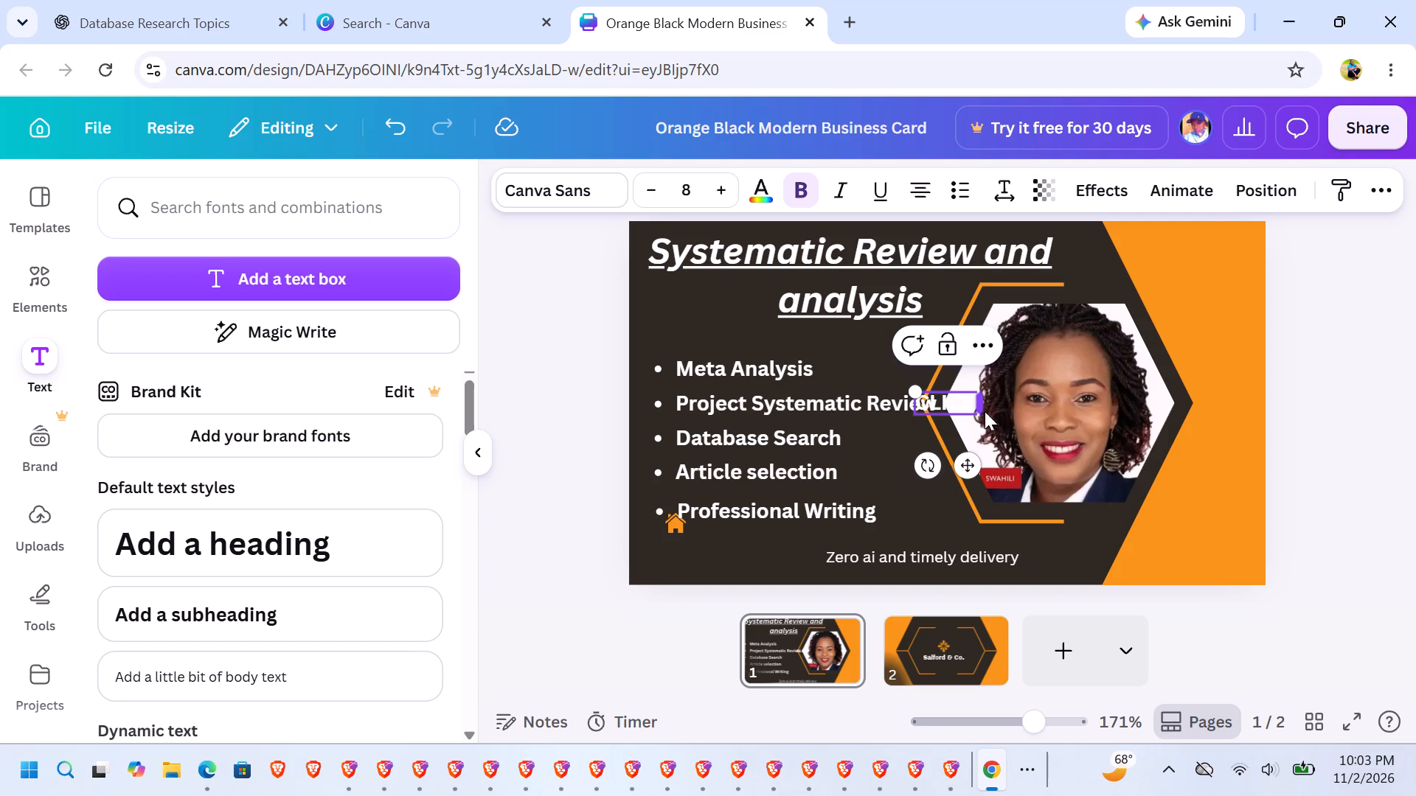
text(TO MAKE)
key(space)
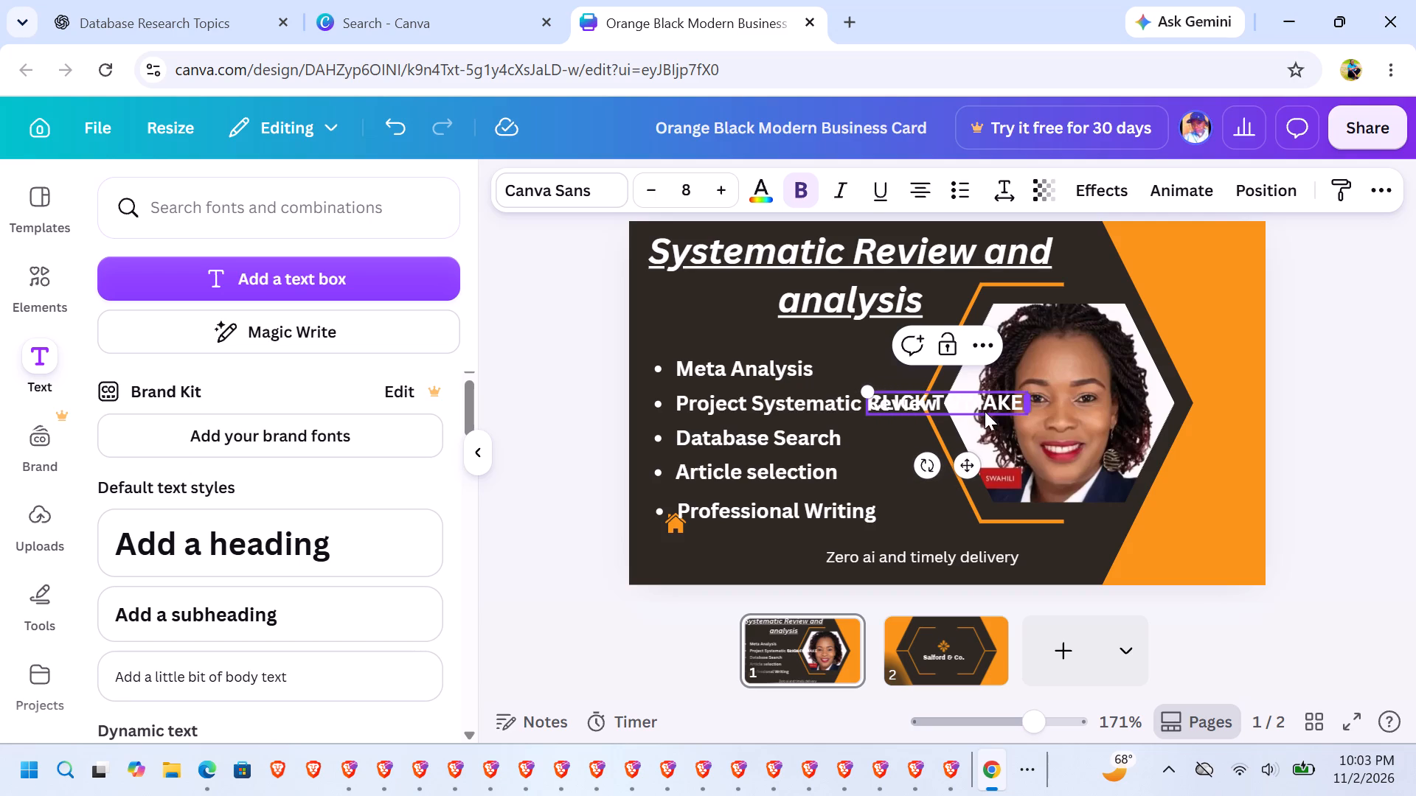
key(BackSpace)
key(BackSpace)
key(BackSpace)
key(BackSpace)
key(BackSpace)
key(BackSpace)
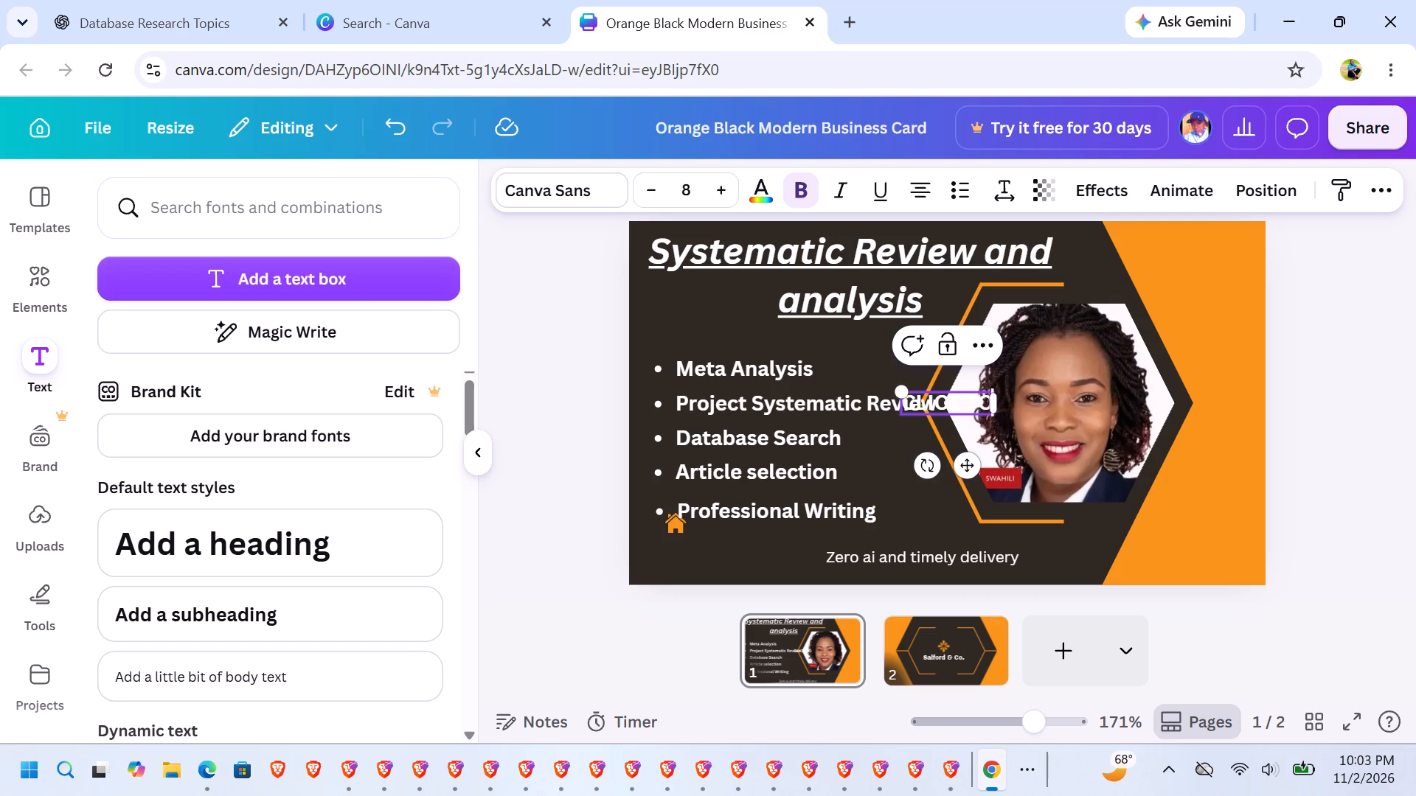
key(BackSpace)
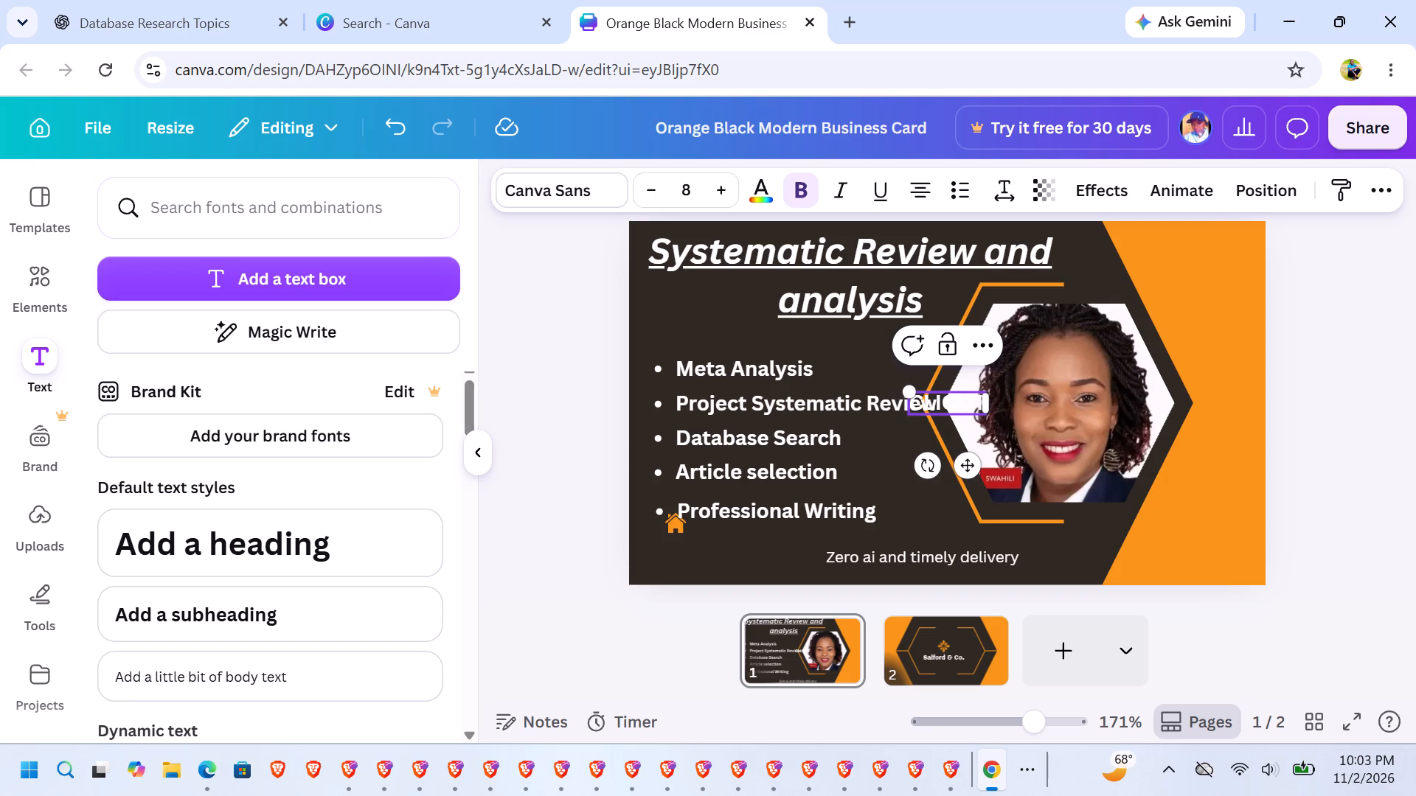
text(AND MAK)
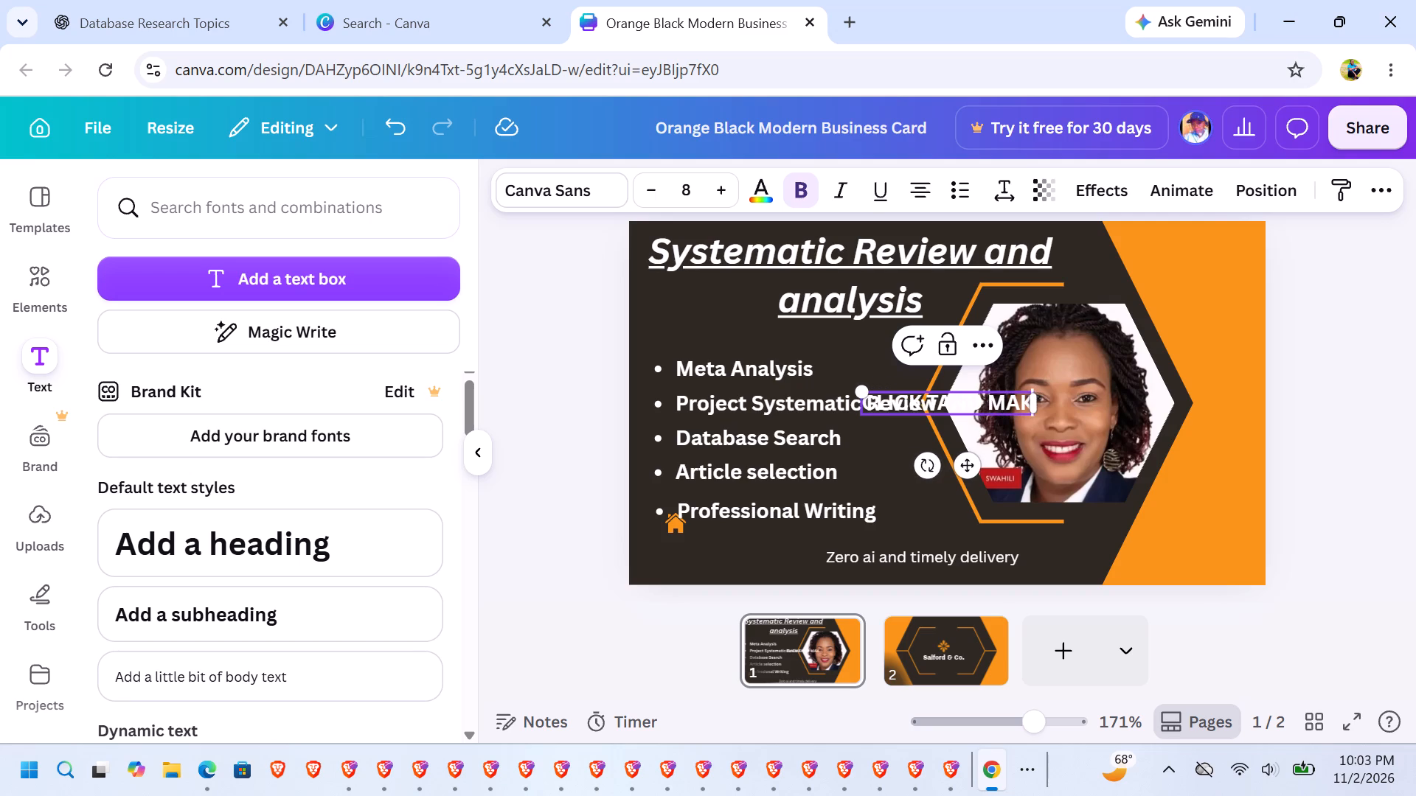
key(BackSpace)
key(BackSpace)
key(BackSpace)
text(PLACE YOUR)
key(space)
text(ORDER NOW)
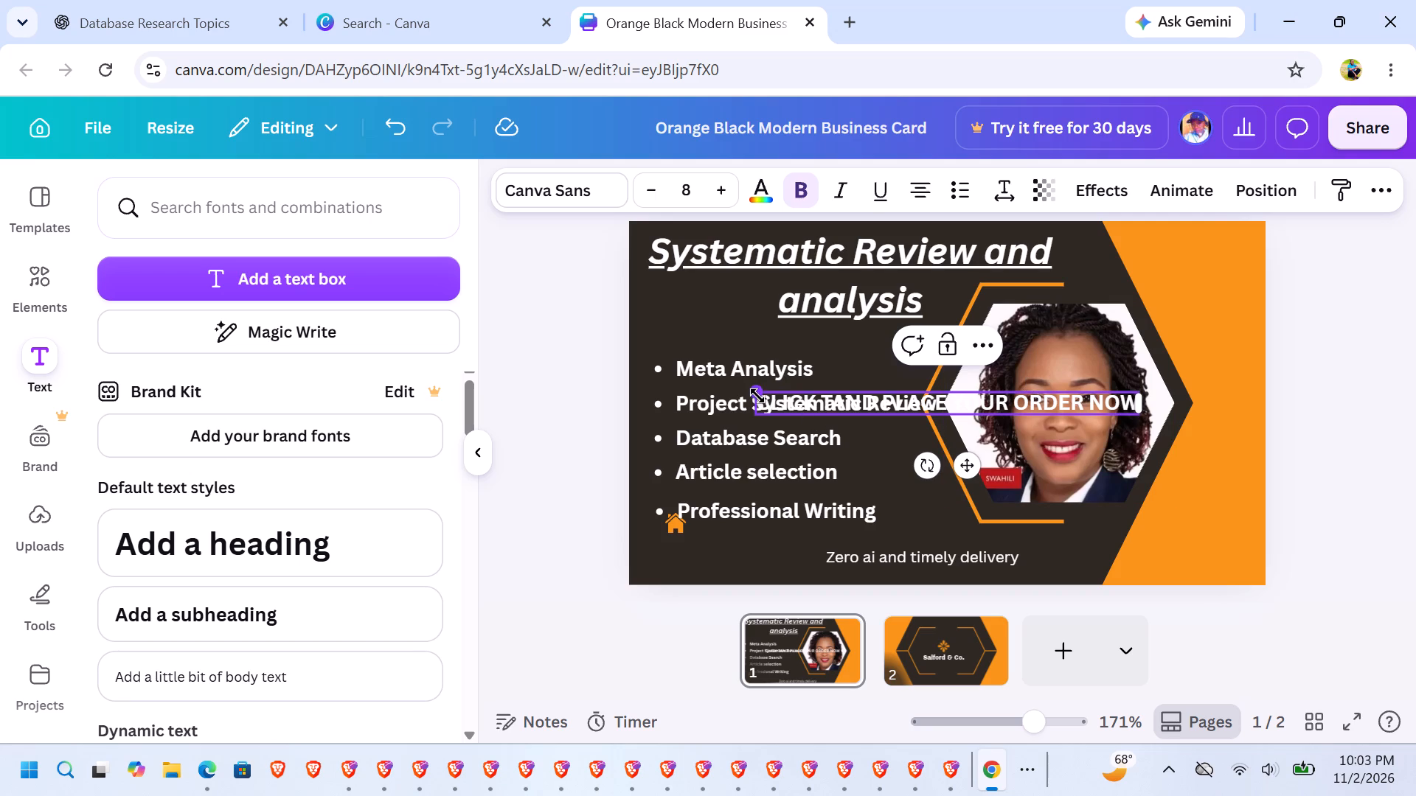
Move the call-to-action text up clear of the service bullets and remove the stray "T" before "AND".
drag(757, 404, 796, 403)
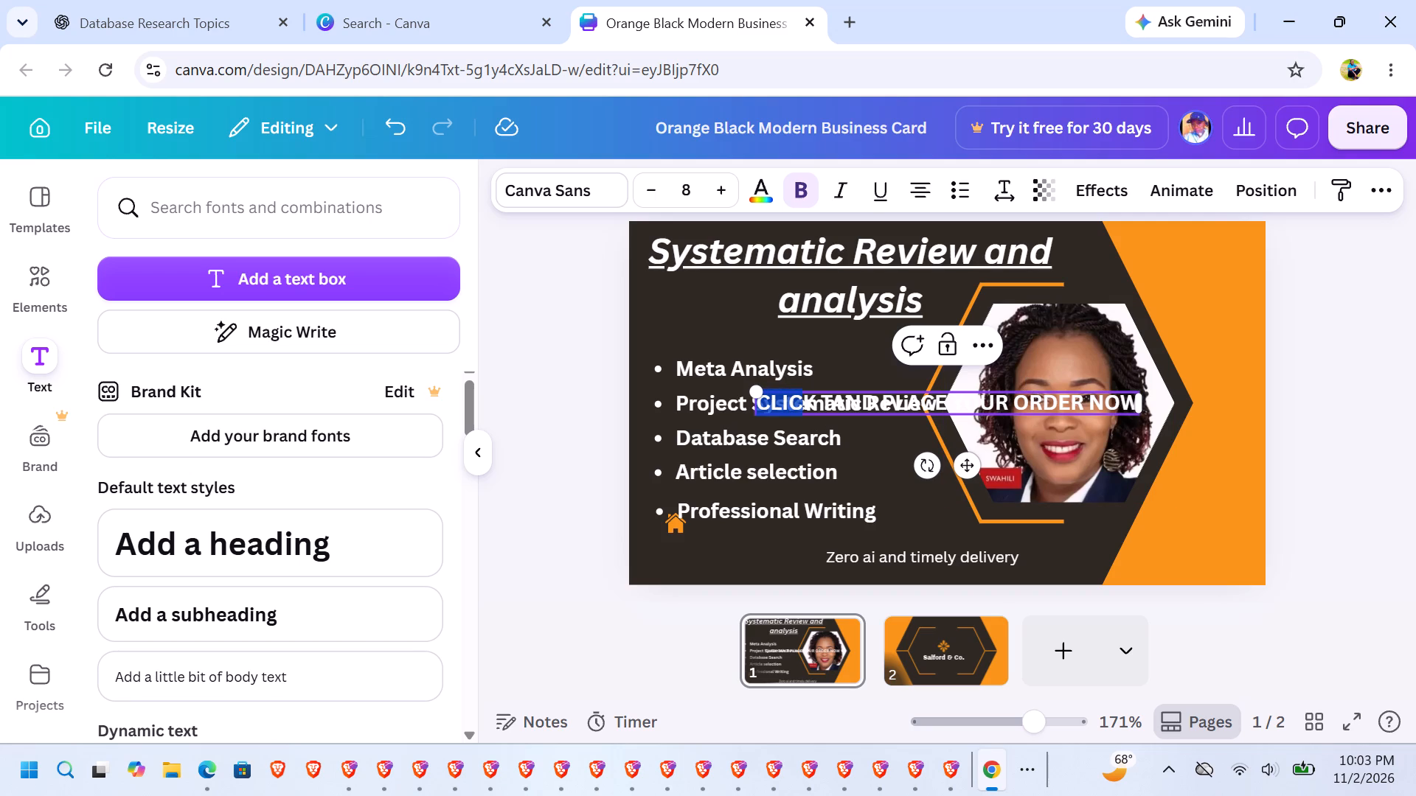
drag(796, 403, 805, 402)
click(805, 402)
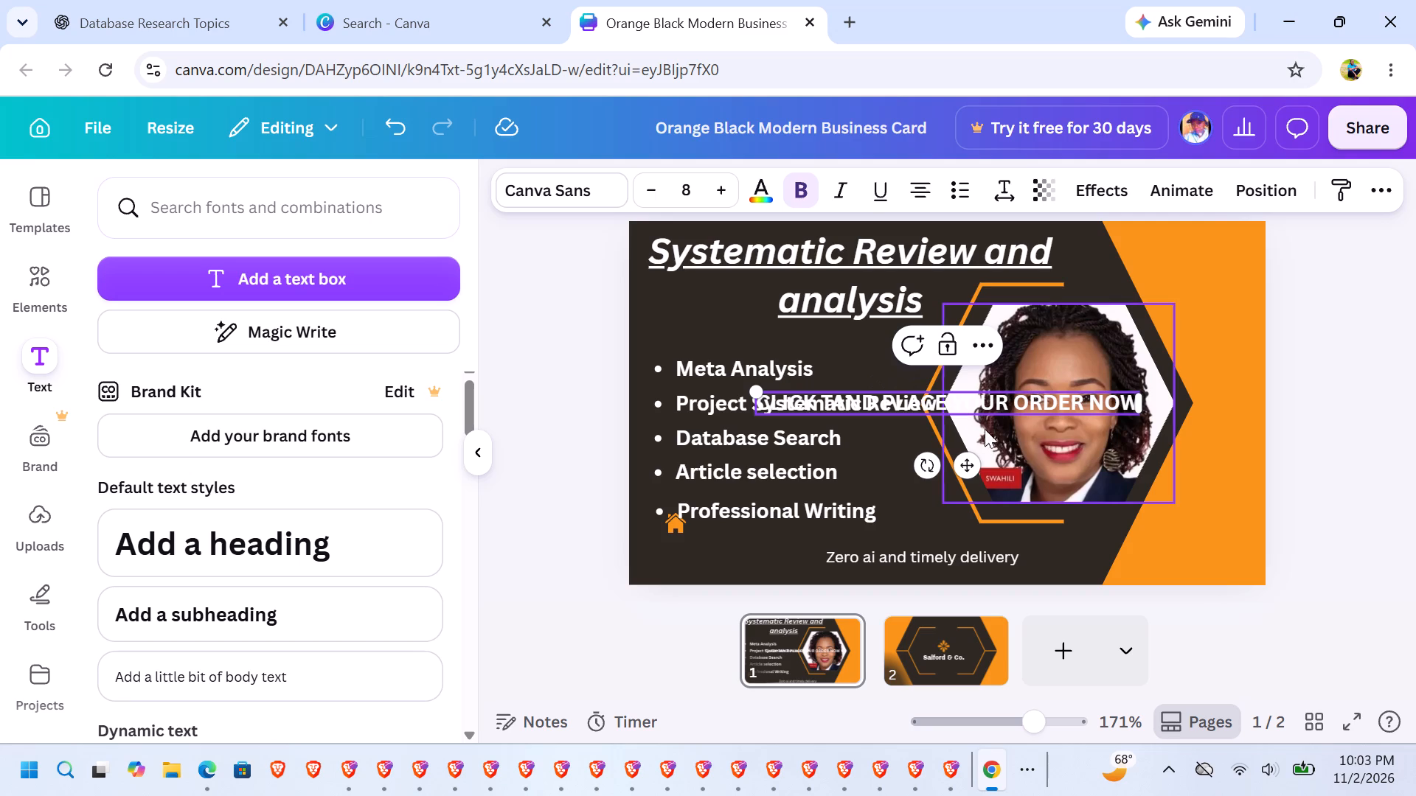
drag(1002, 404, 1020, 394)
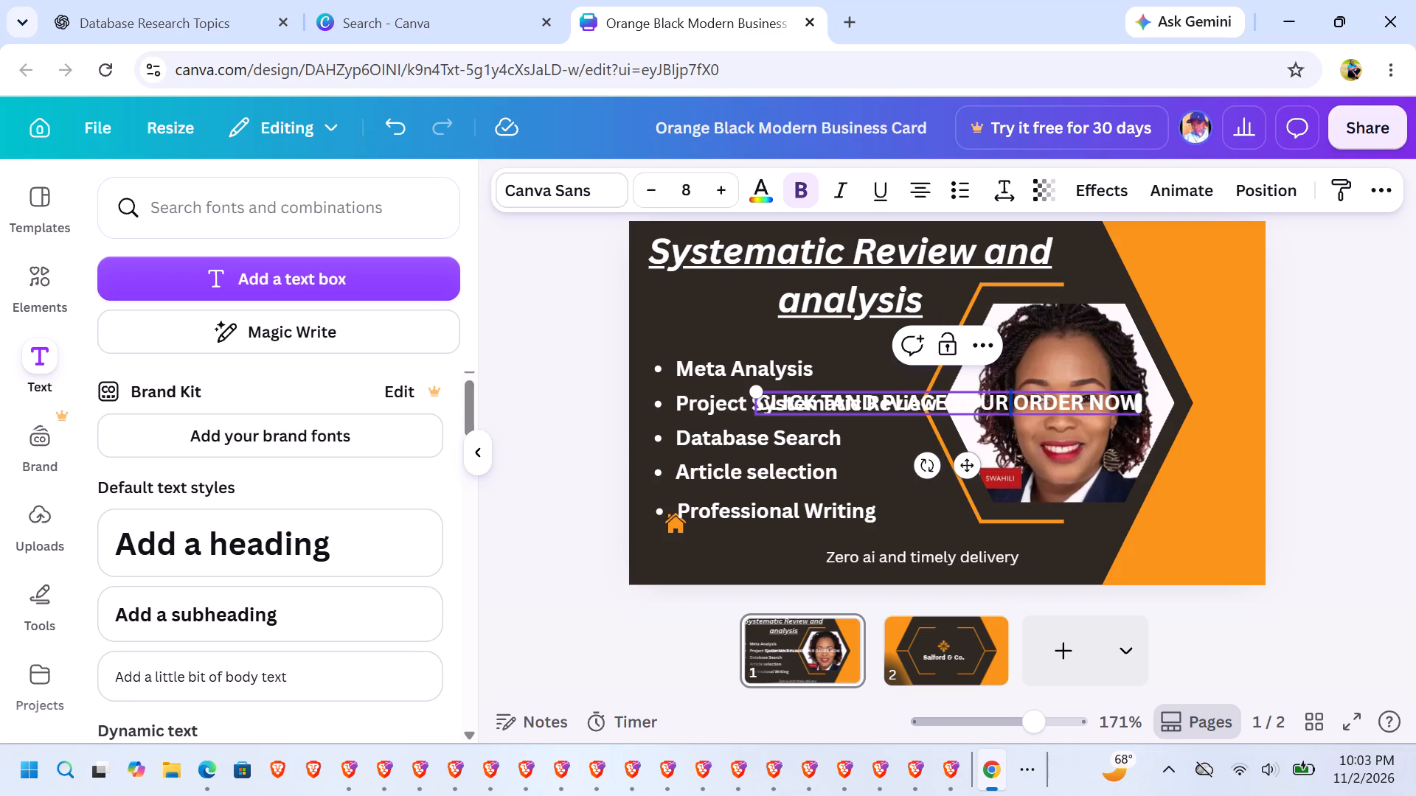
drag(1020, 394, 1021, 394)
click(1263, 391)
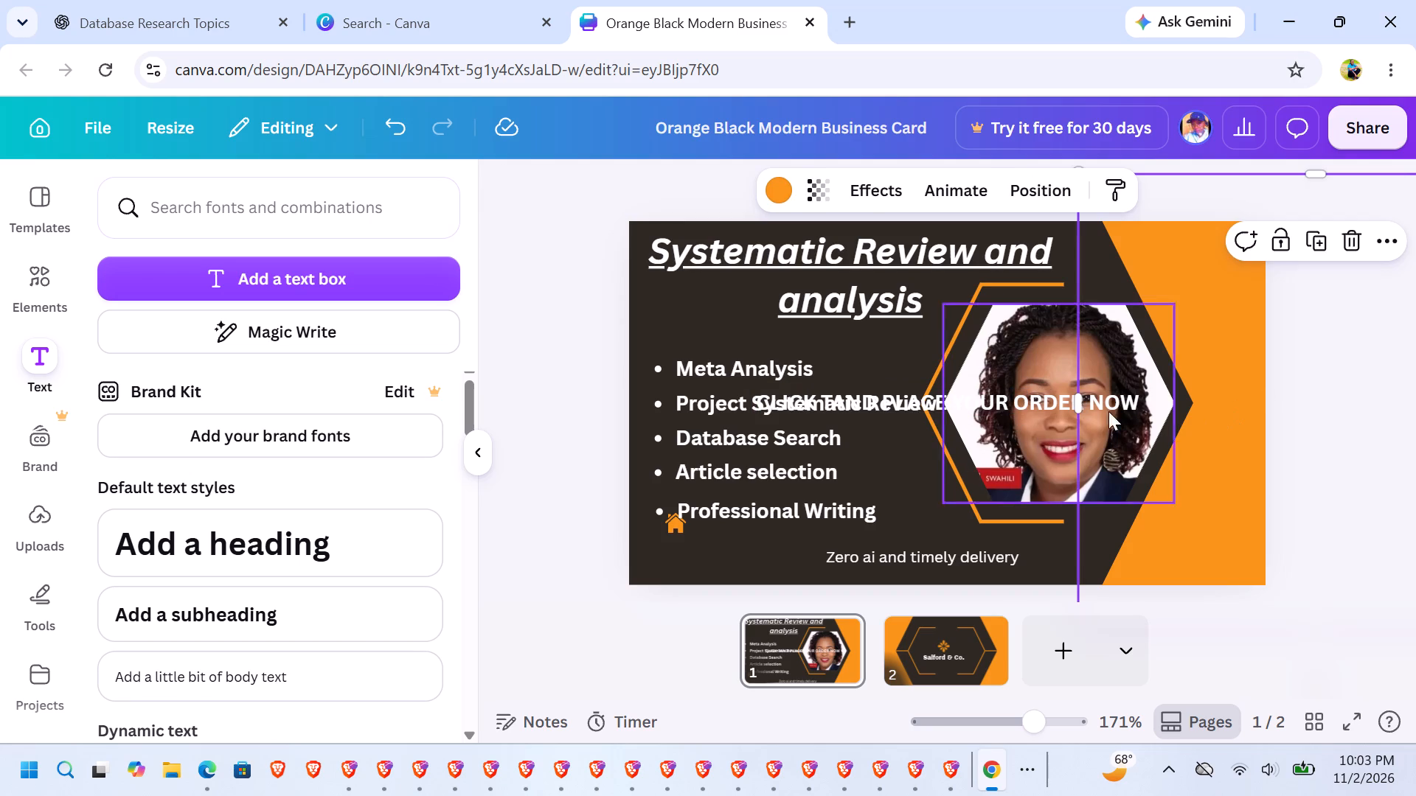
drag(1035, 413, 1118, 390)
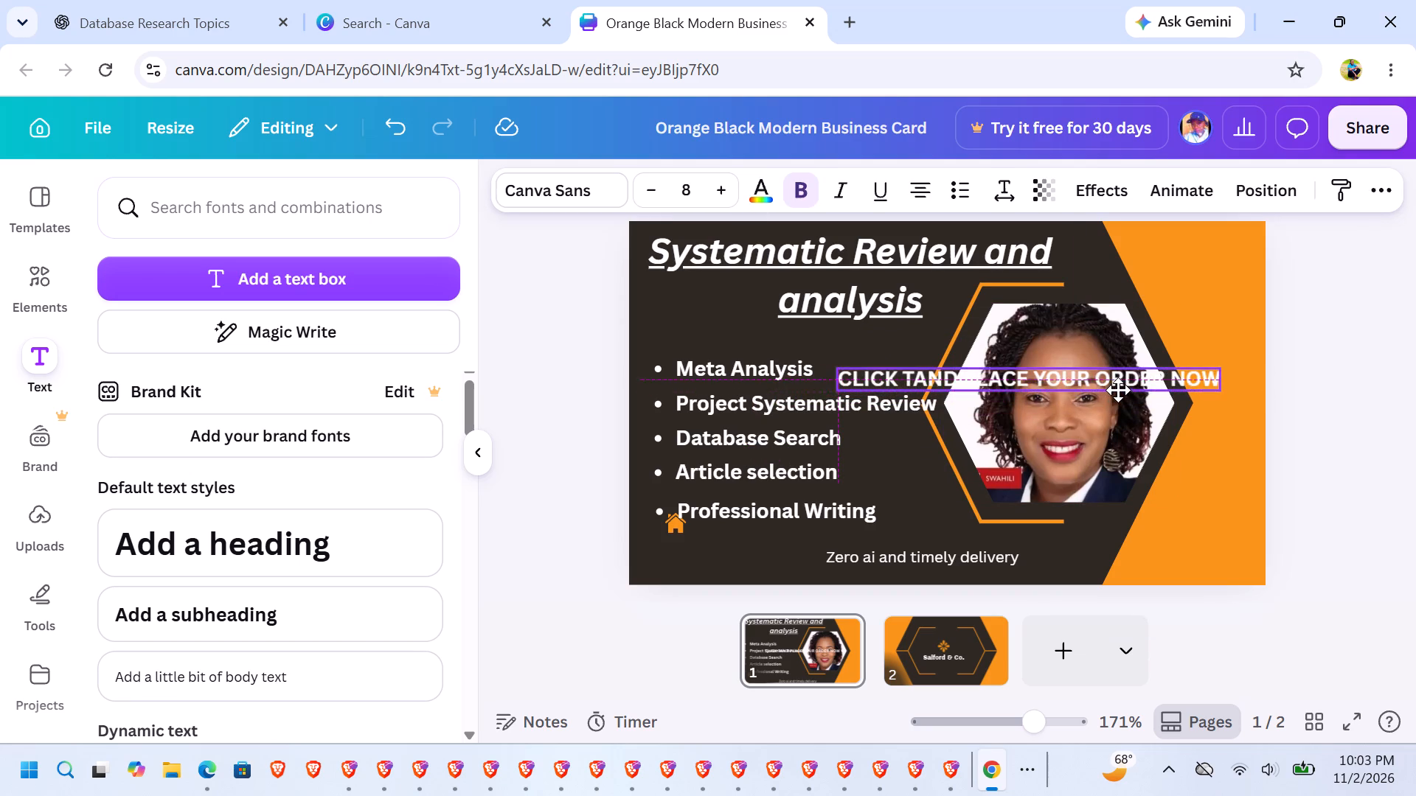
drag(1118, 390, 1111, 366)
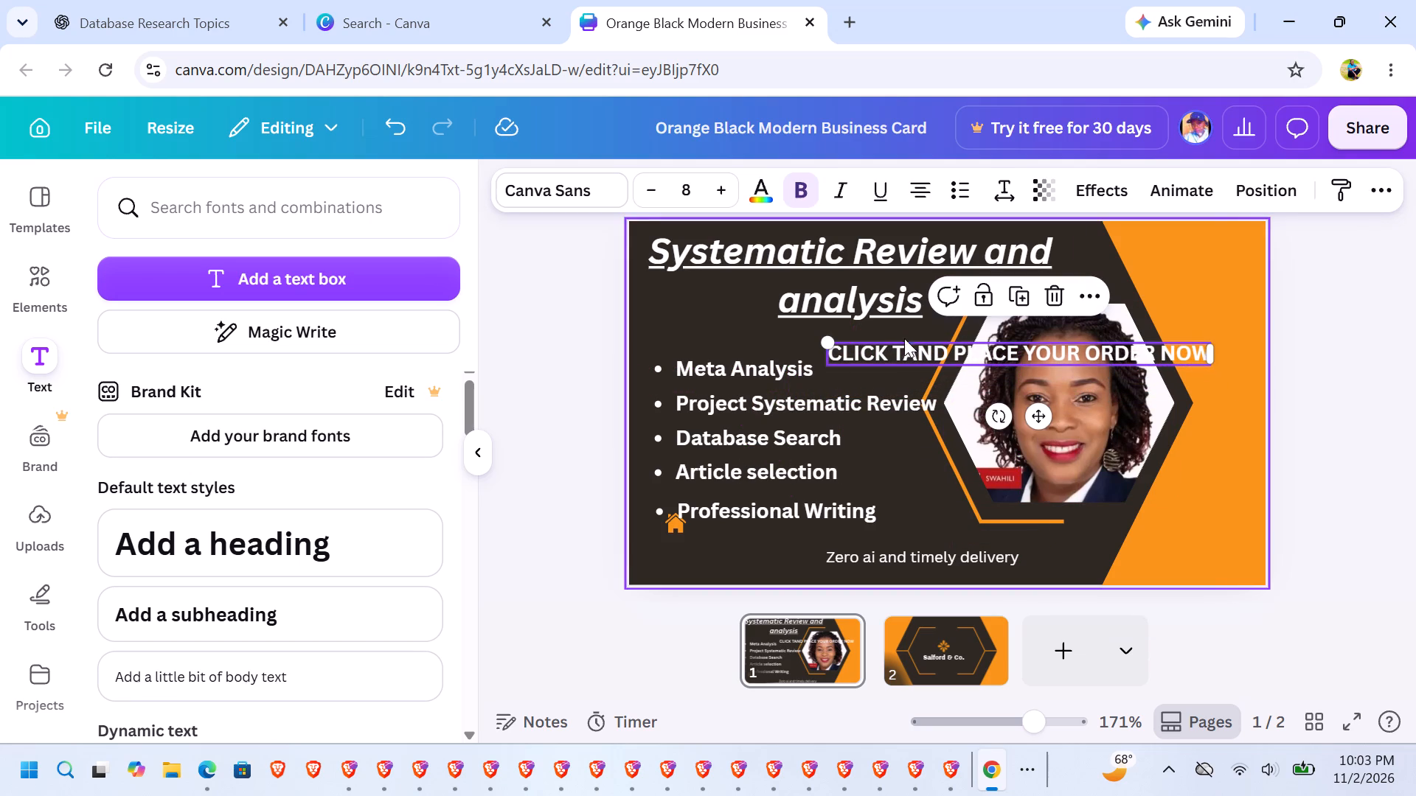
click(906, 347)
key(BackSpace)
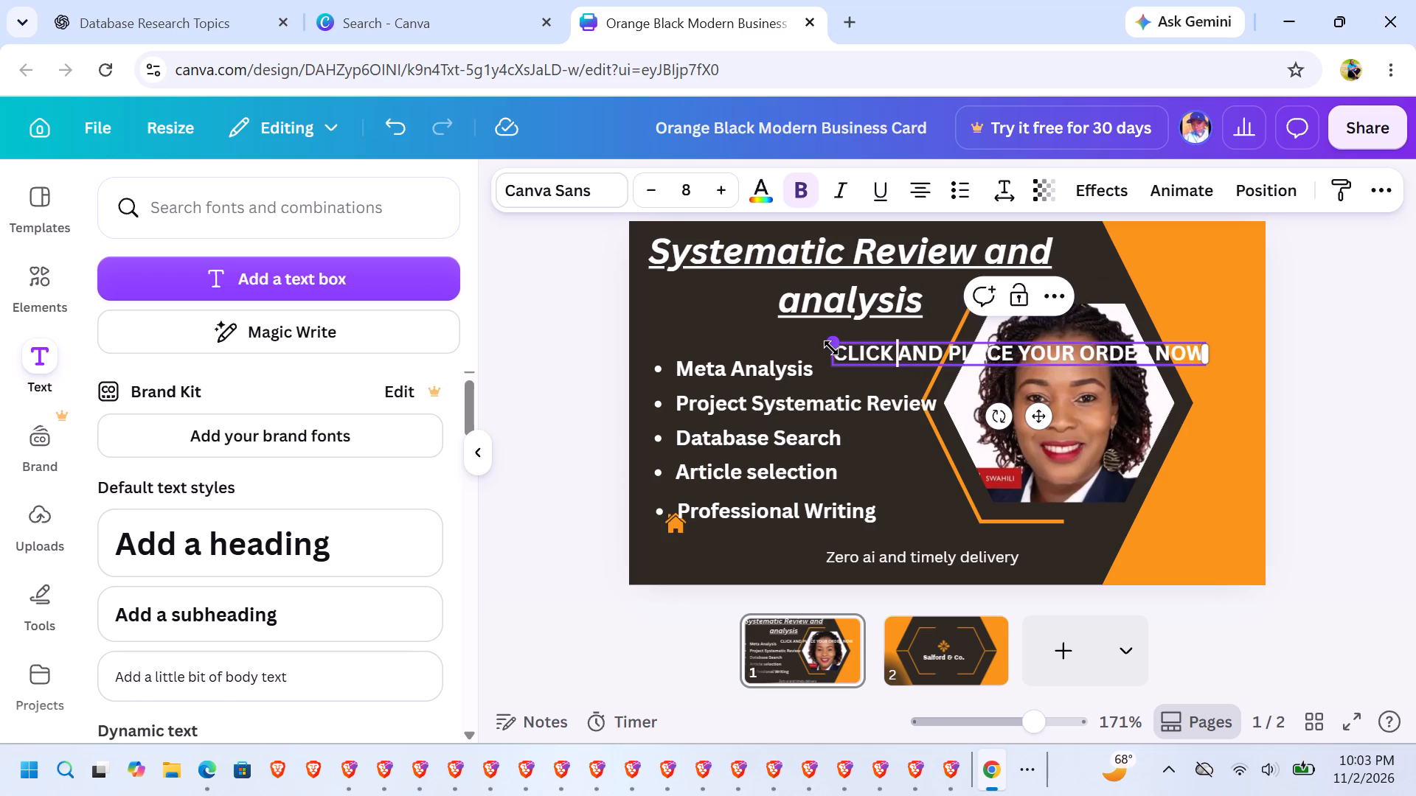
Narrow the call-to-action text into a six-line column and place it on the lower orange area beside the portrait.
drag(836, 349, 865, 341)
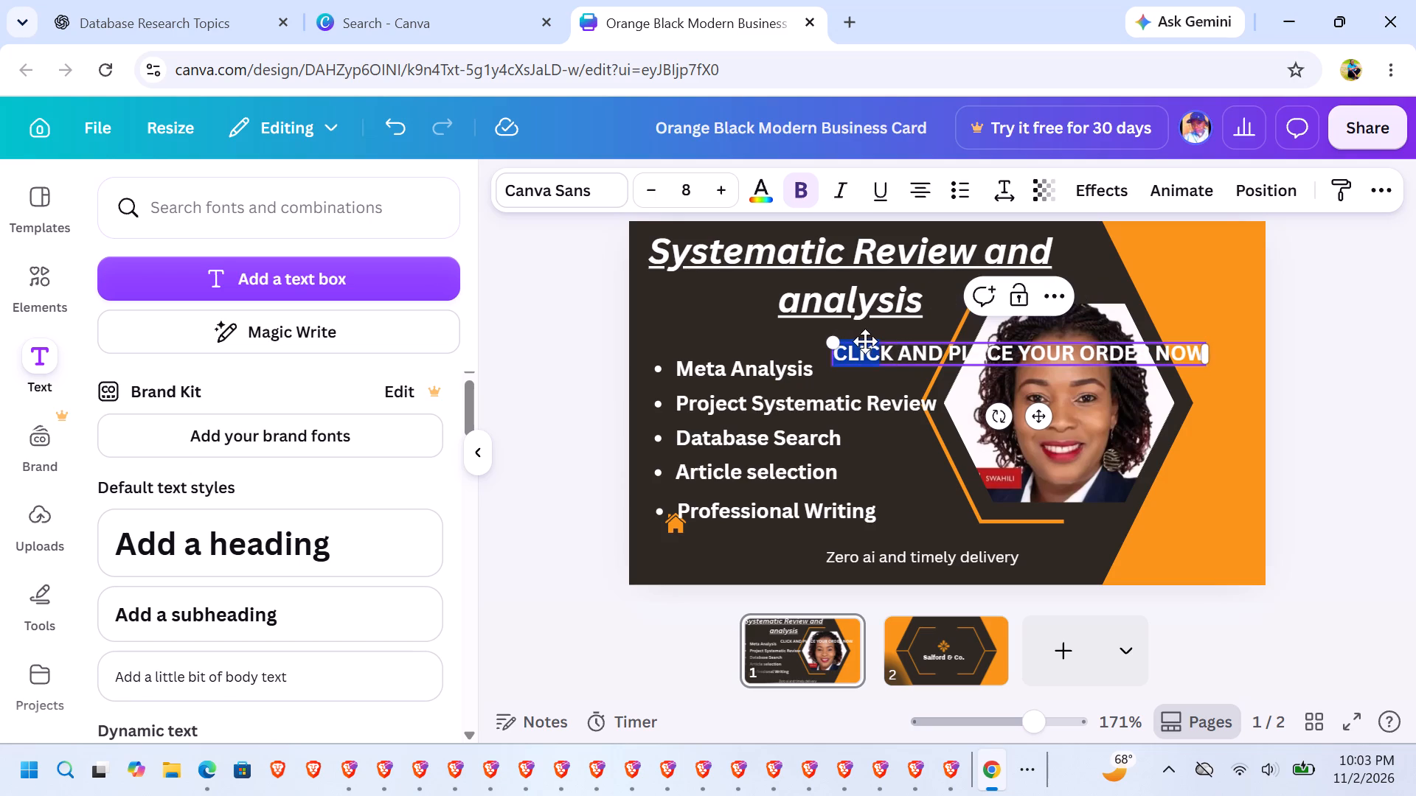
drag(865, 341, 870, 341)
click(870, 341)
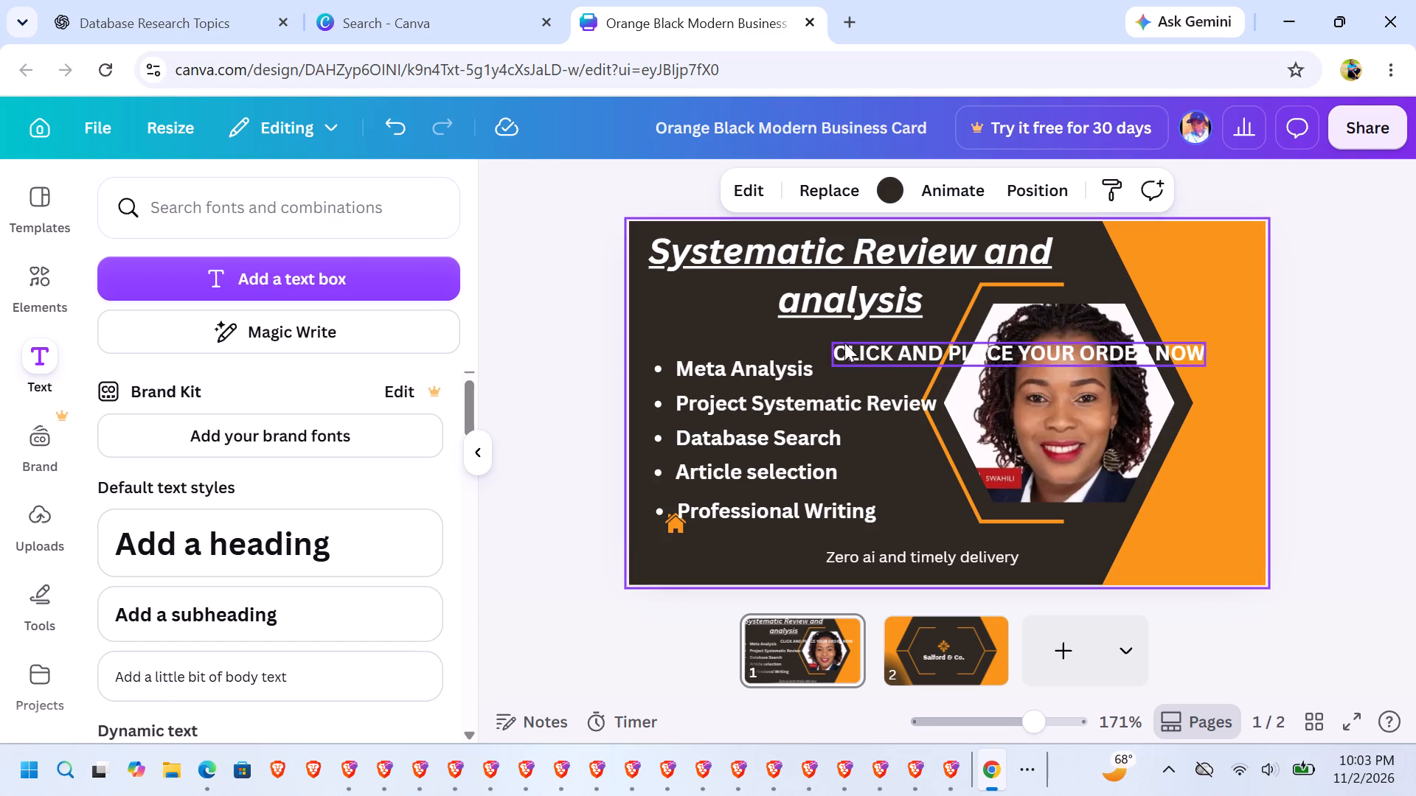
double_click(882, 352)
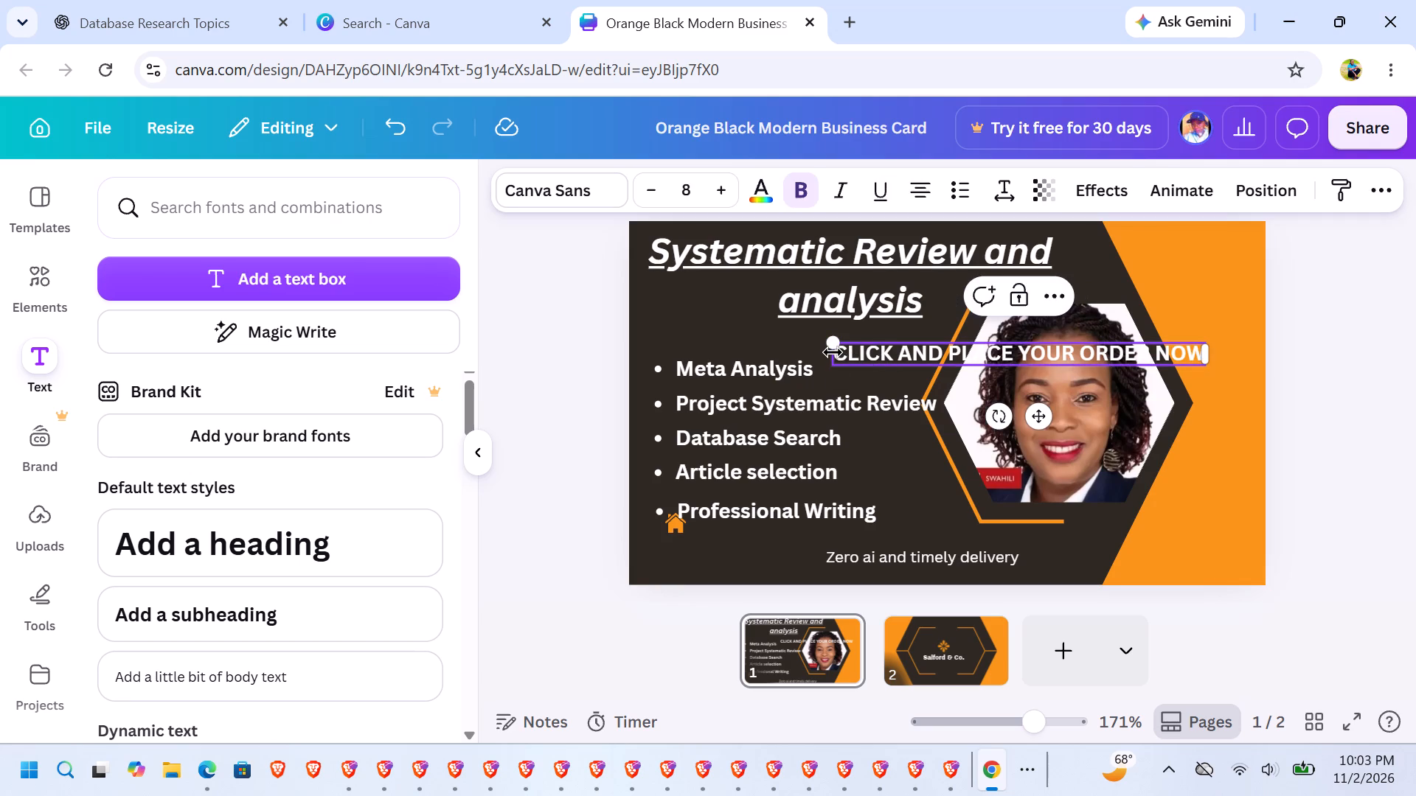
drag(833, 352, 965, 329)
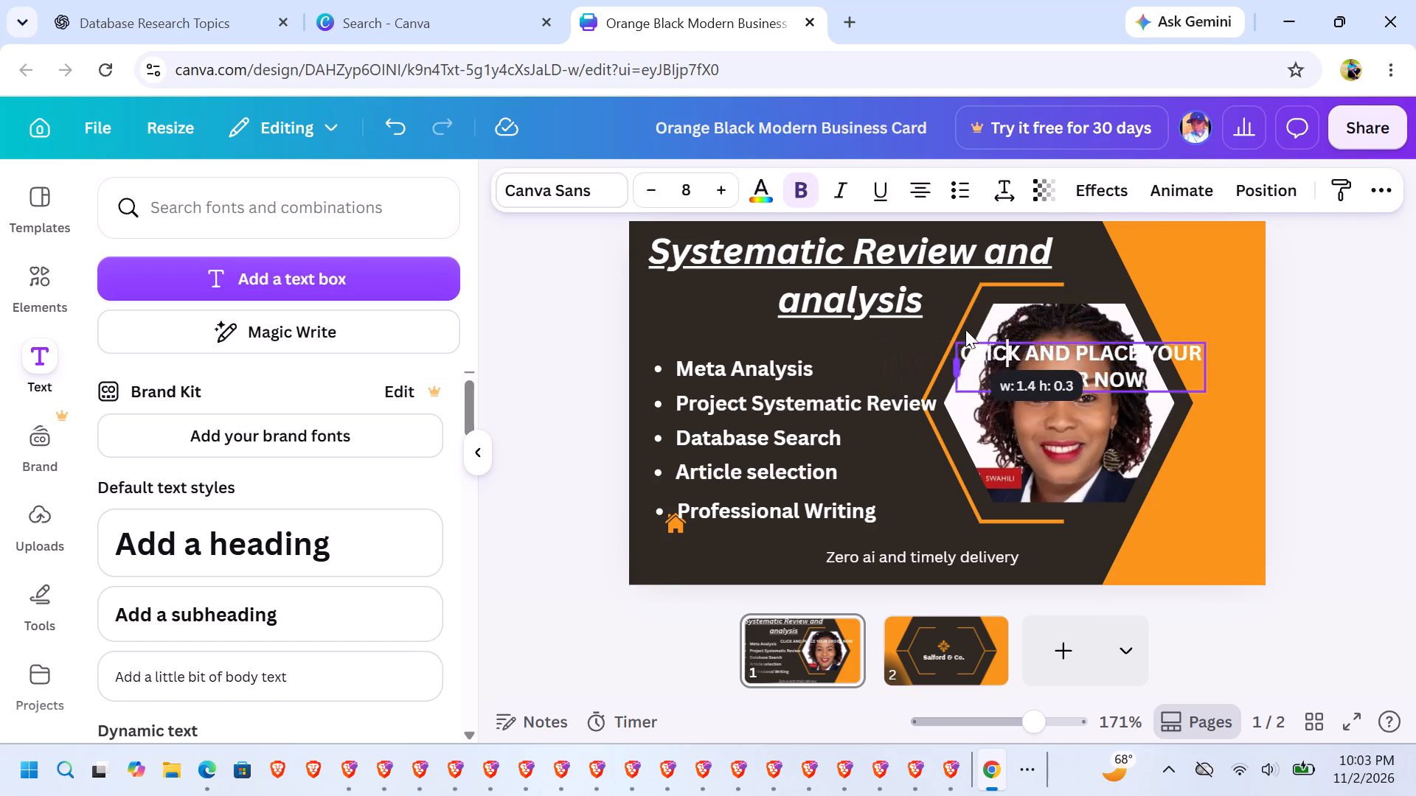
drag(965, 329, 1044, 330)
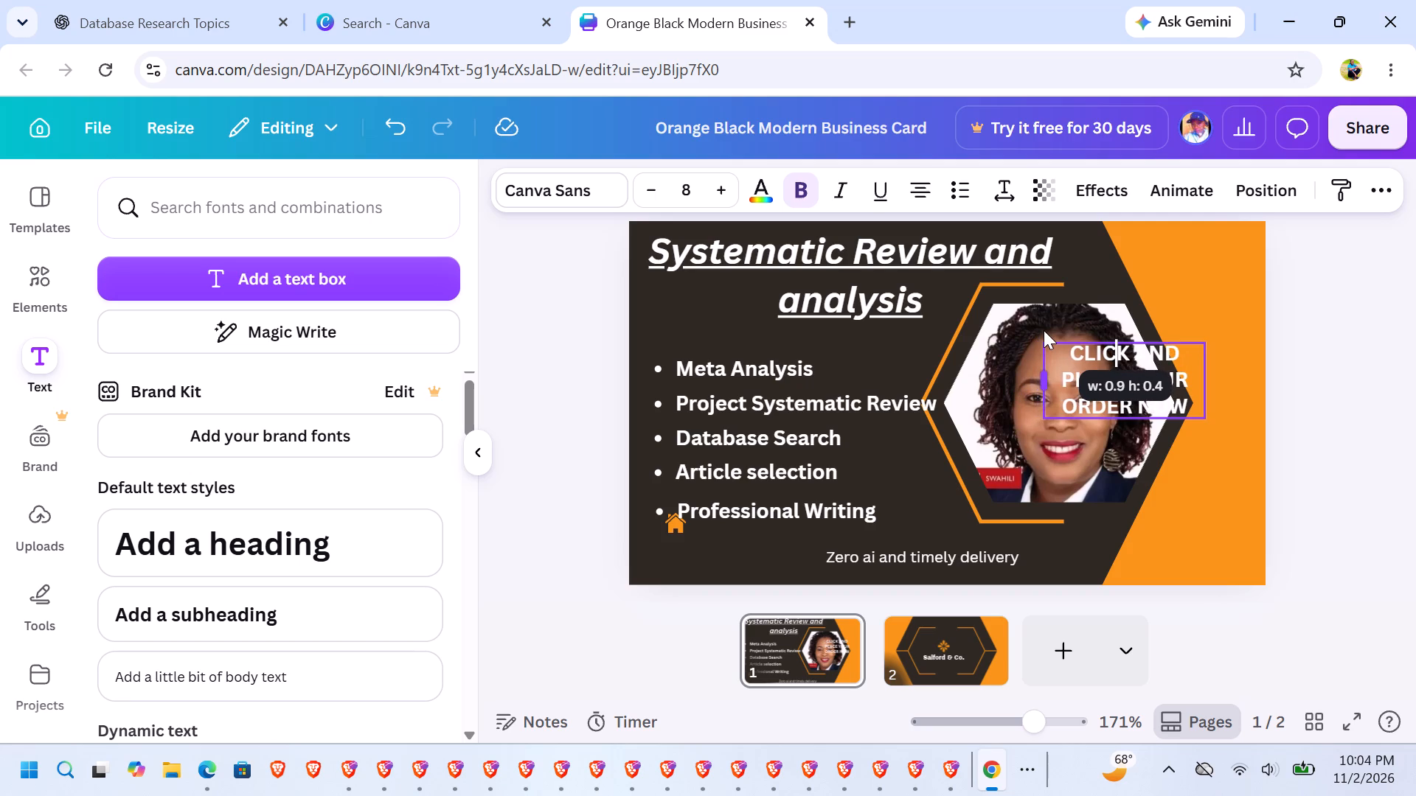
drag(1044, 330, 1097, 324)
click(1248, 411)
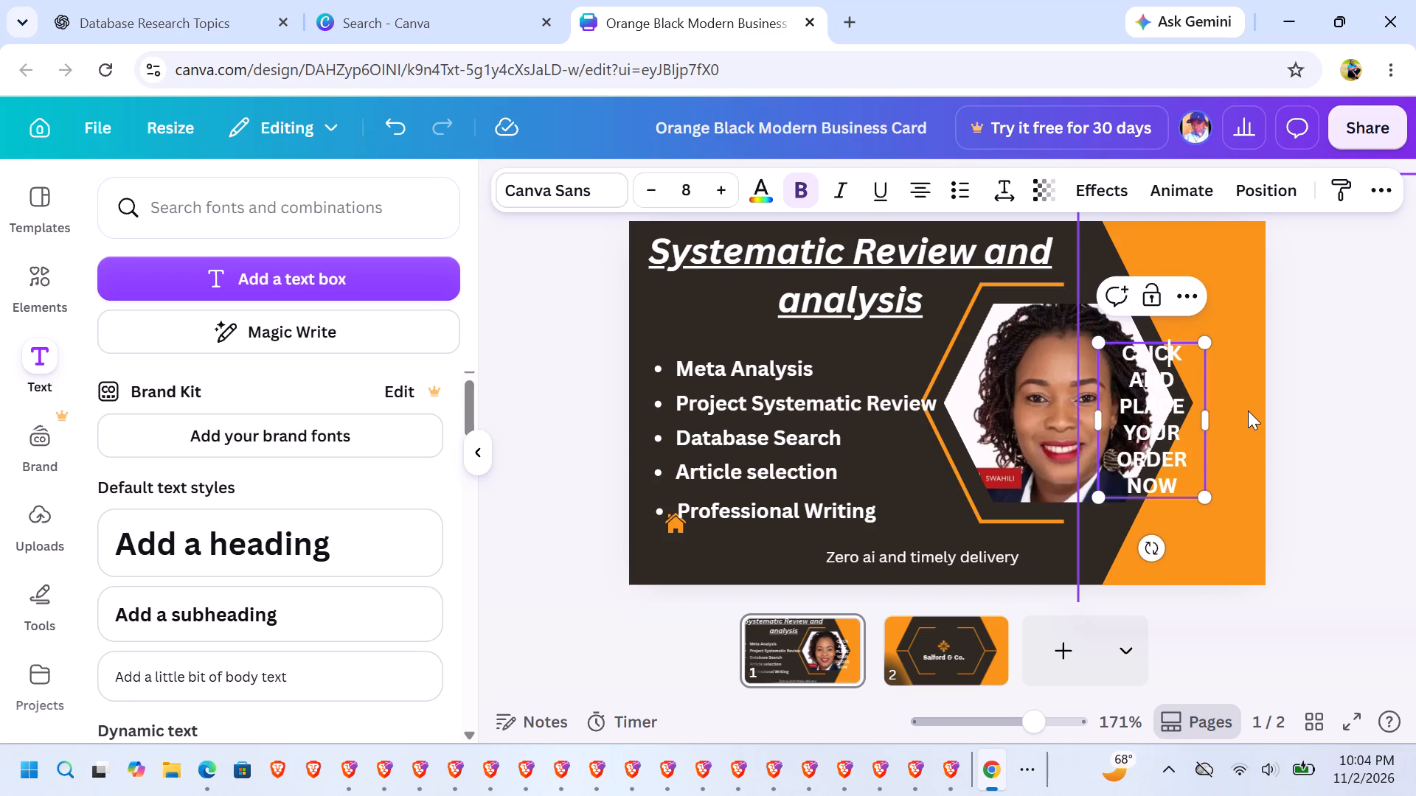
drag(1172, 413, 1221, 460)
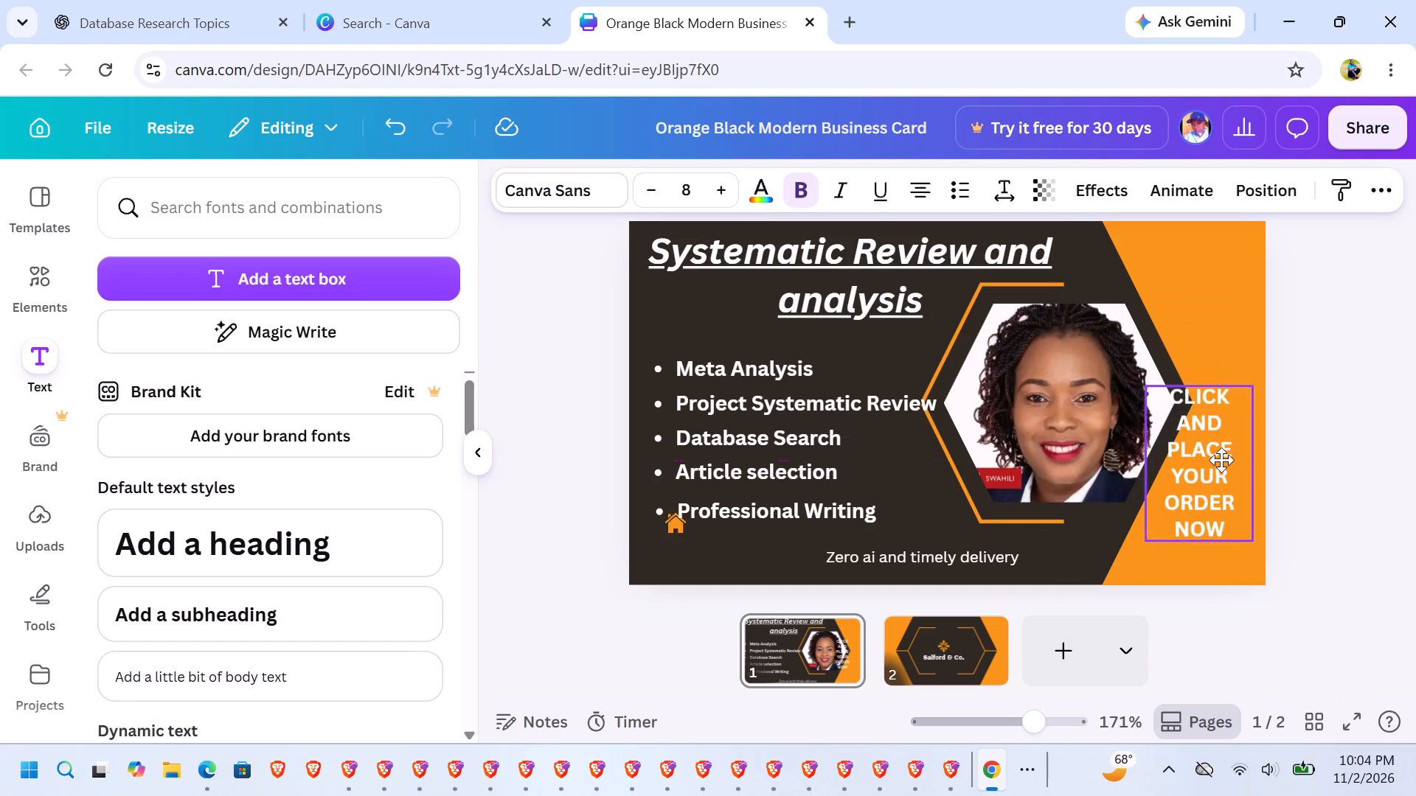
drag(1221, 460, 1233, 484)
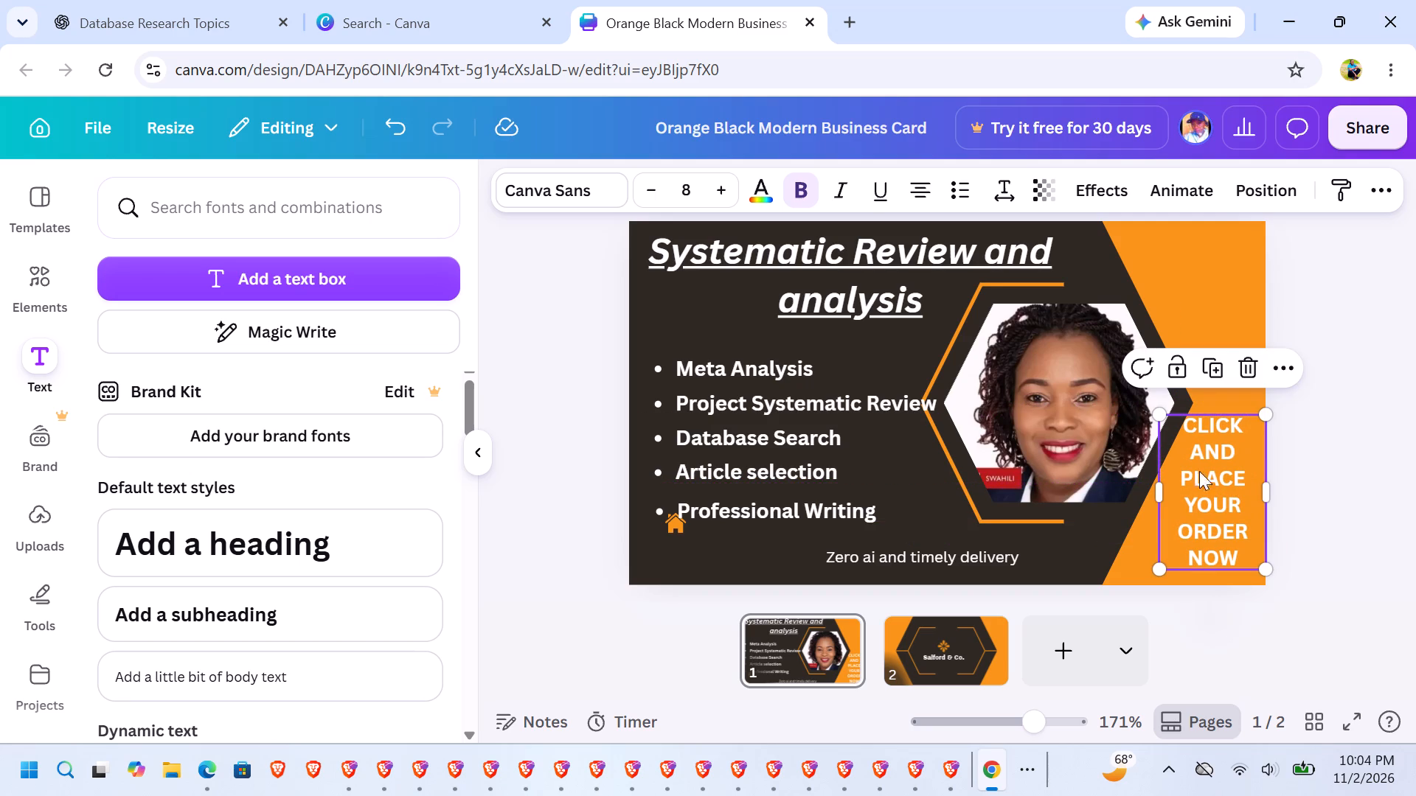
Colour the "CLICK AND PLACE YOUR ORDER NOW" text light lime green from the default solid colours.
click(760, 188)
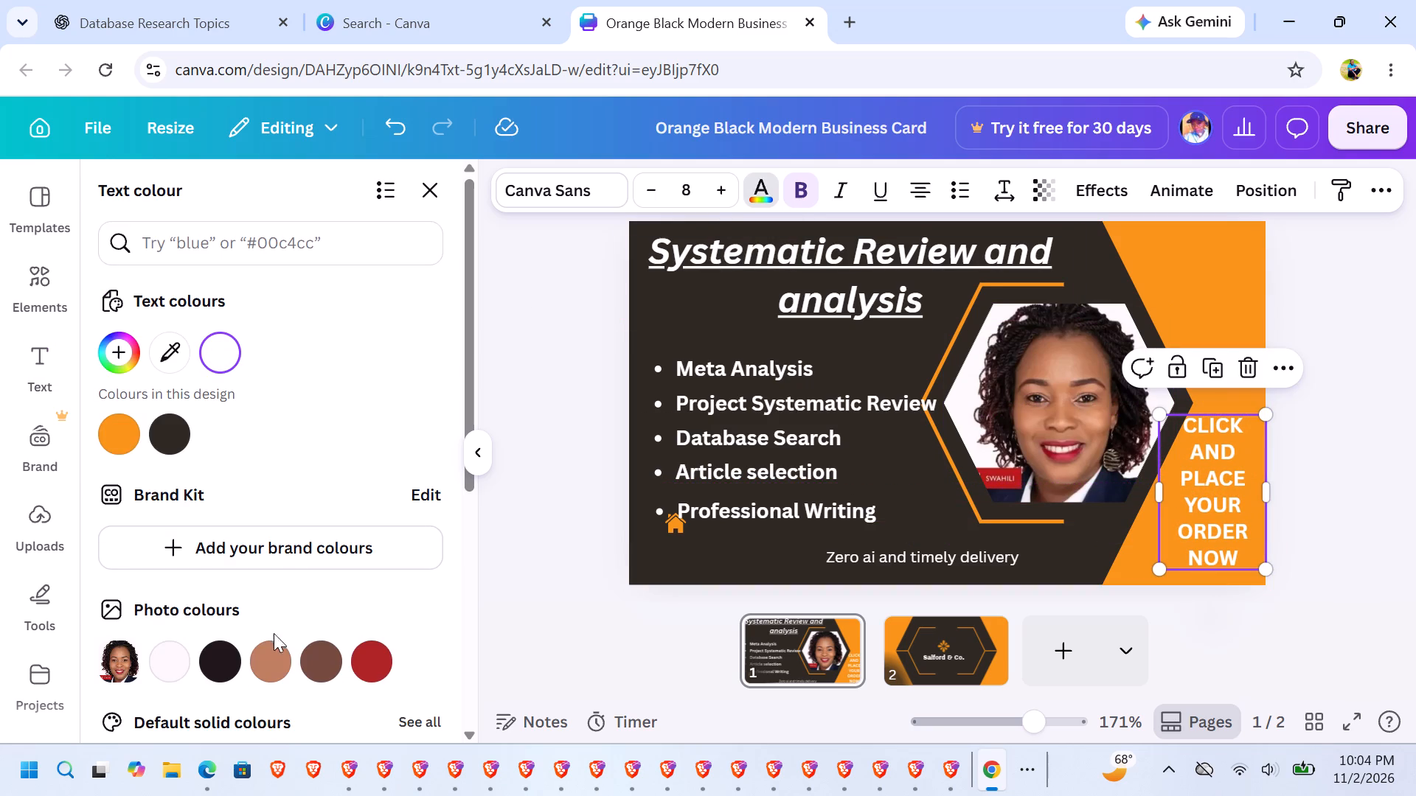
click(372, 657)
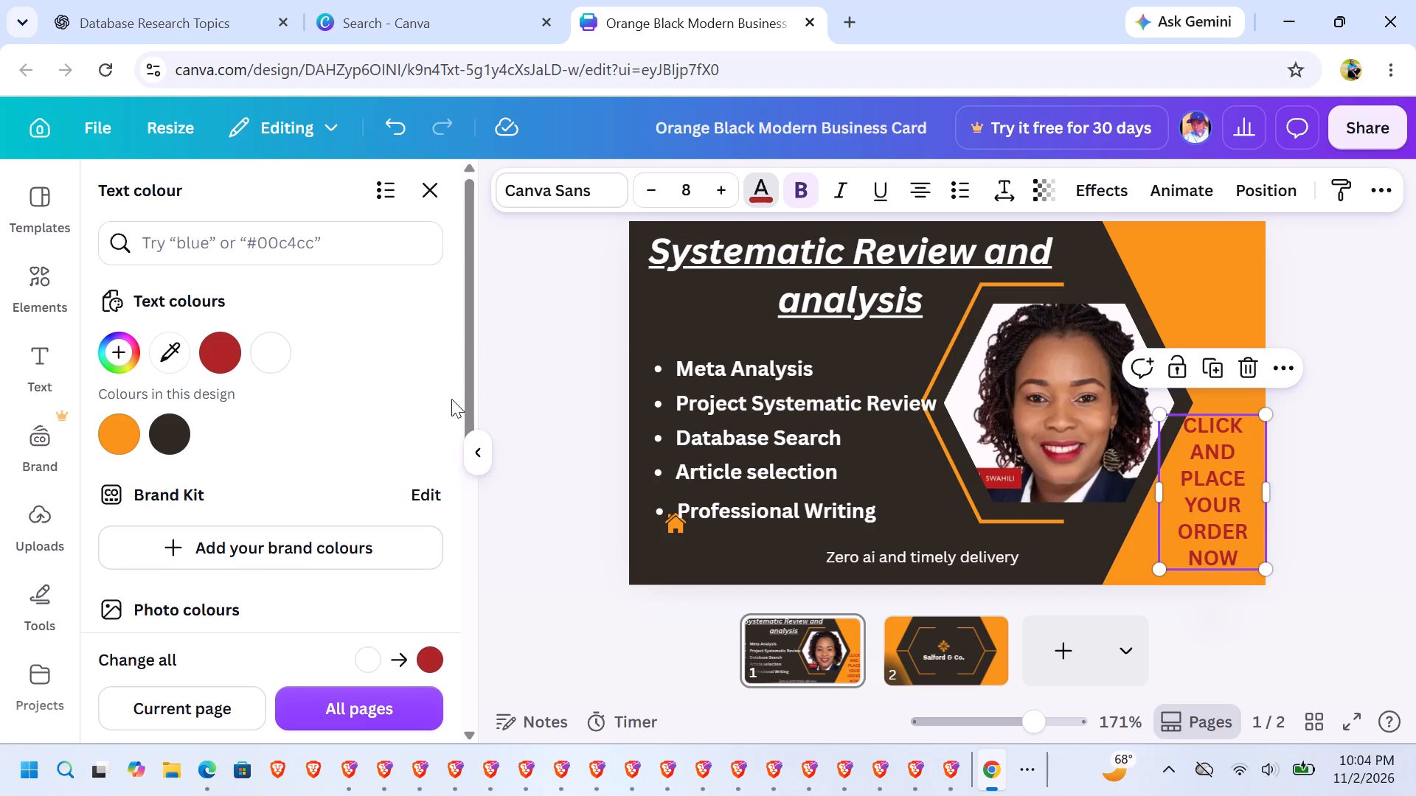
drag(471, 391, 480, 435)
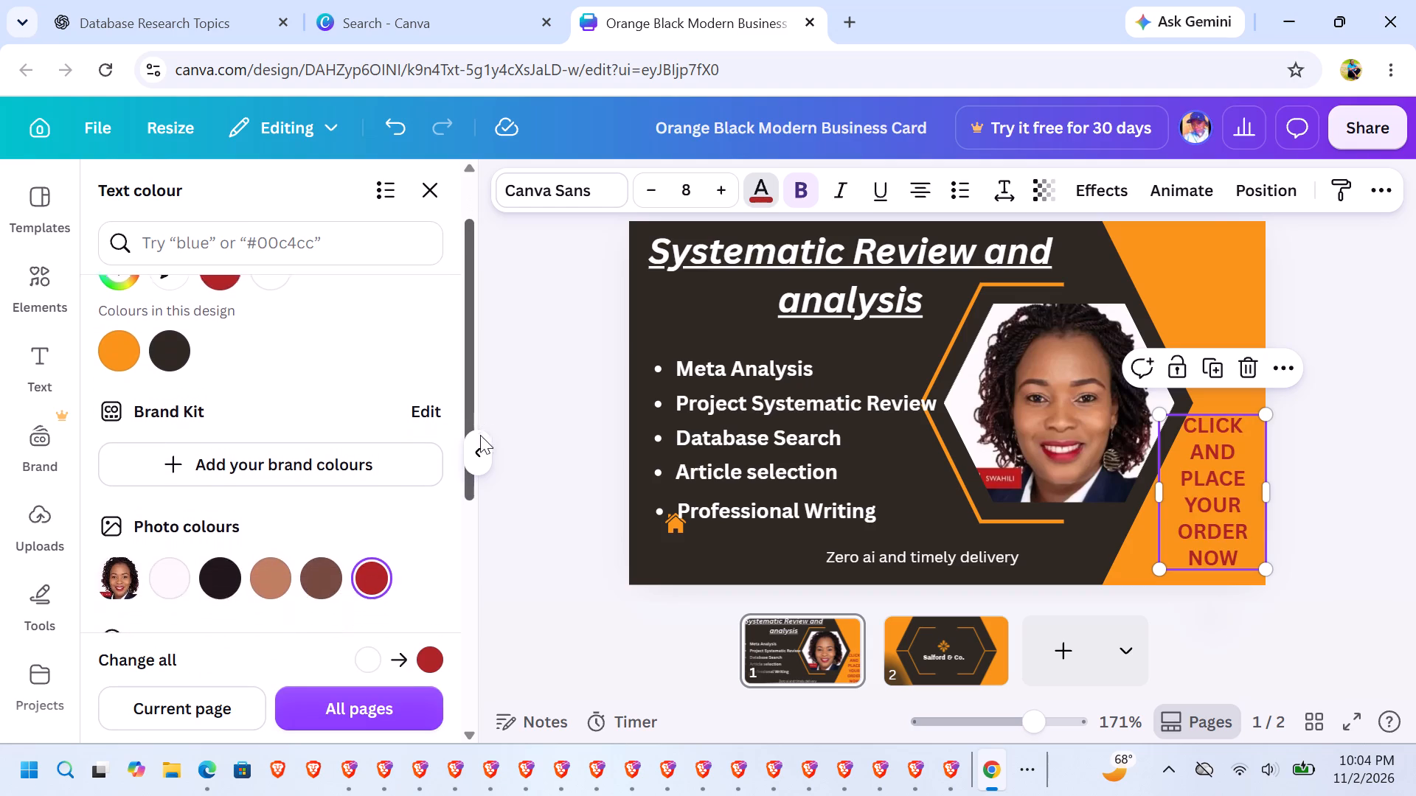
drag(480, 435, 486, 576)
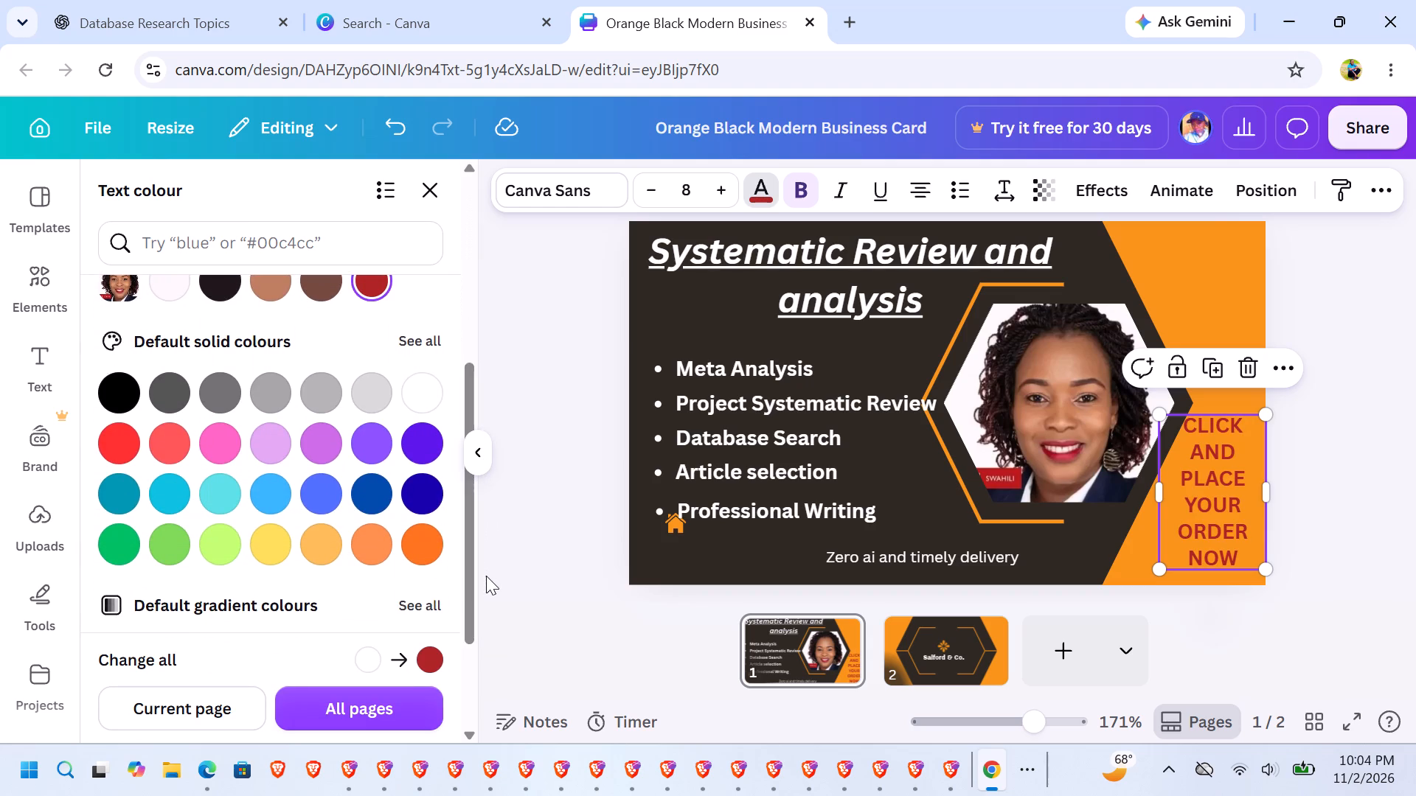
click(213, 542)
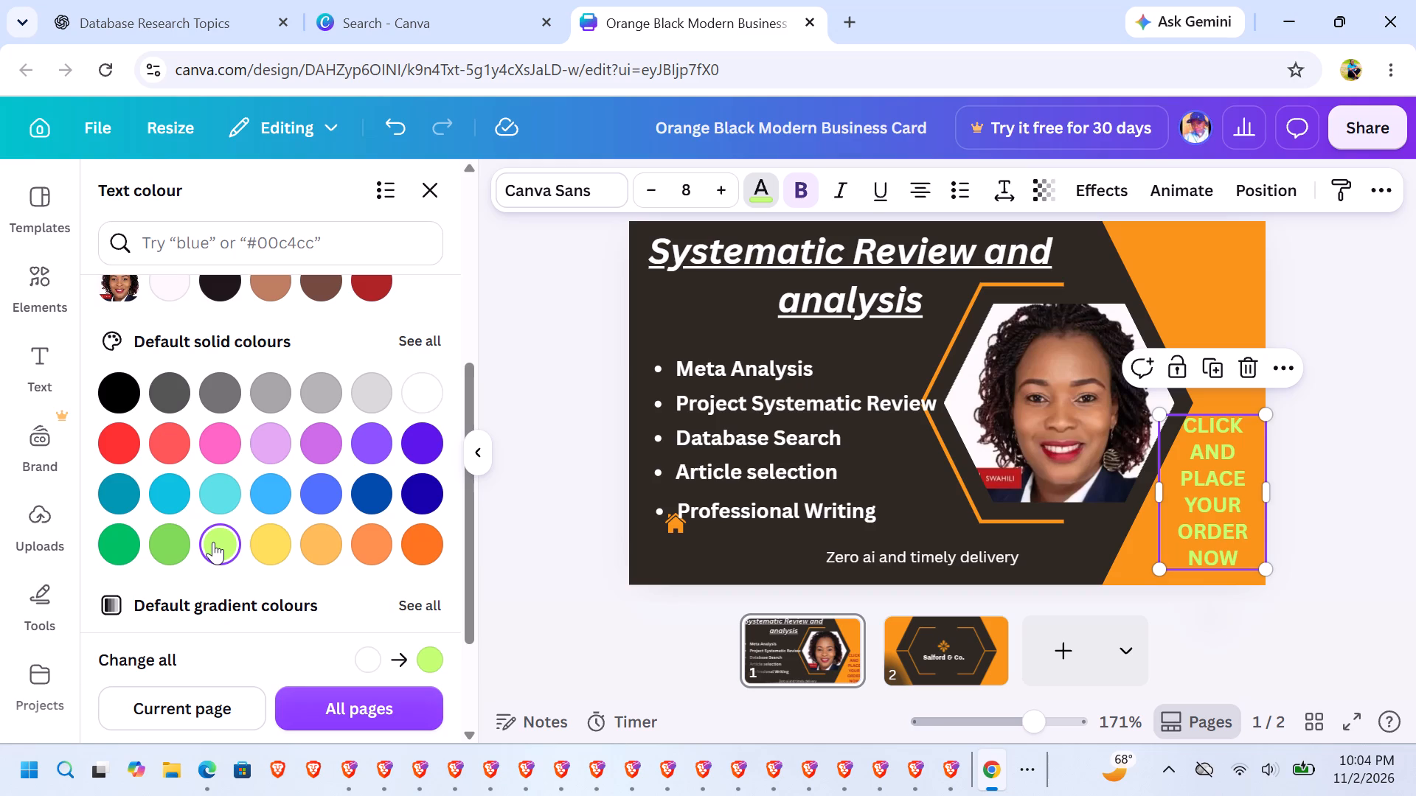
click(574, 503)
Colour the "Zero ai and timely delivery" tagline light purple from the default solid colours.
click(892, 556)
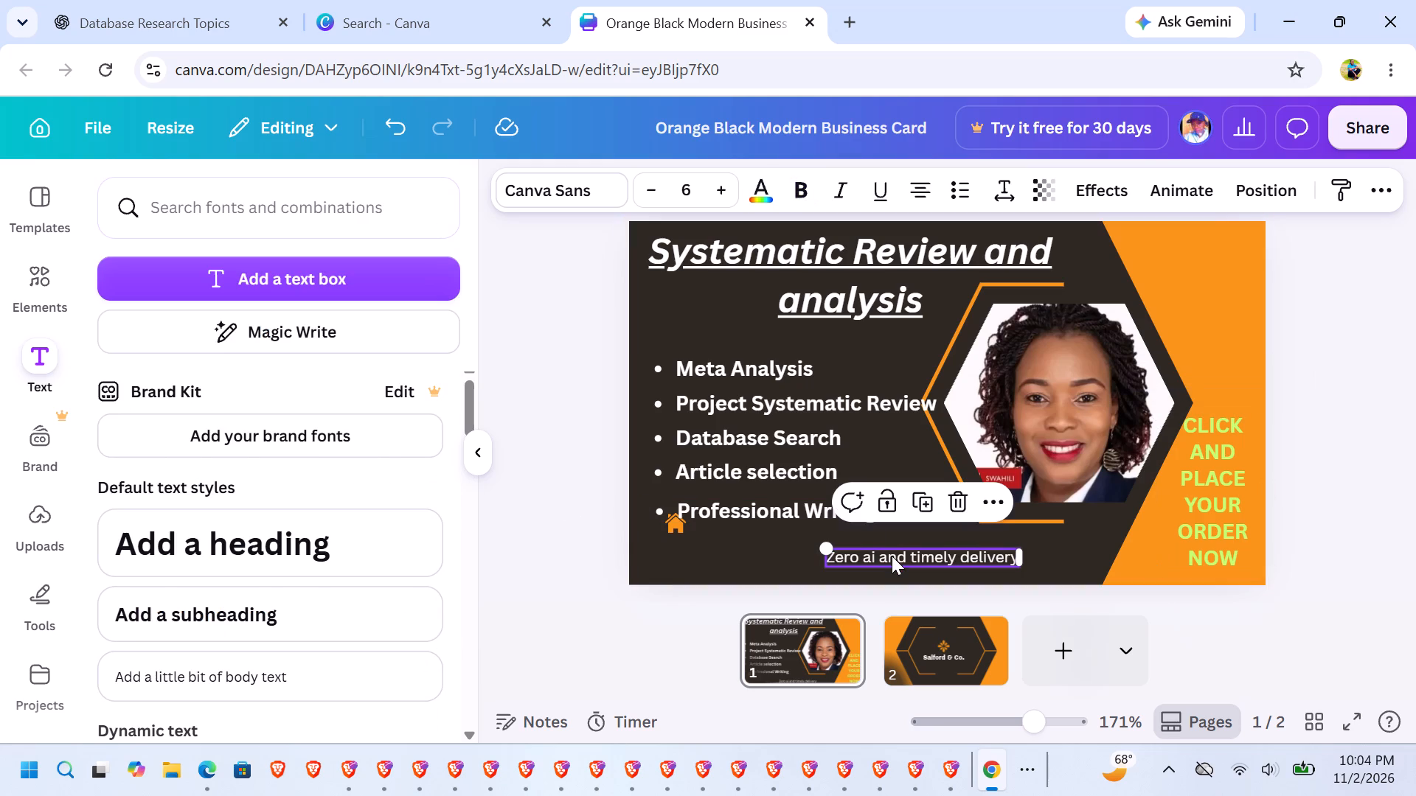
click(766, 201)
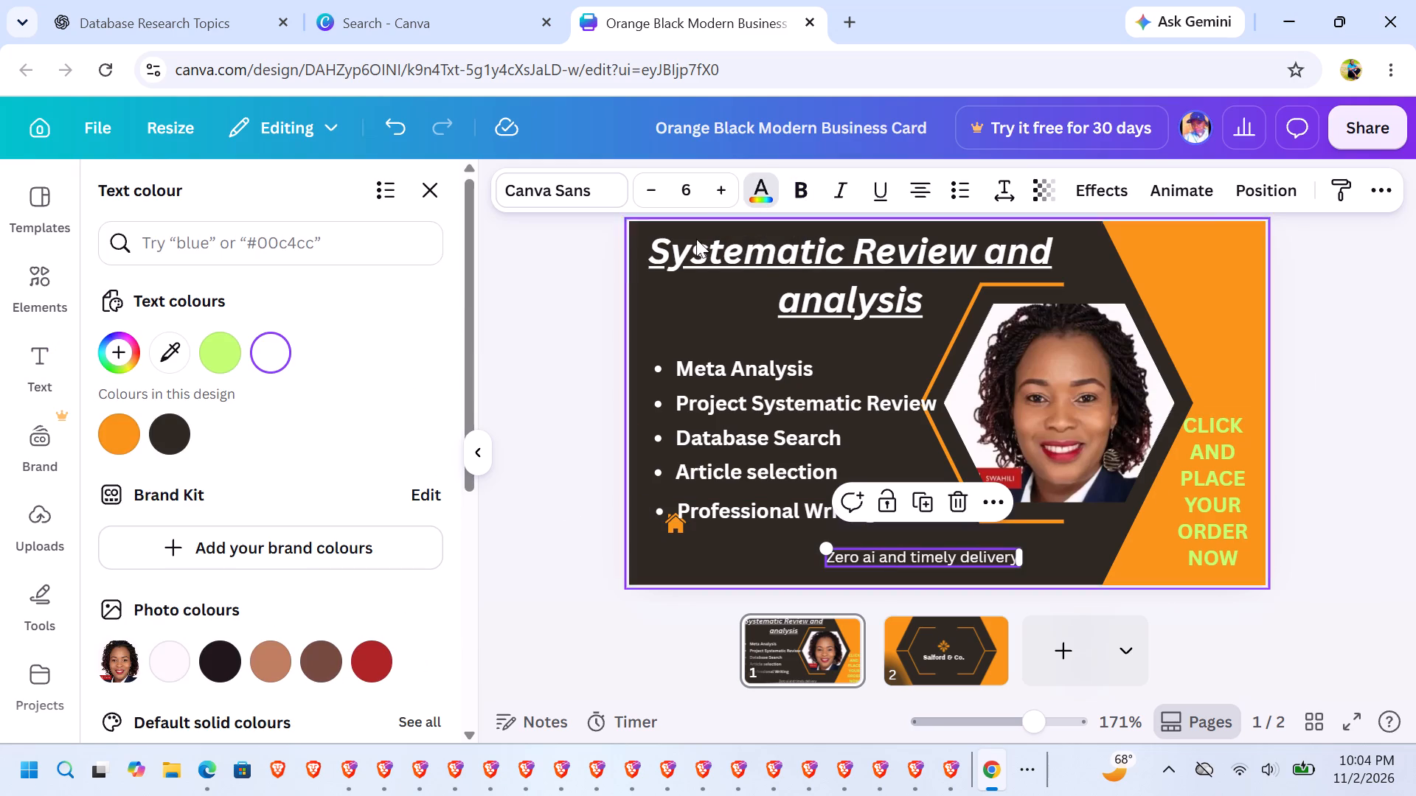
drag(474, 392, 474, 407)
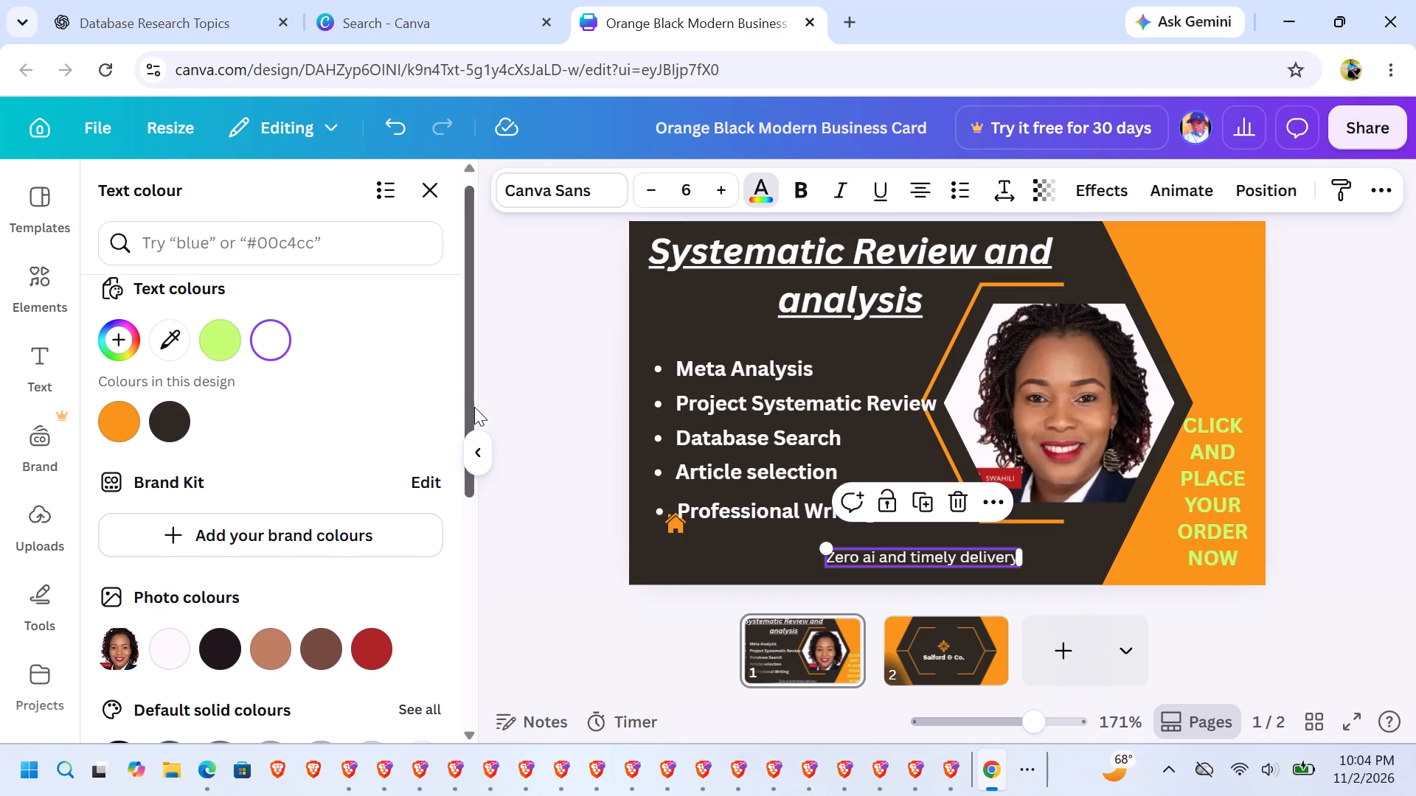
drag(474, 407, 487, 546)
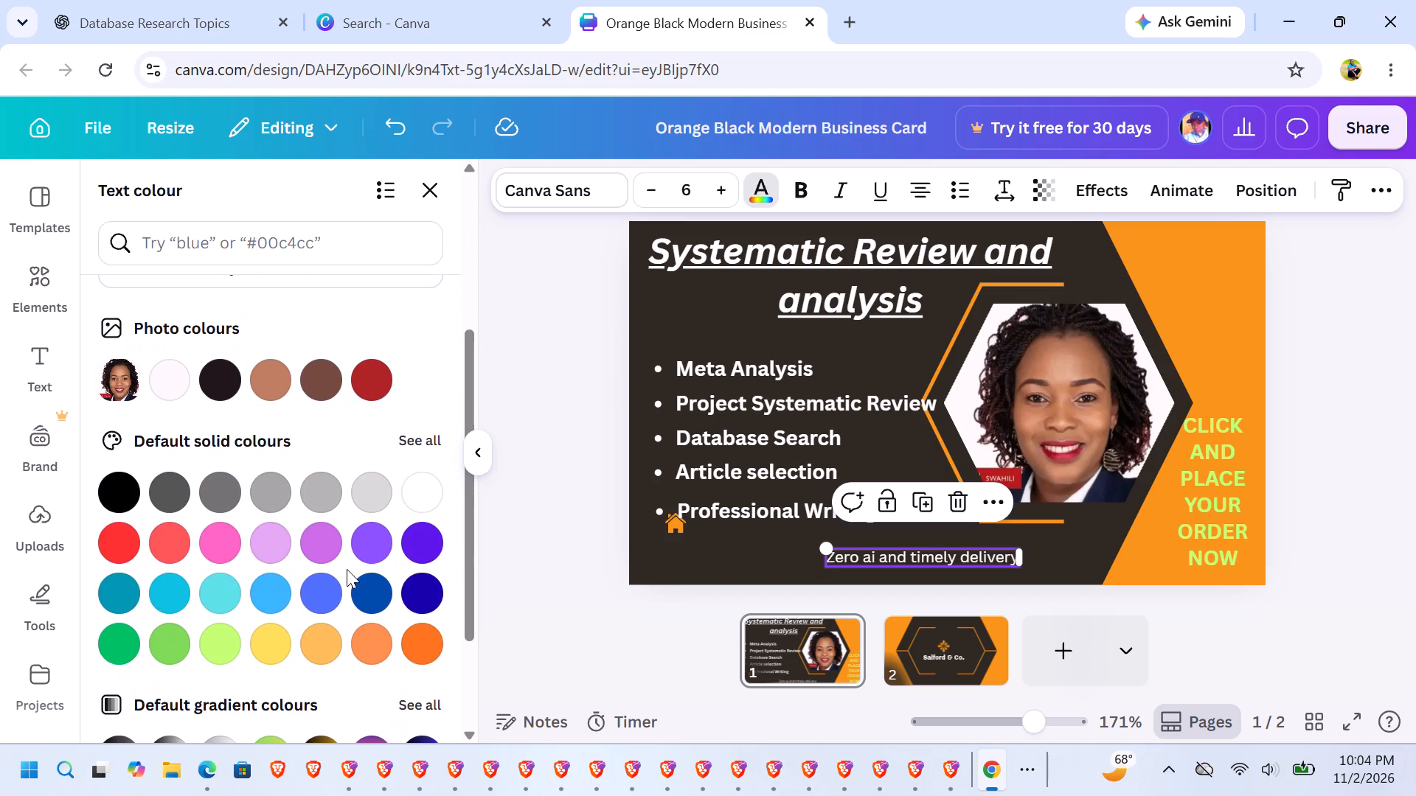
click(275, 554)
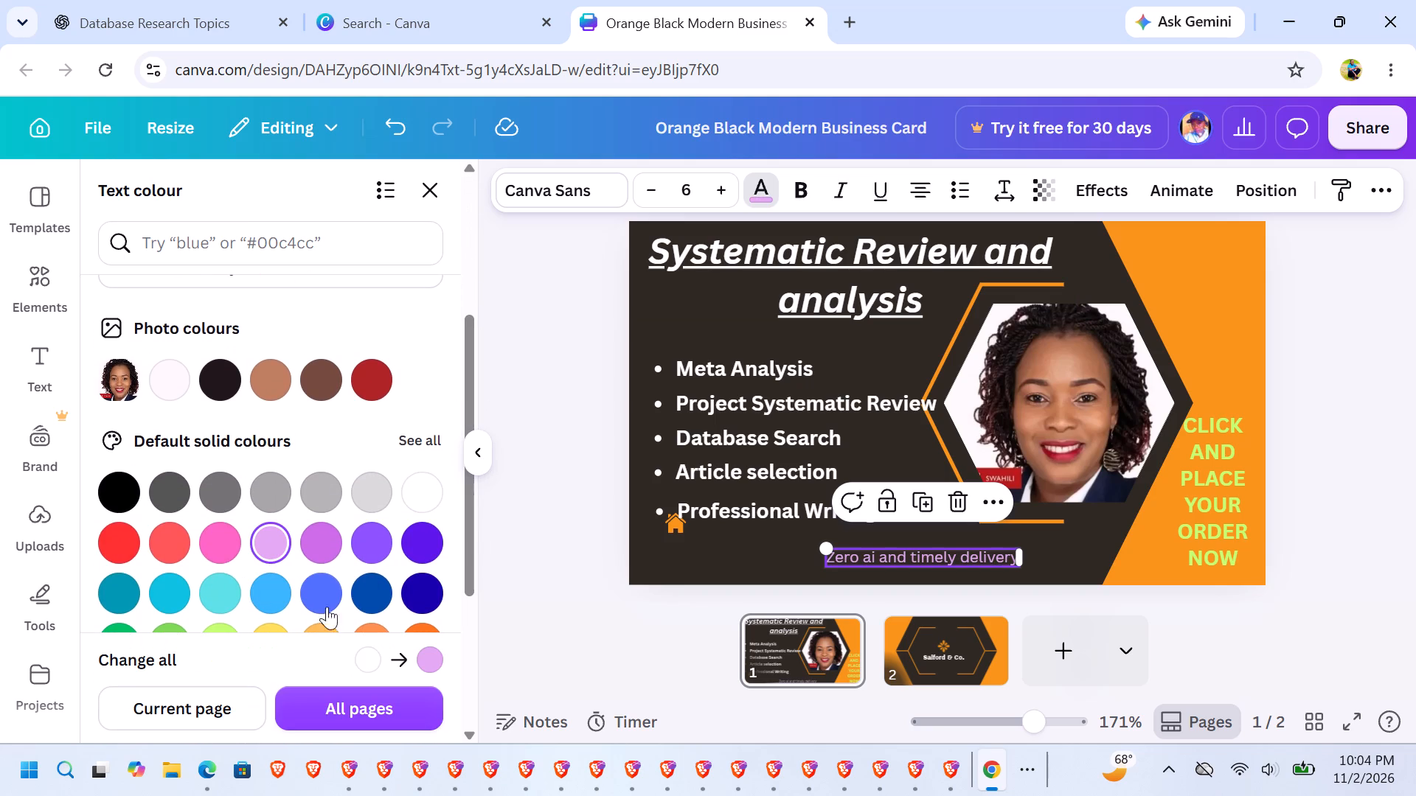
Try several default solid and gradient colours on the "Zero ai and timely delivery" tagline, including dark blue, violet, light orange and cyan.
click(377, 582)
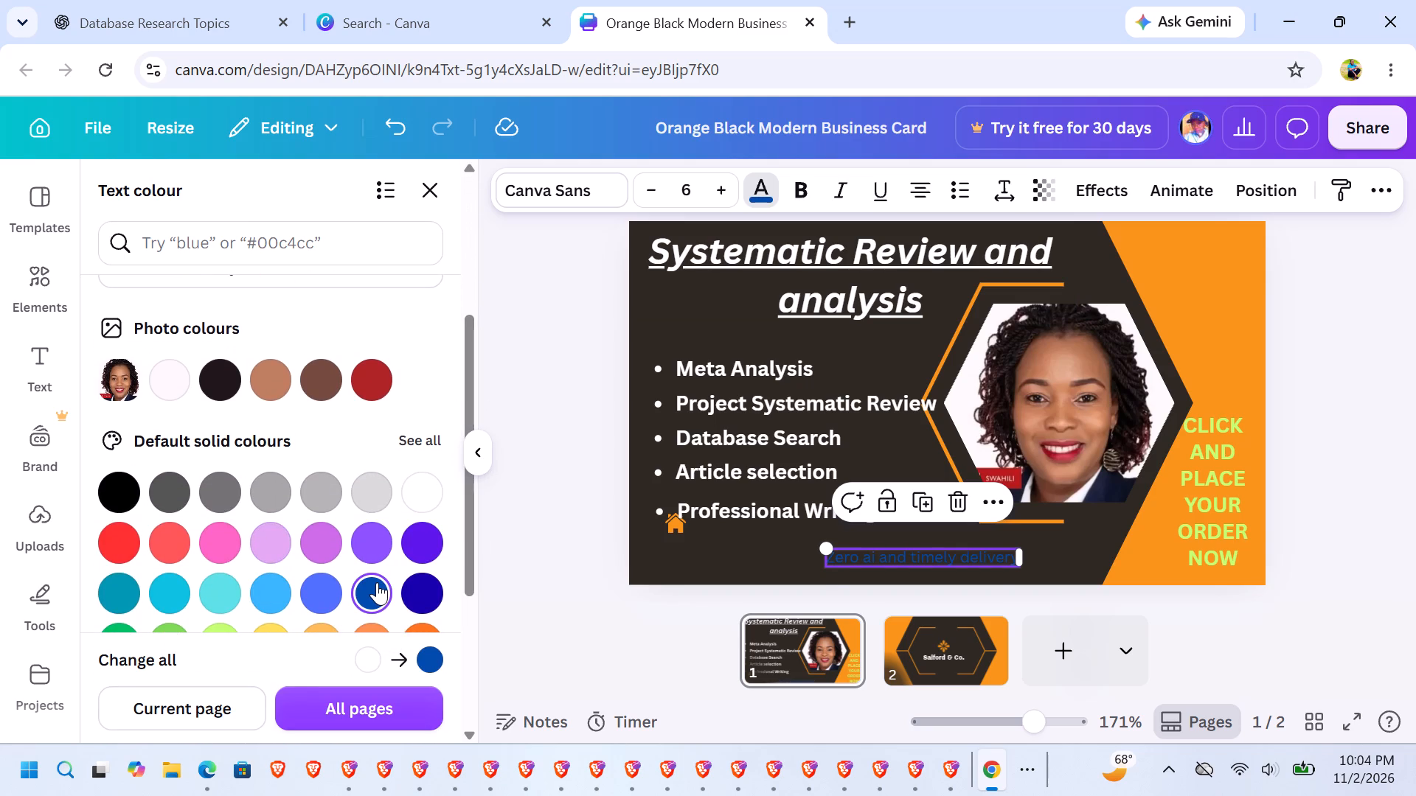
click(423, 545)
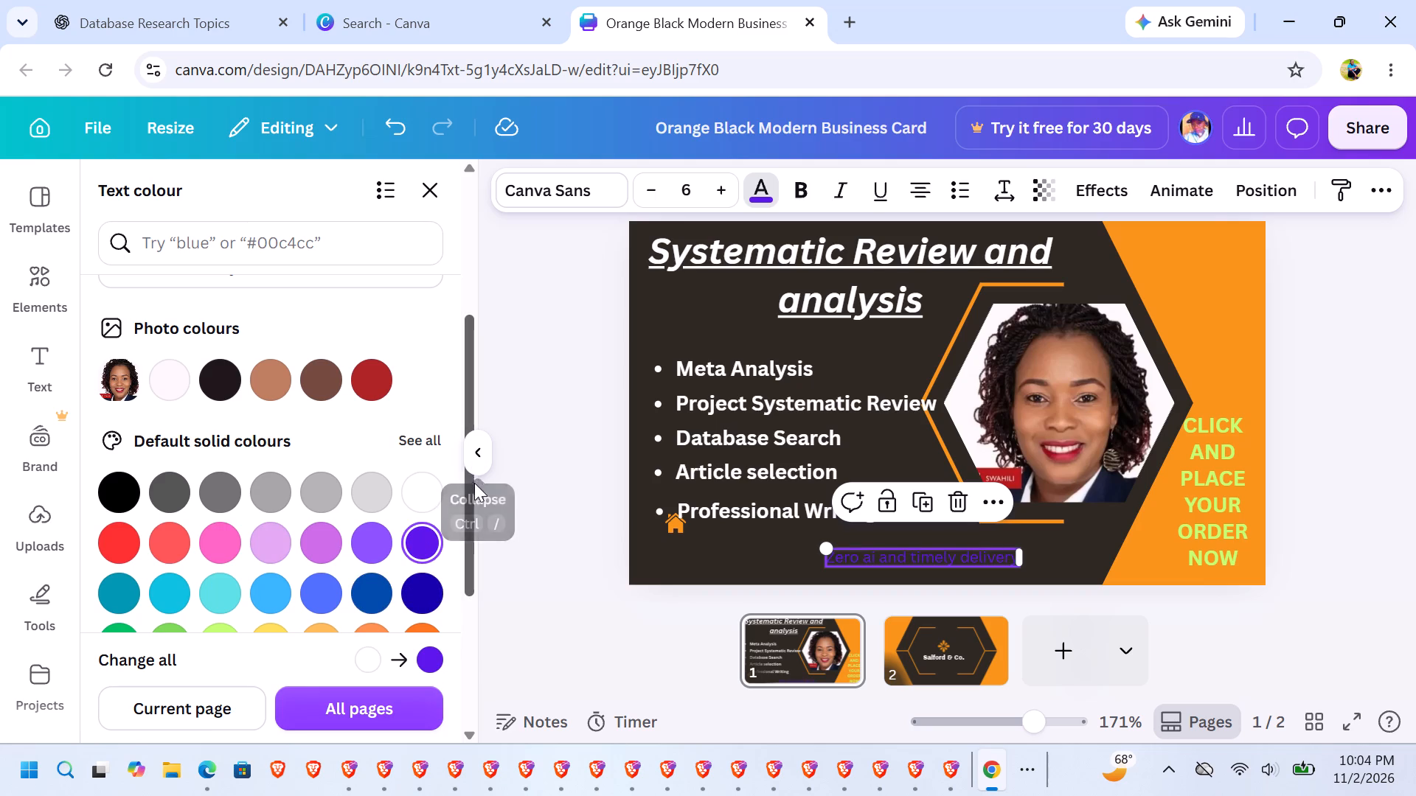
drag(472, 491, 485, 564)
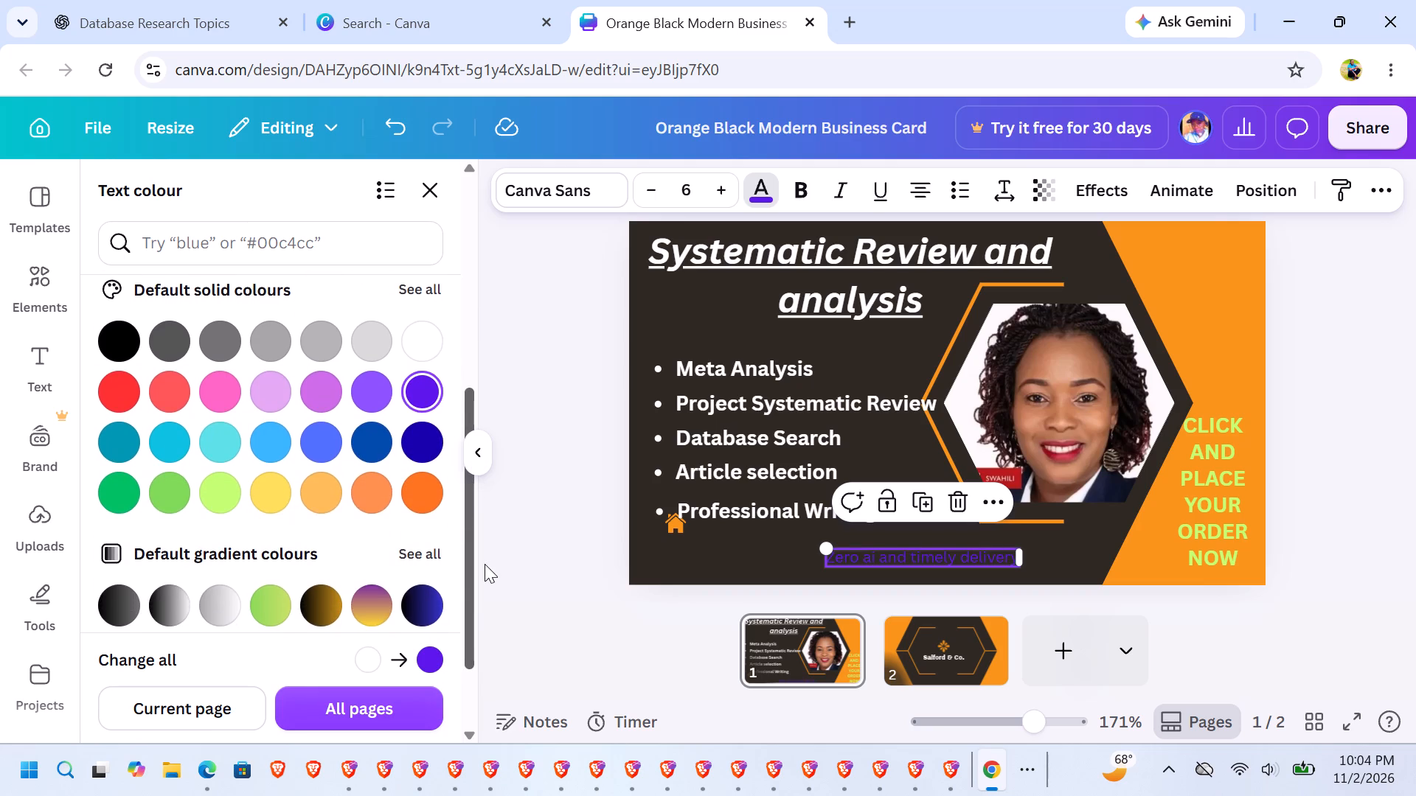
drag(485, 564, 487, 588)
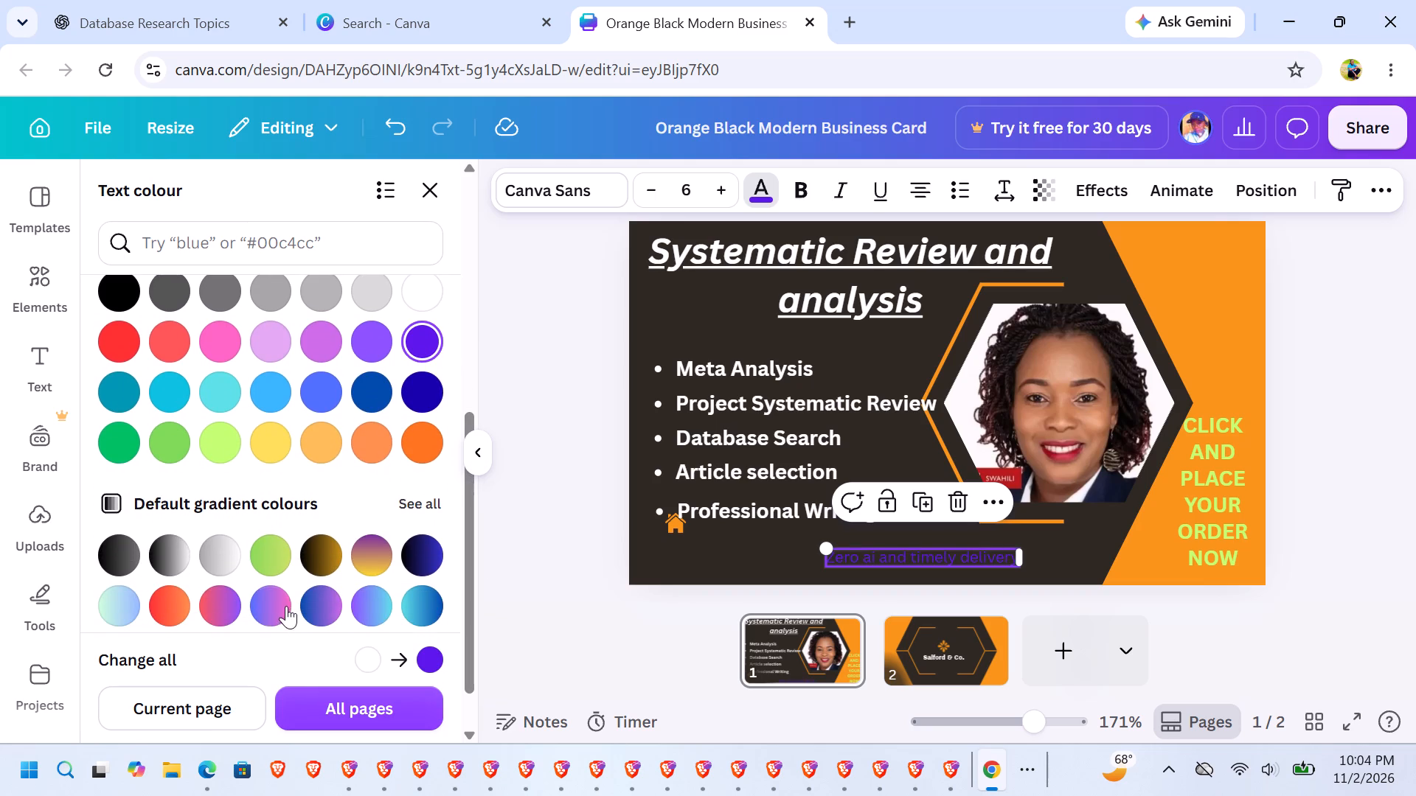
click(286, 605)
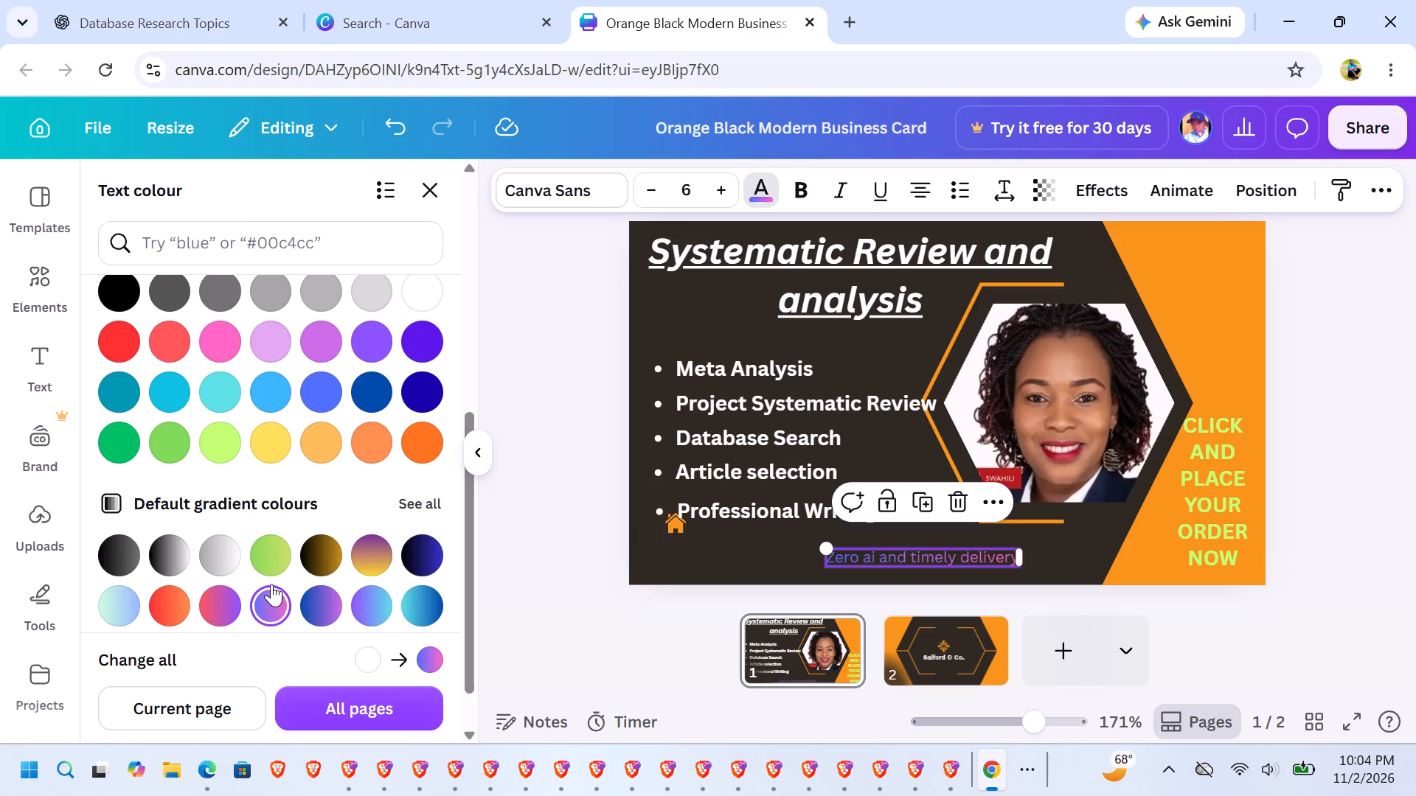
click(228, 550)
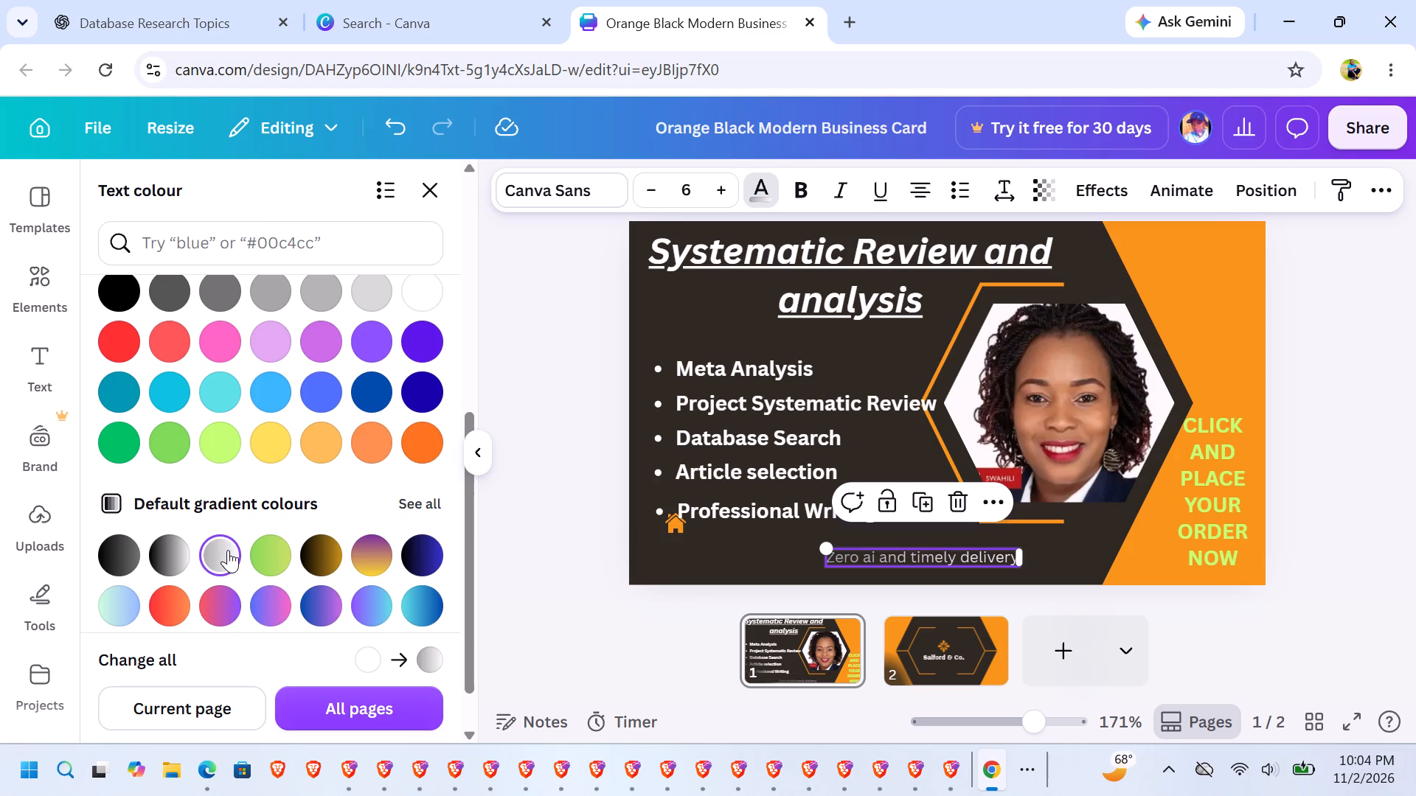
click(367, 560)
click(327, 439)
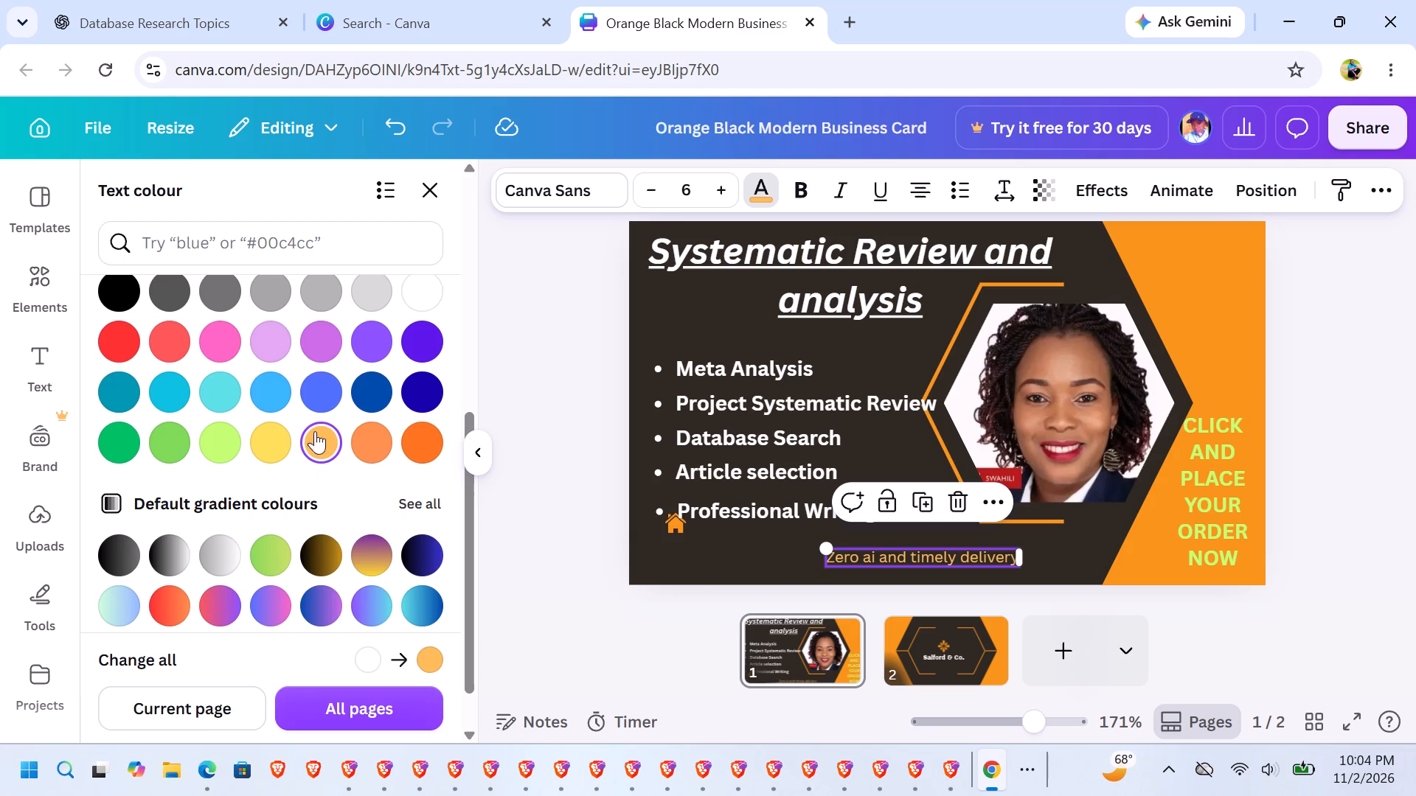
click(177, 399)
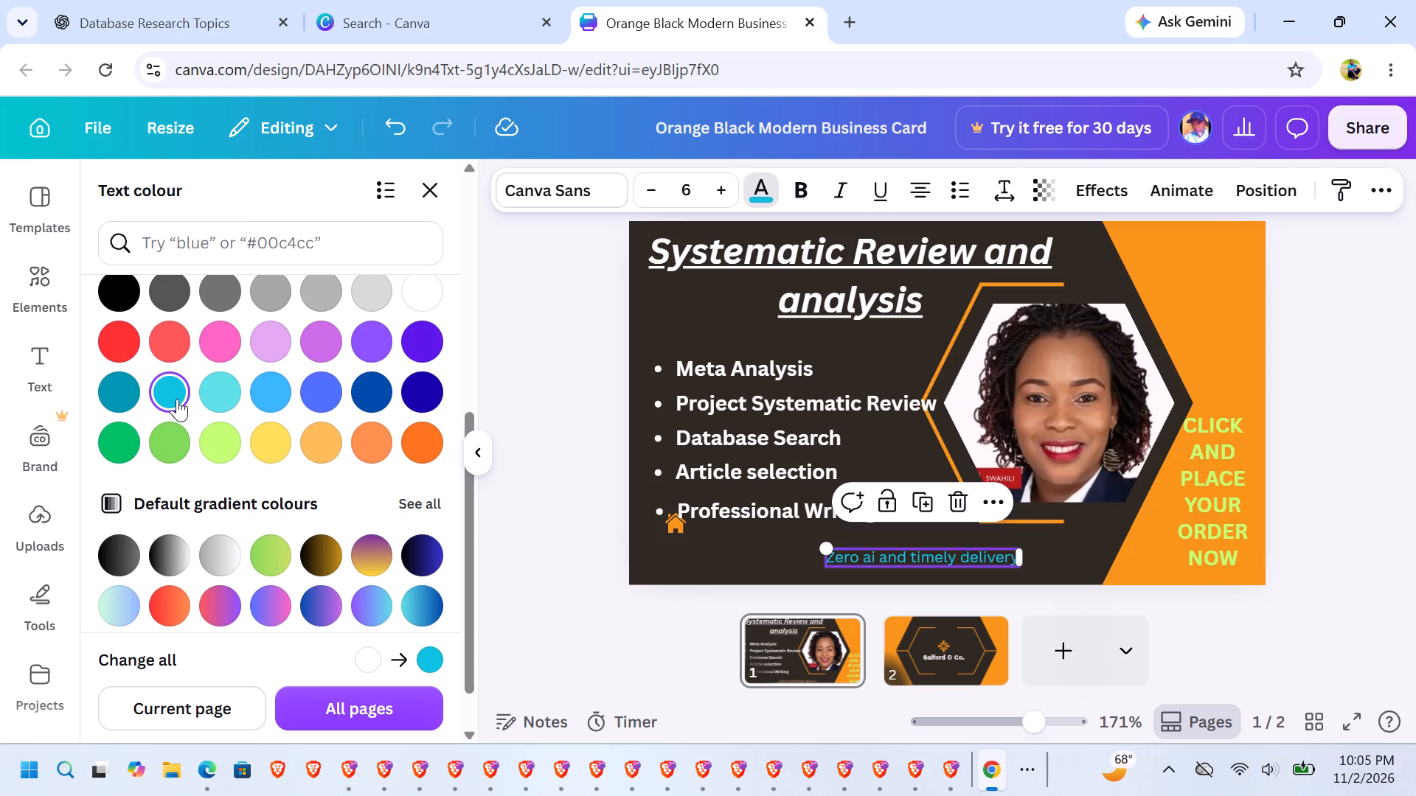
Colour the "Zero ai and timely delivery" tagline coral red from the default solid colours.
click(161, 346)
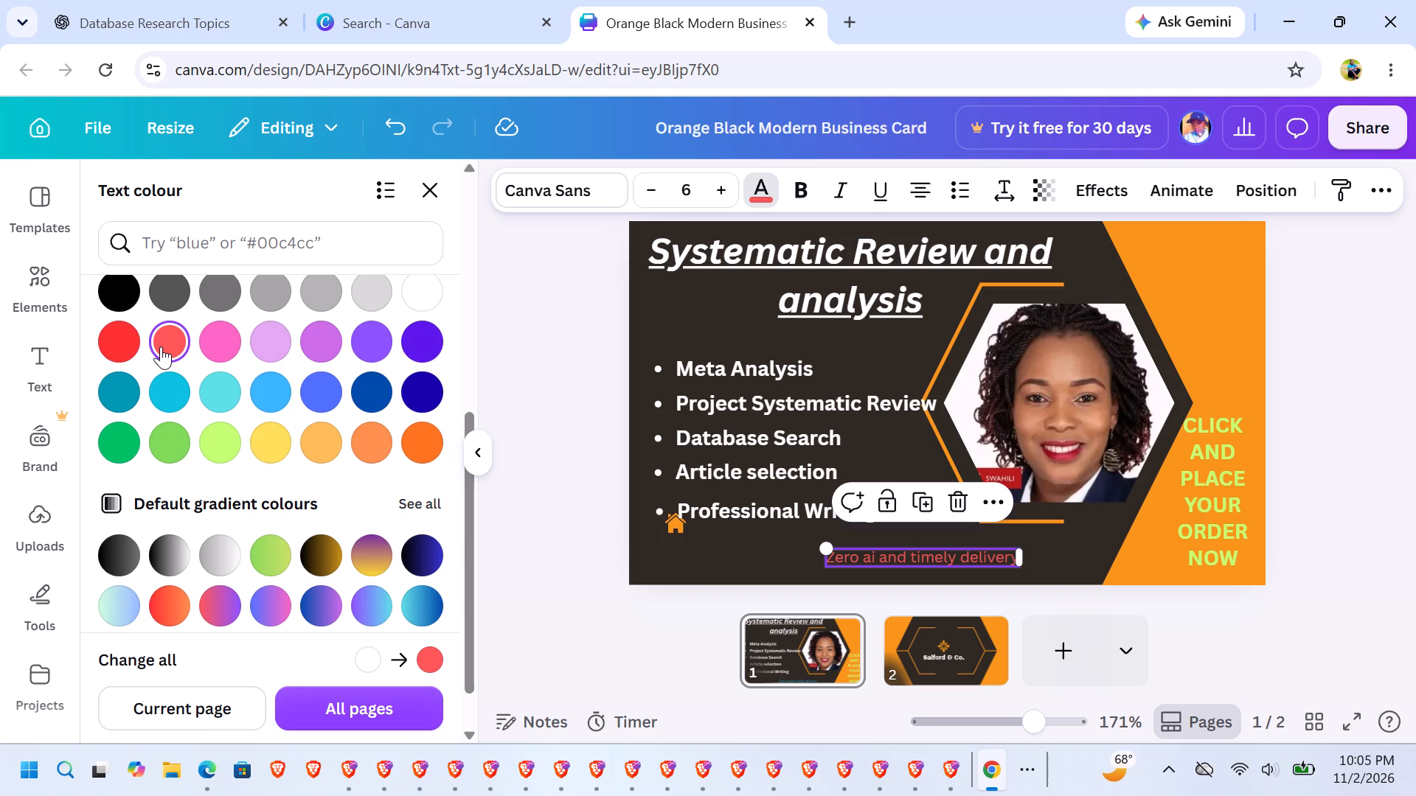
click(598, 487)
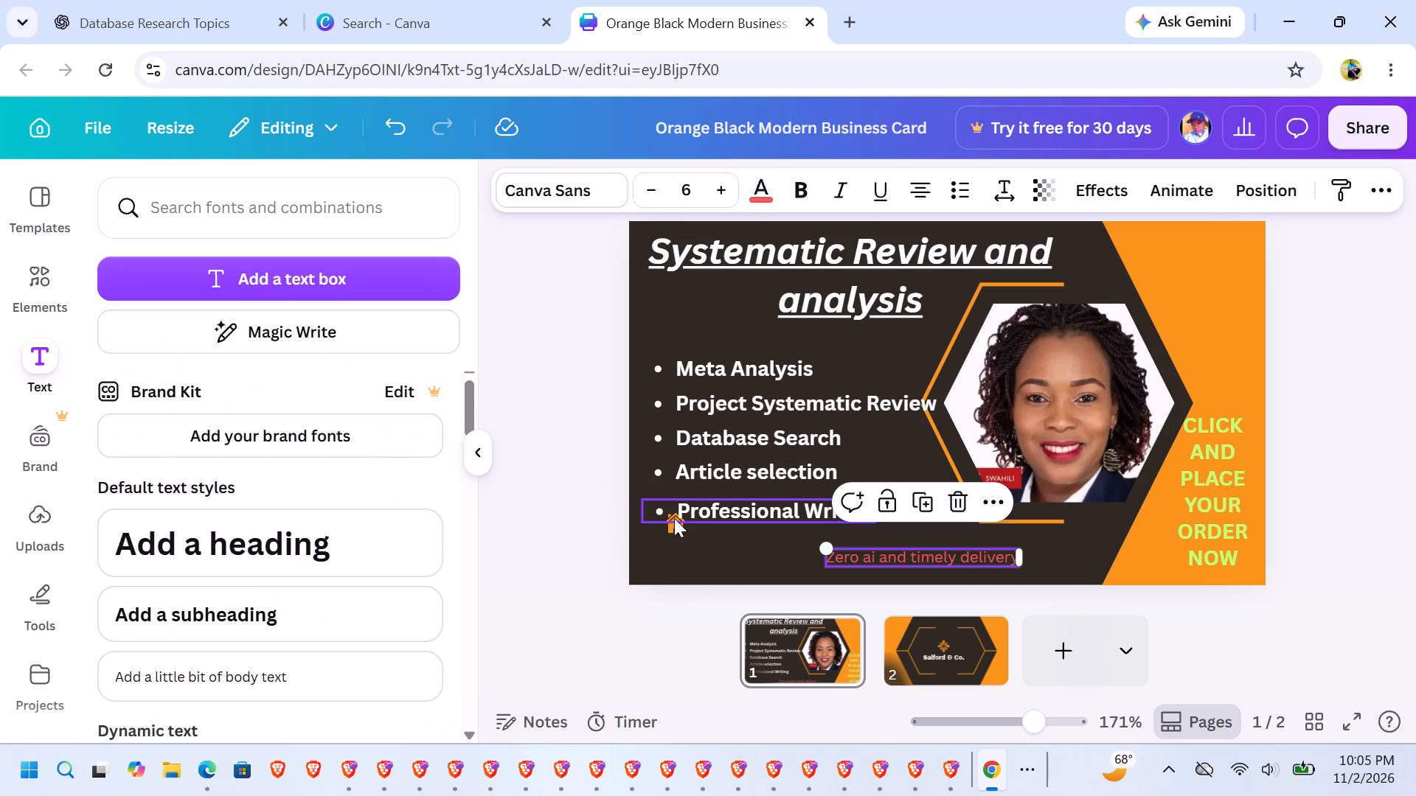
Delete the small orange house icon beside the "Professional Writing" bullet.
click(673, 526)
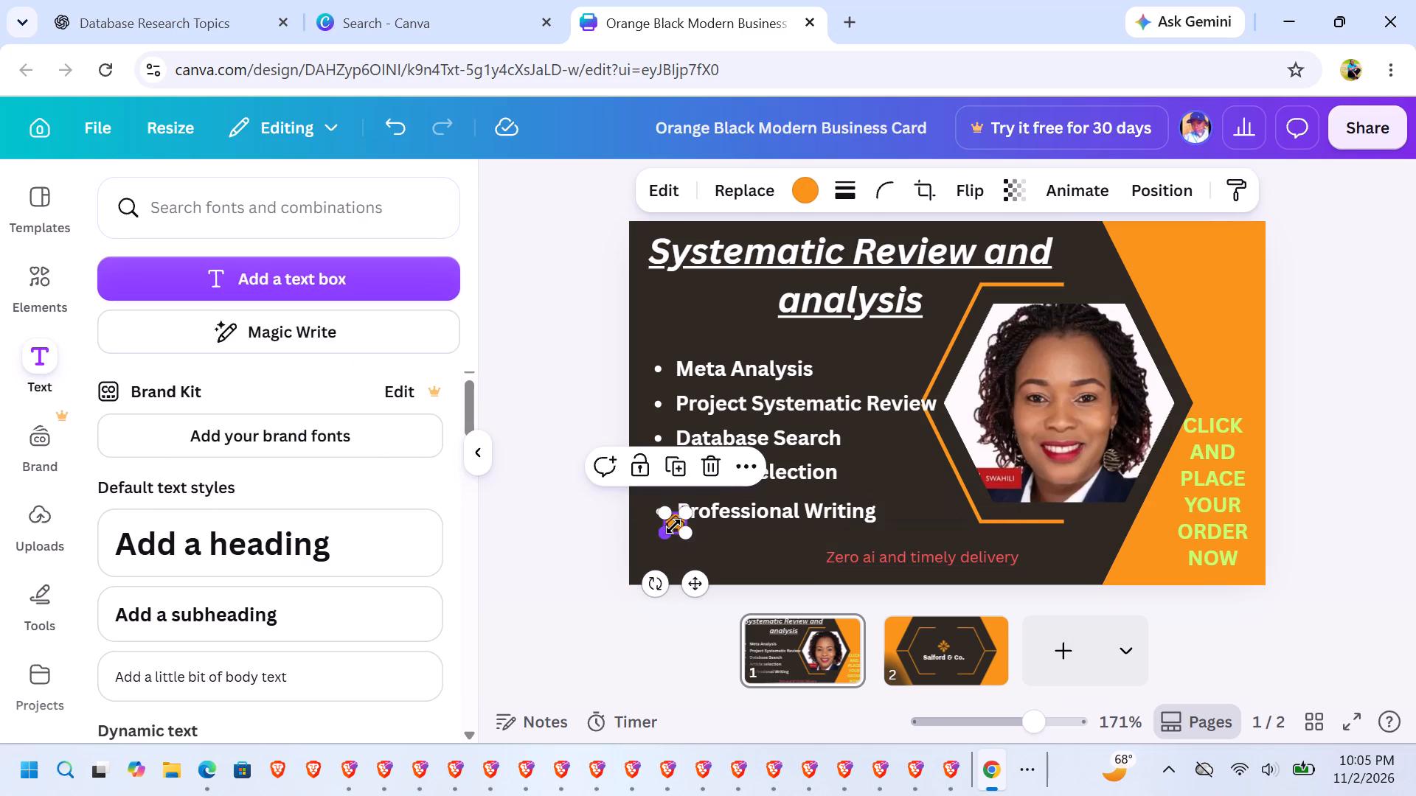
click(715, 467)
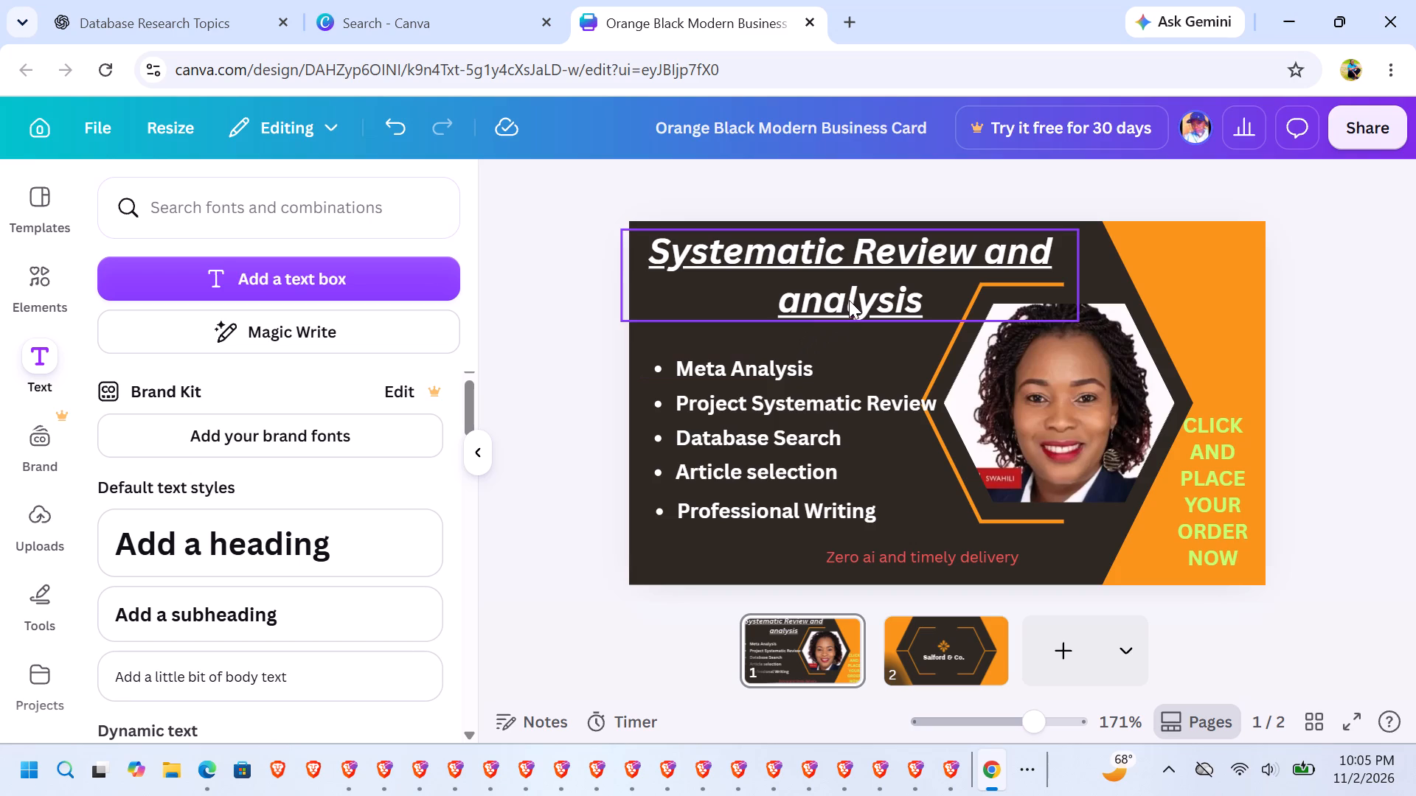
Colour the "Systematic Review and analysis" heading lime, reusing the lime already among the design's text colours.
click(854, 297)
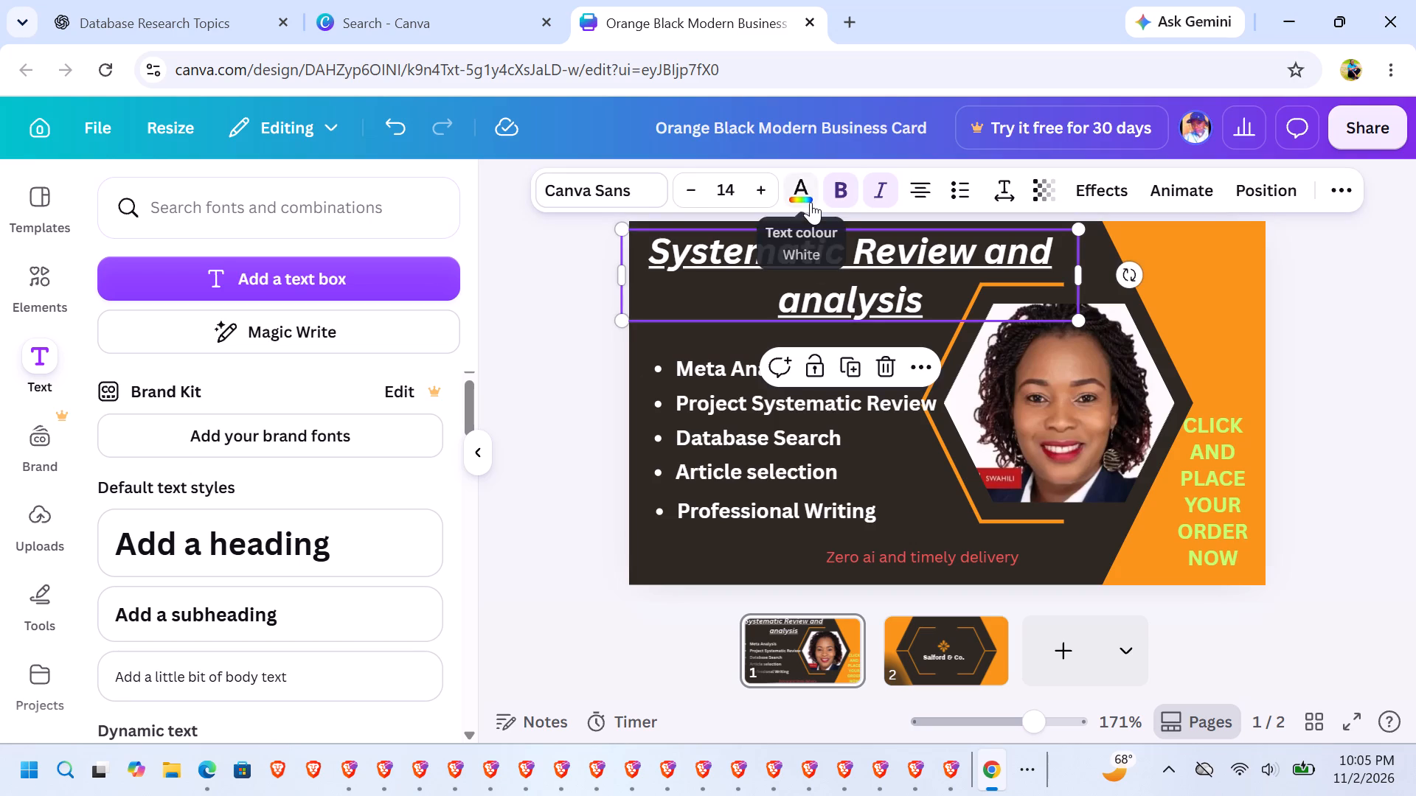
click(811, 202)
click(279, 352)
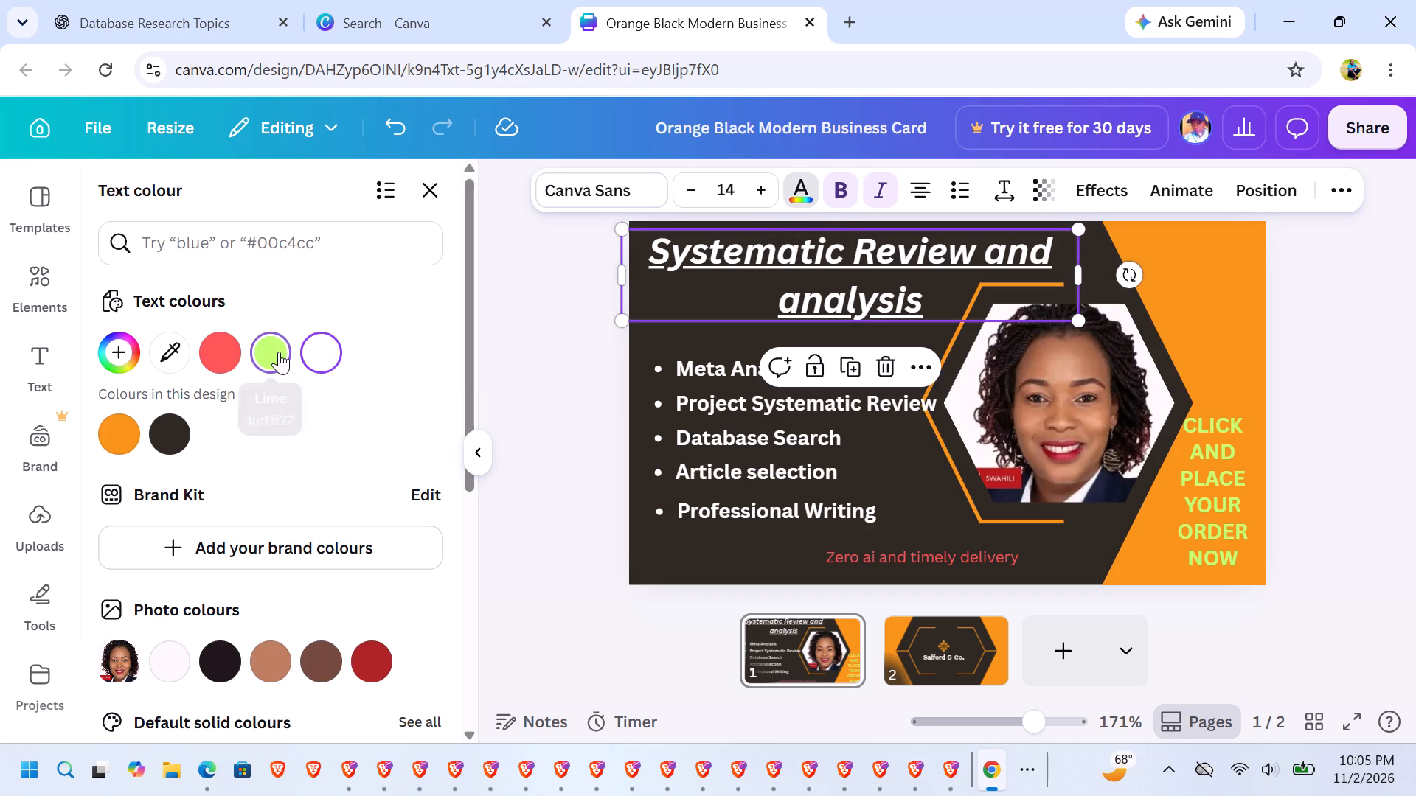
click(591, 254)
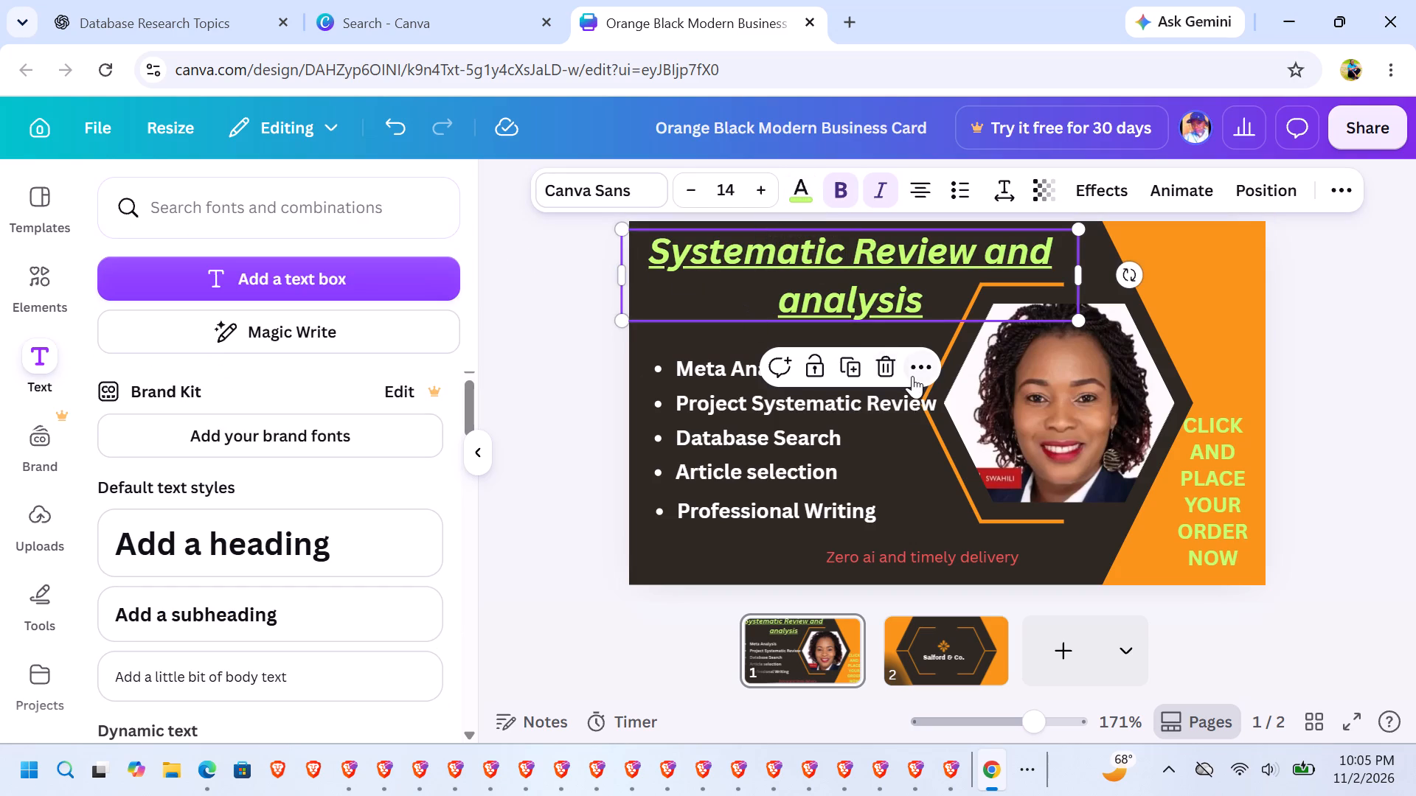
Download only page 1 of the business card as a high-quality PNG.
click(941, 638)
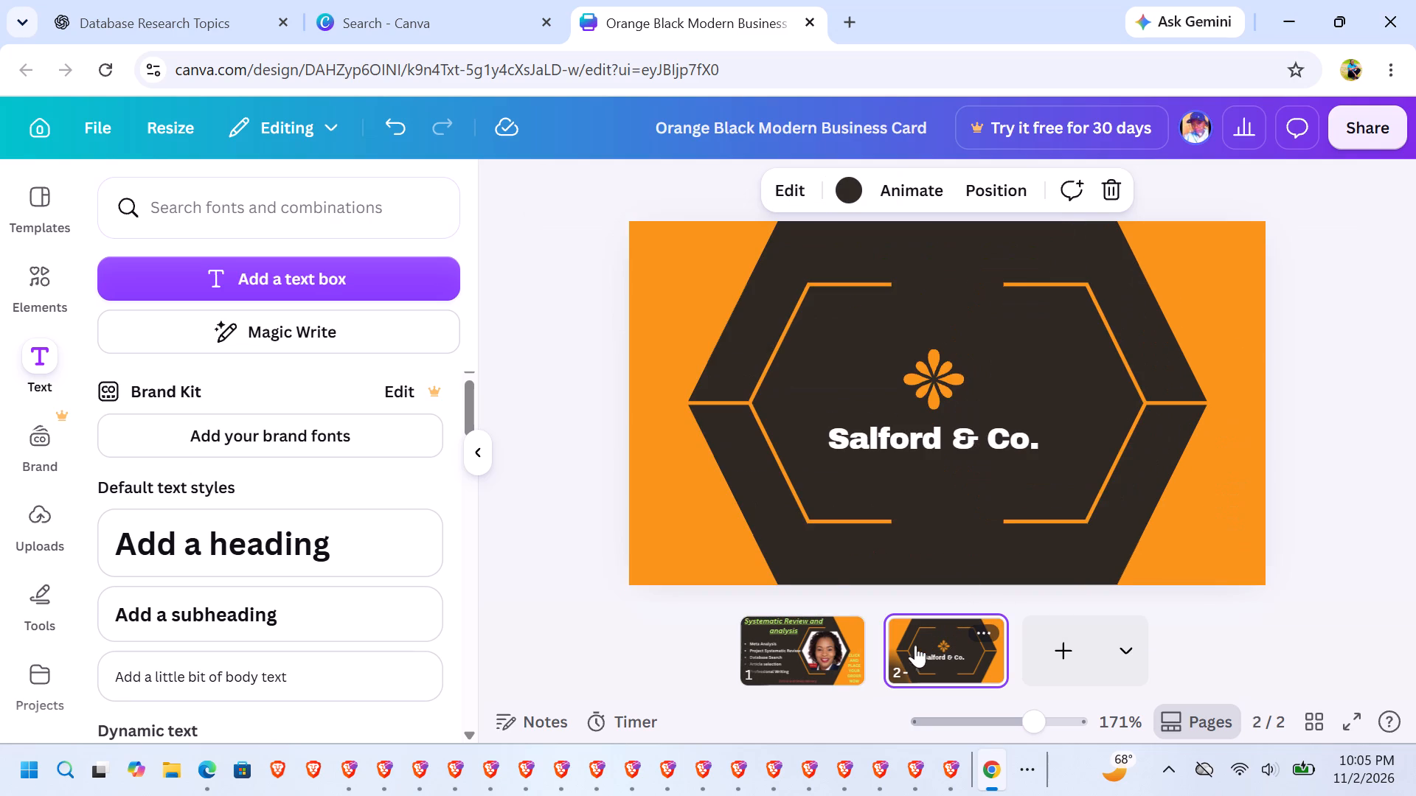
click(831, 652)
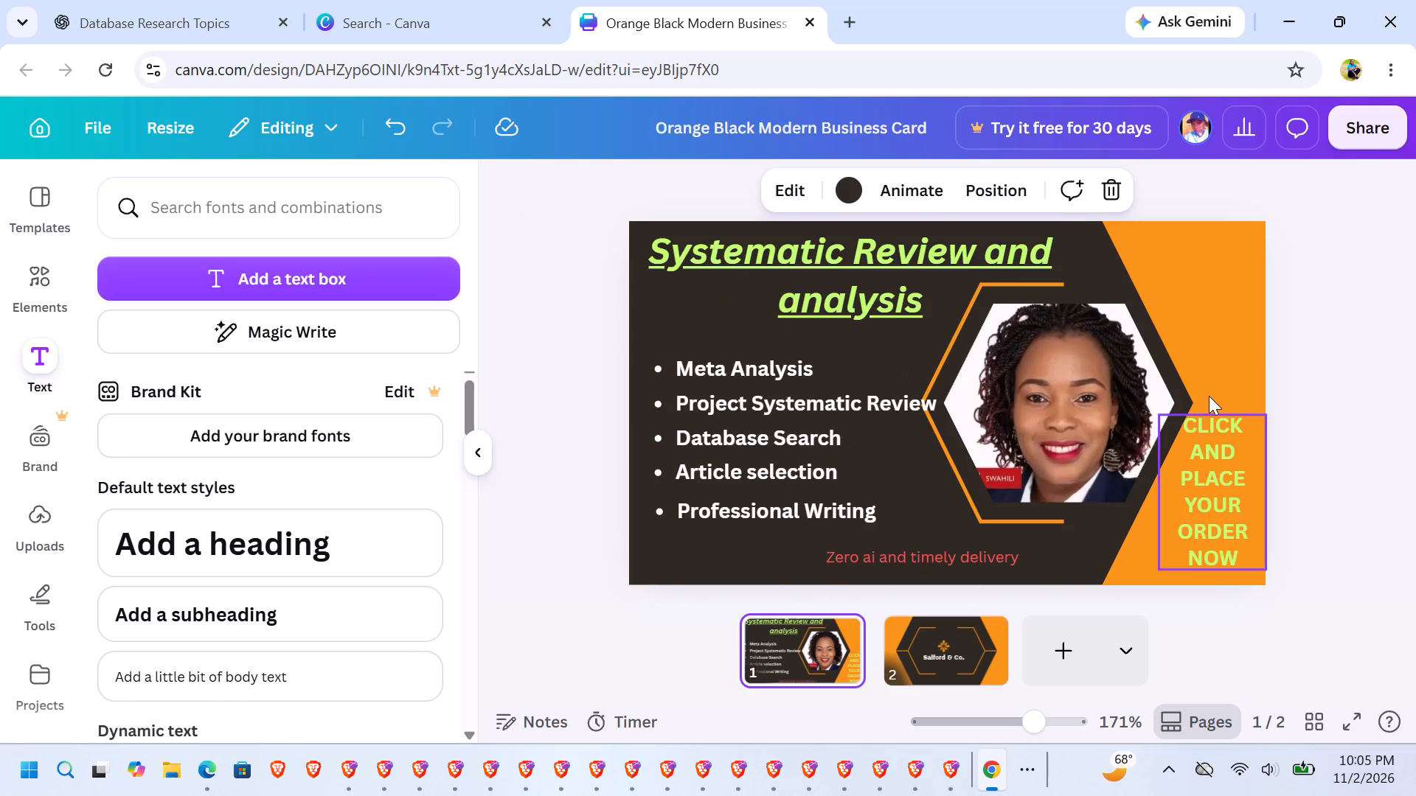
click(1356, 138)
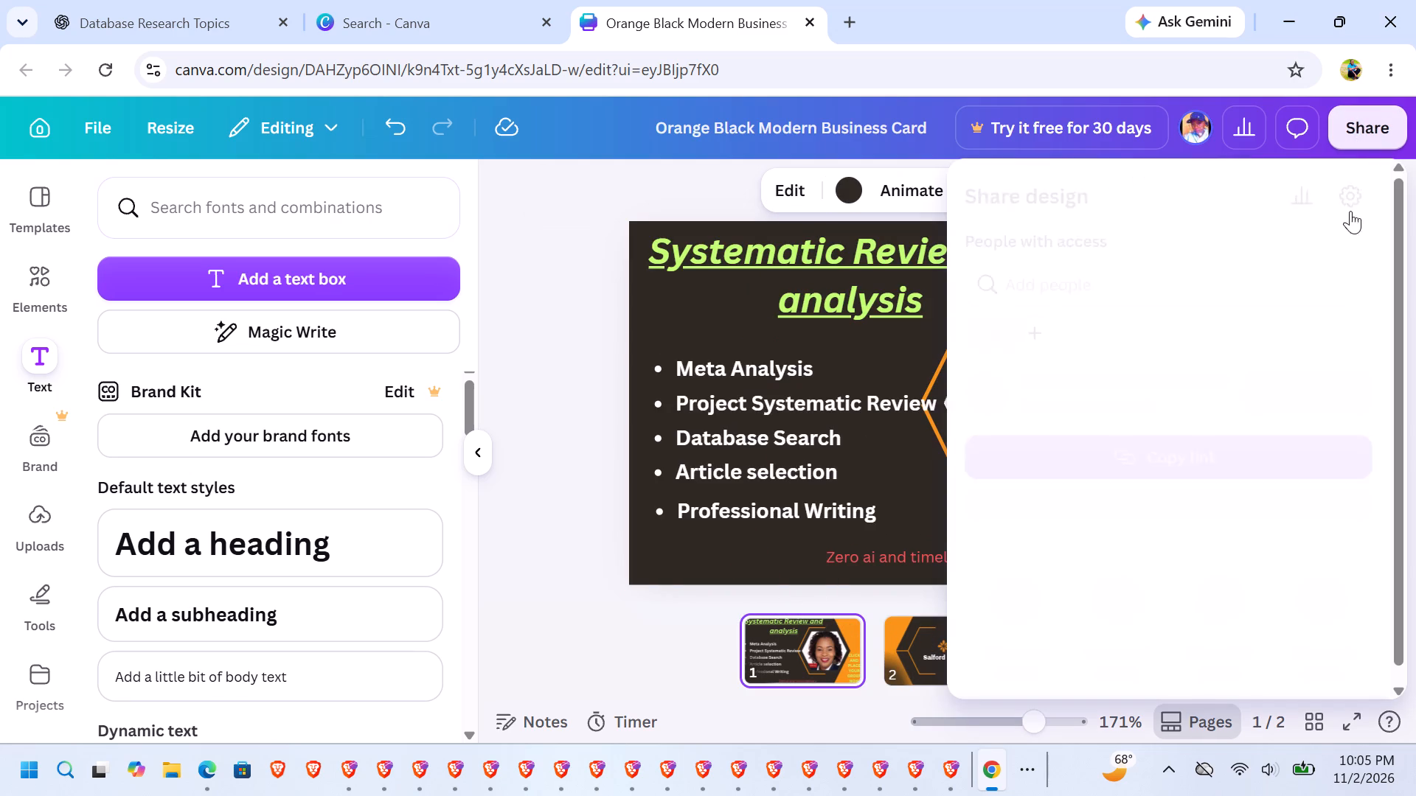
click(1027, 657)
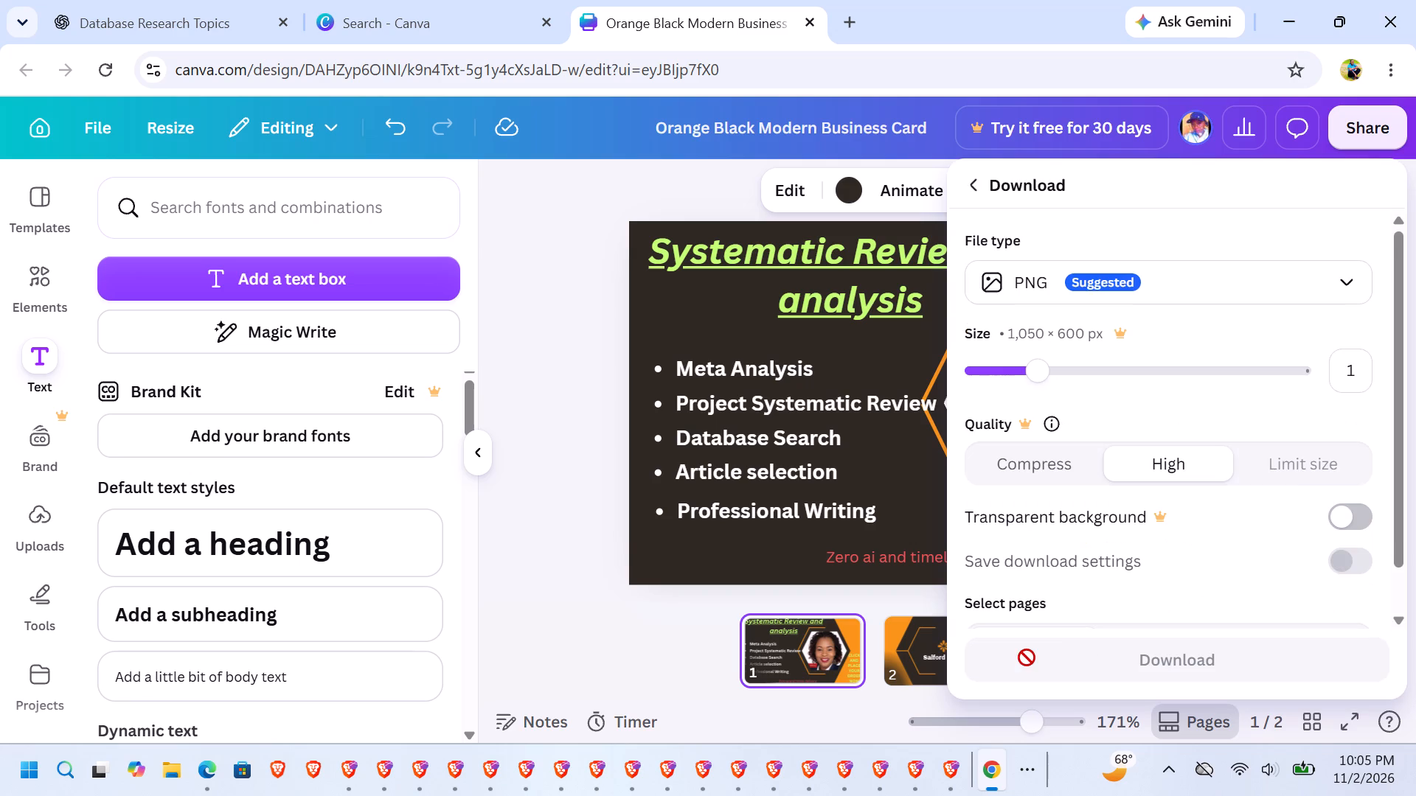
drag(1394, 455, 1396, 493)
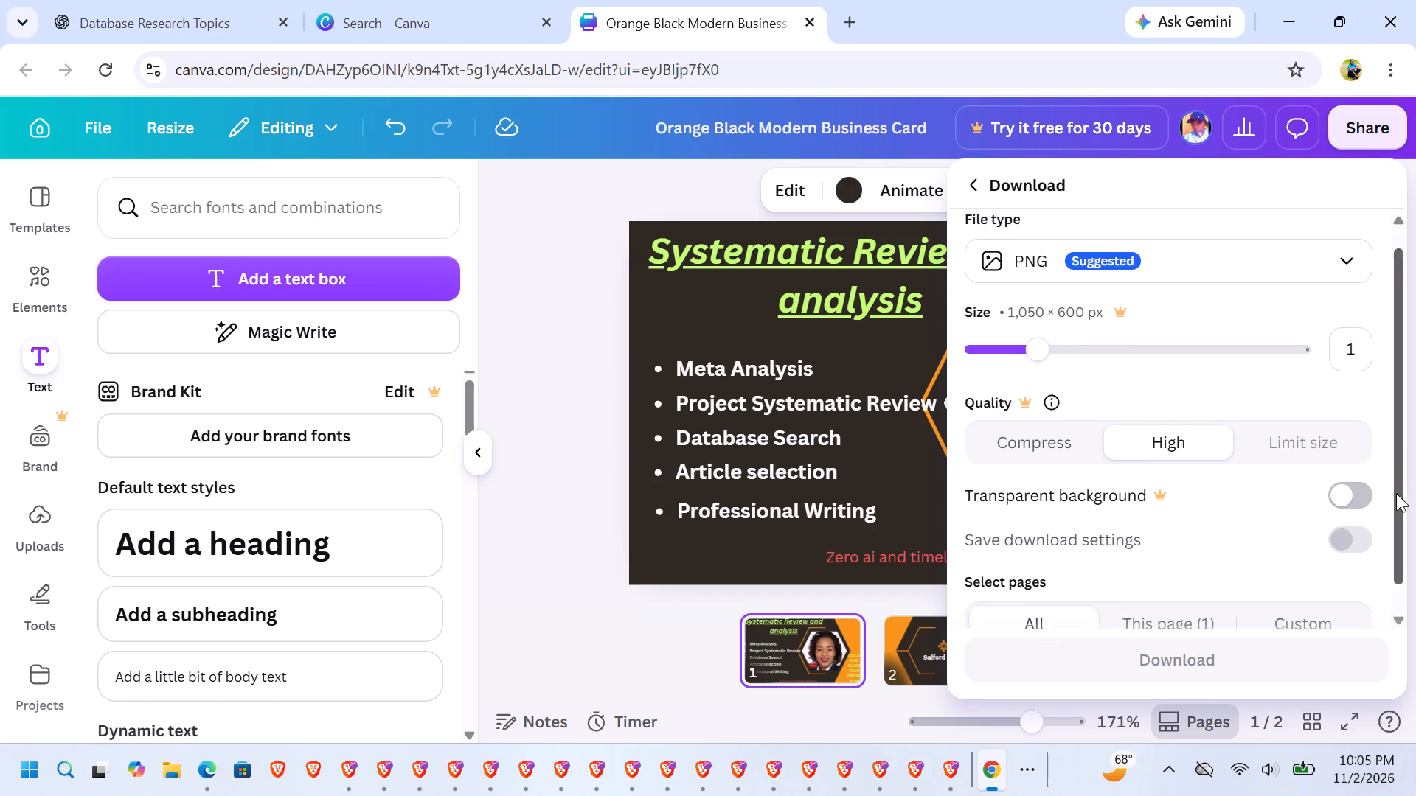
drag(1396, 493, 1401, 554)
click(1152, 604)
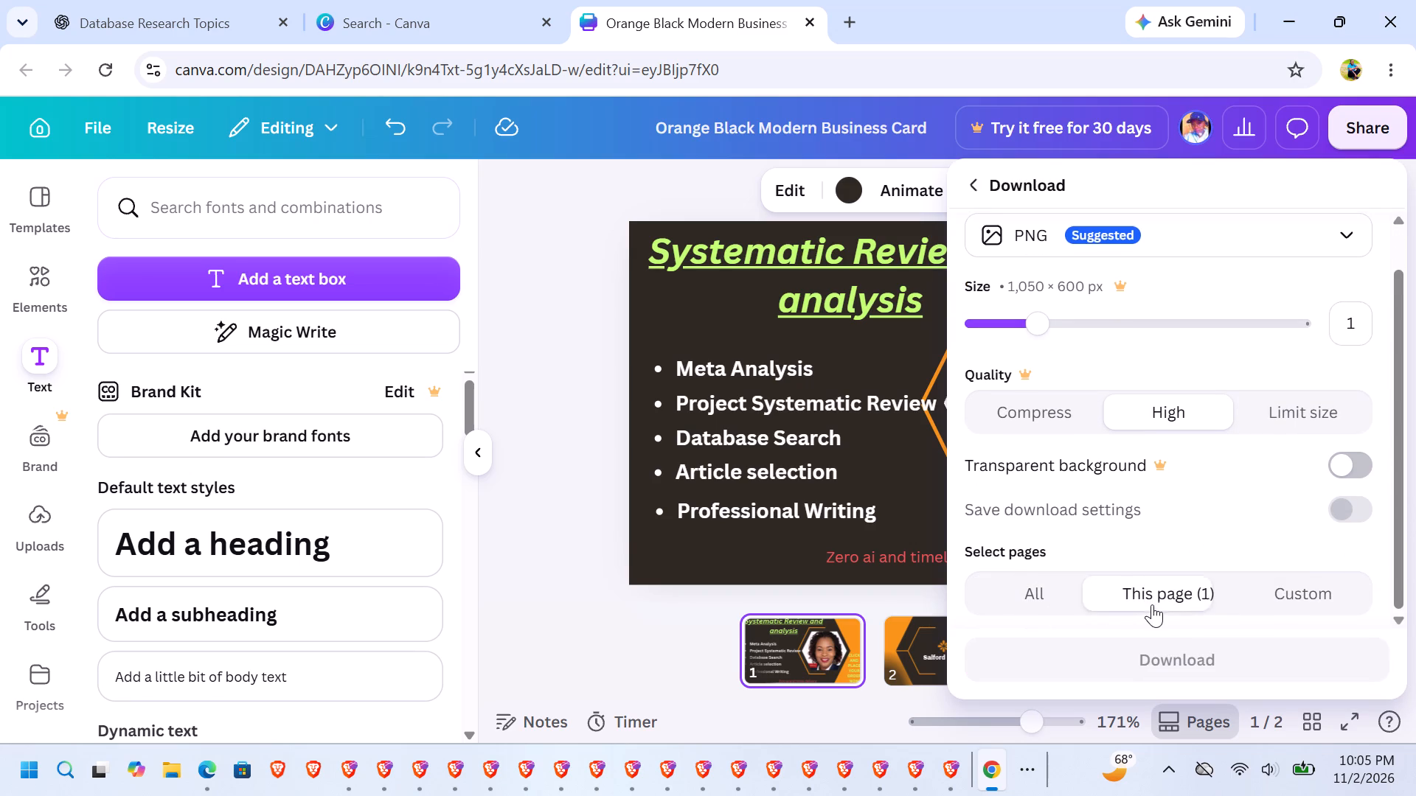
click(1195, 655)
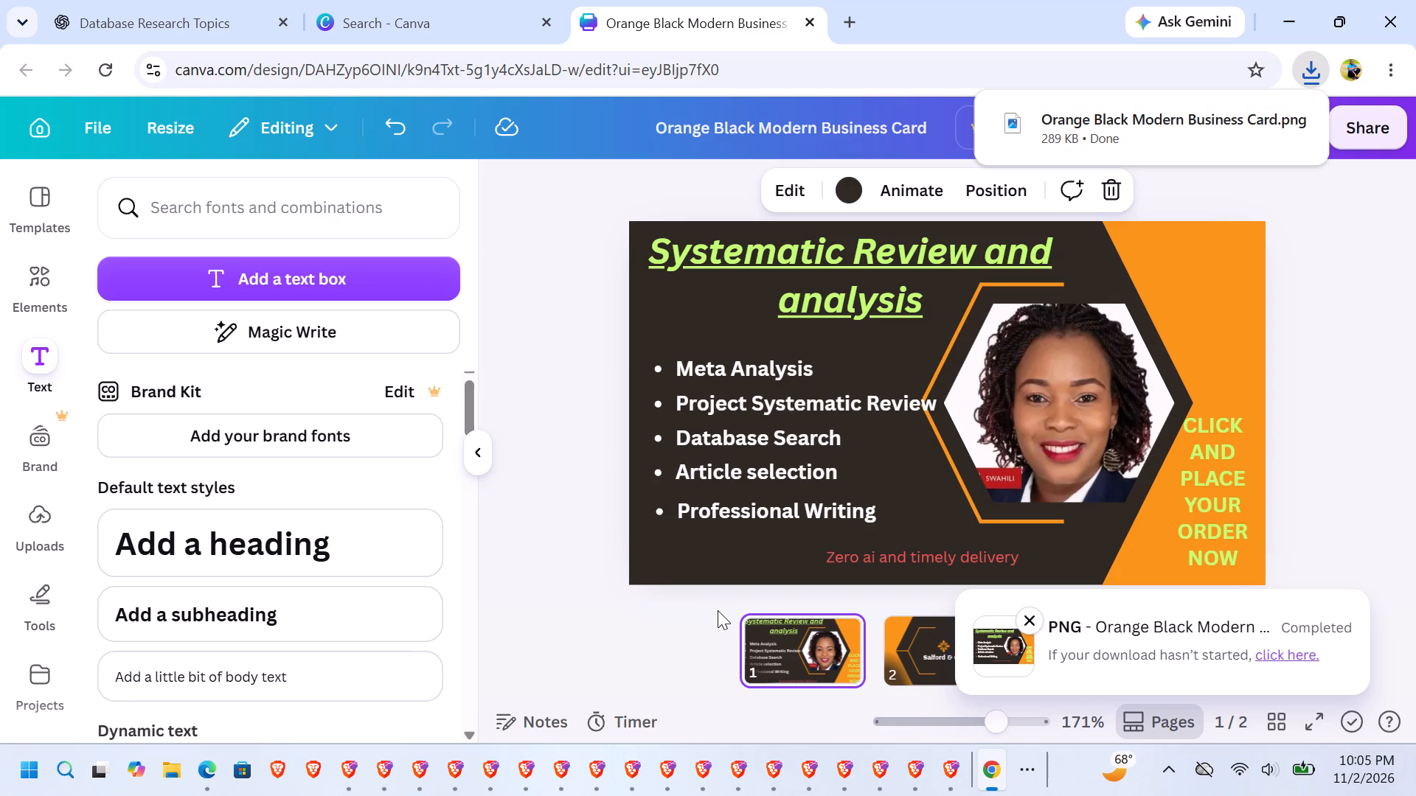
Switch to Fiverr in Brave and open the draft gig on meta analysis and systematic review for editing.
click(362, 767)
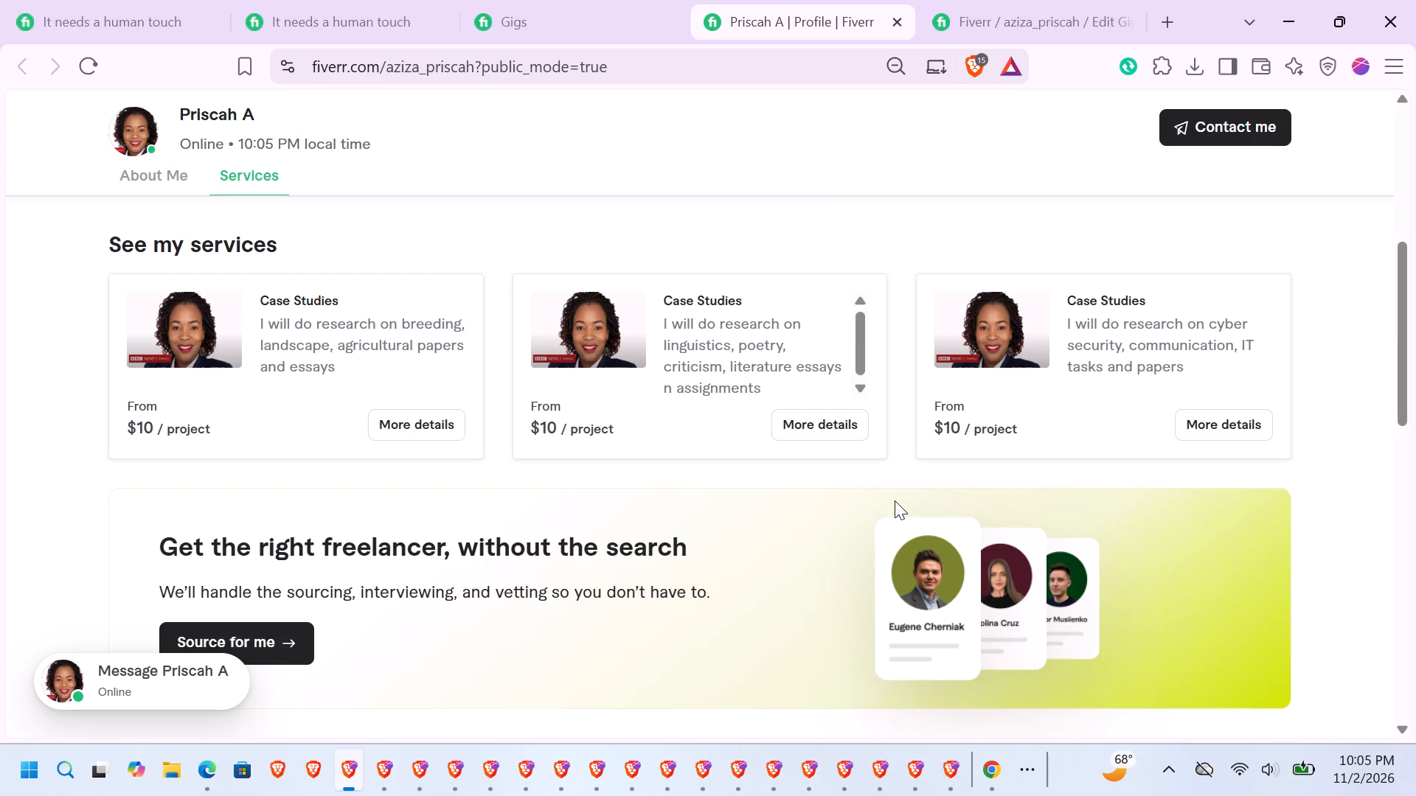
drag(1399, 372, 1396, 355)
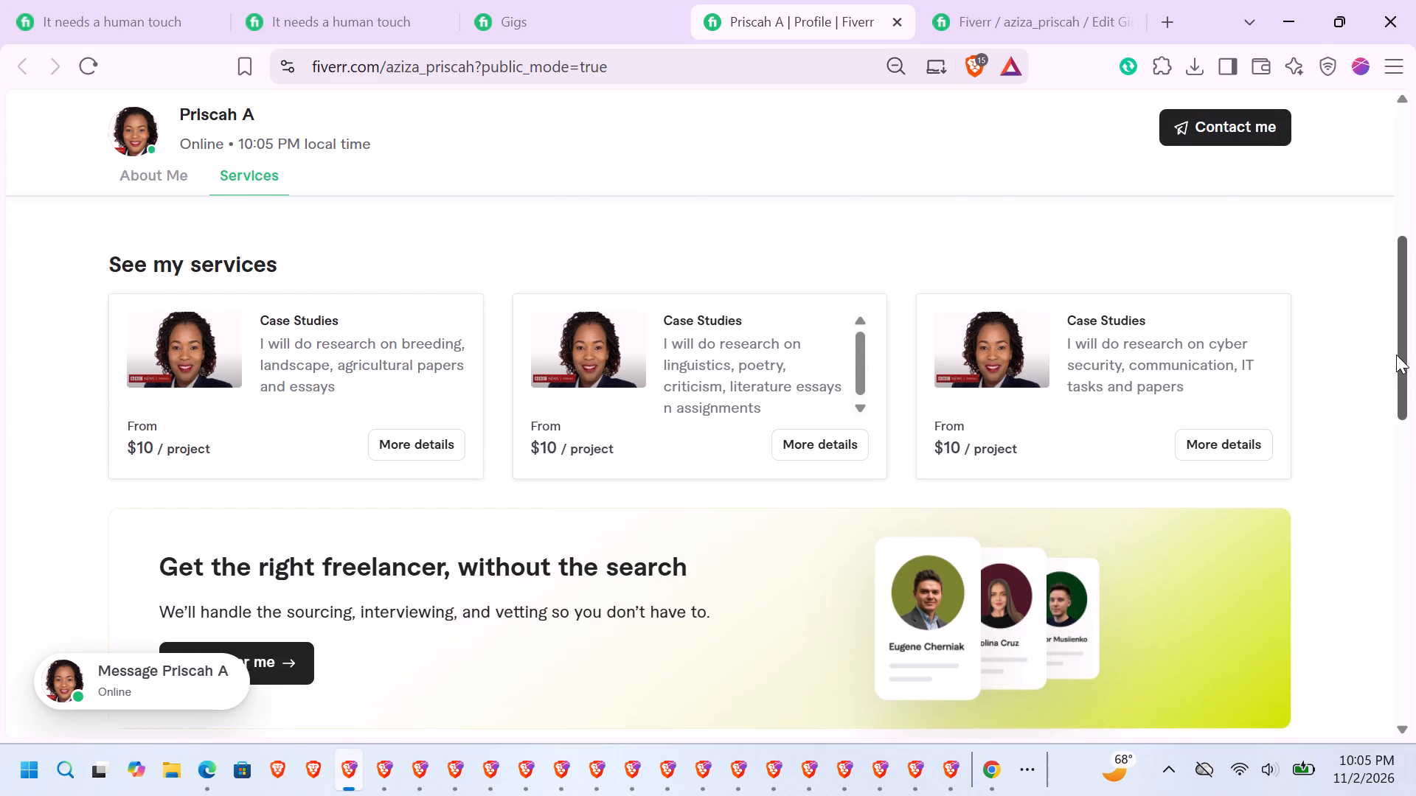
drag(1396, 355, 1316, 41)
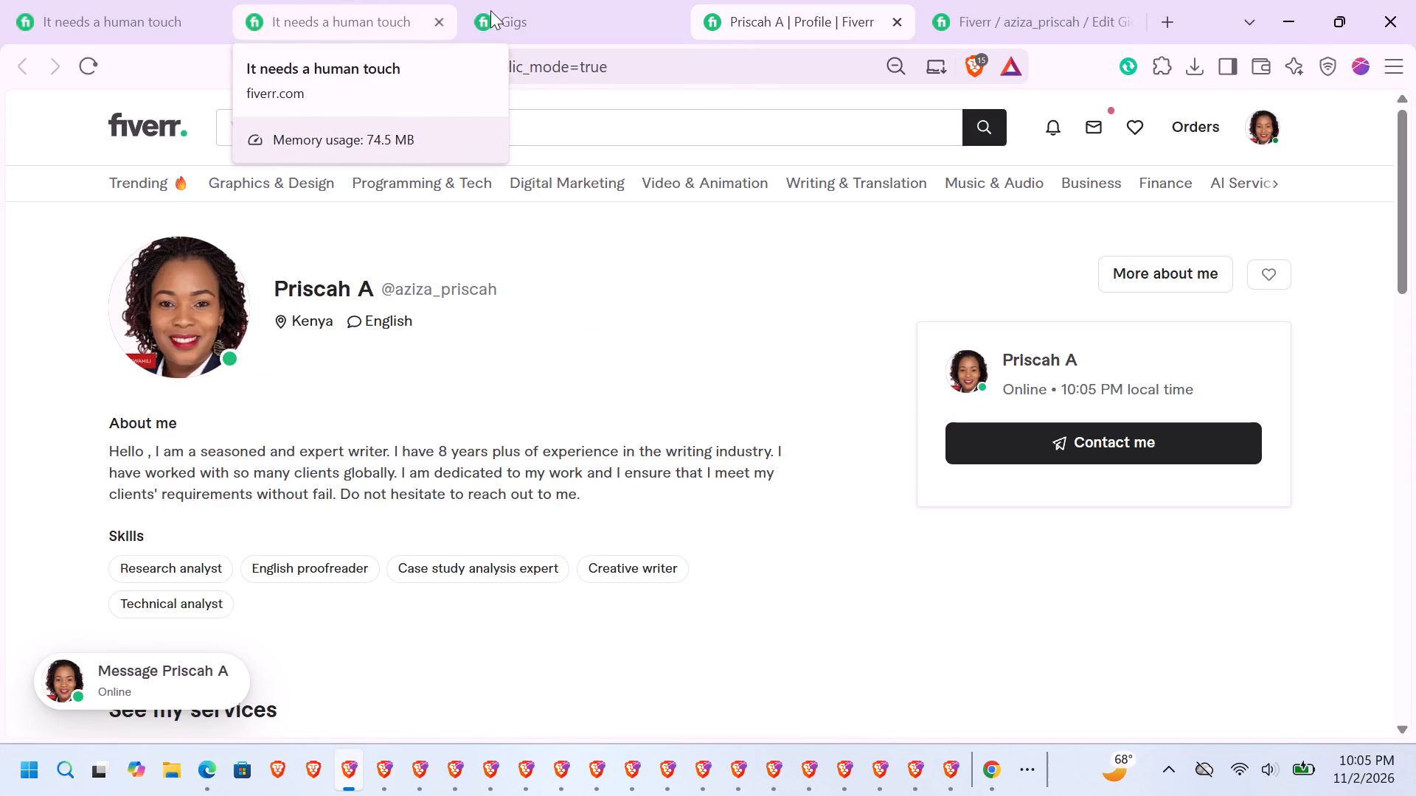
click(532, 15)
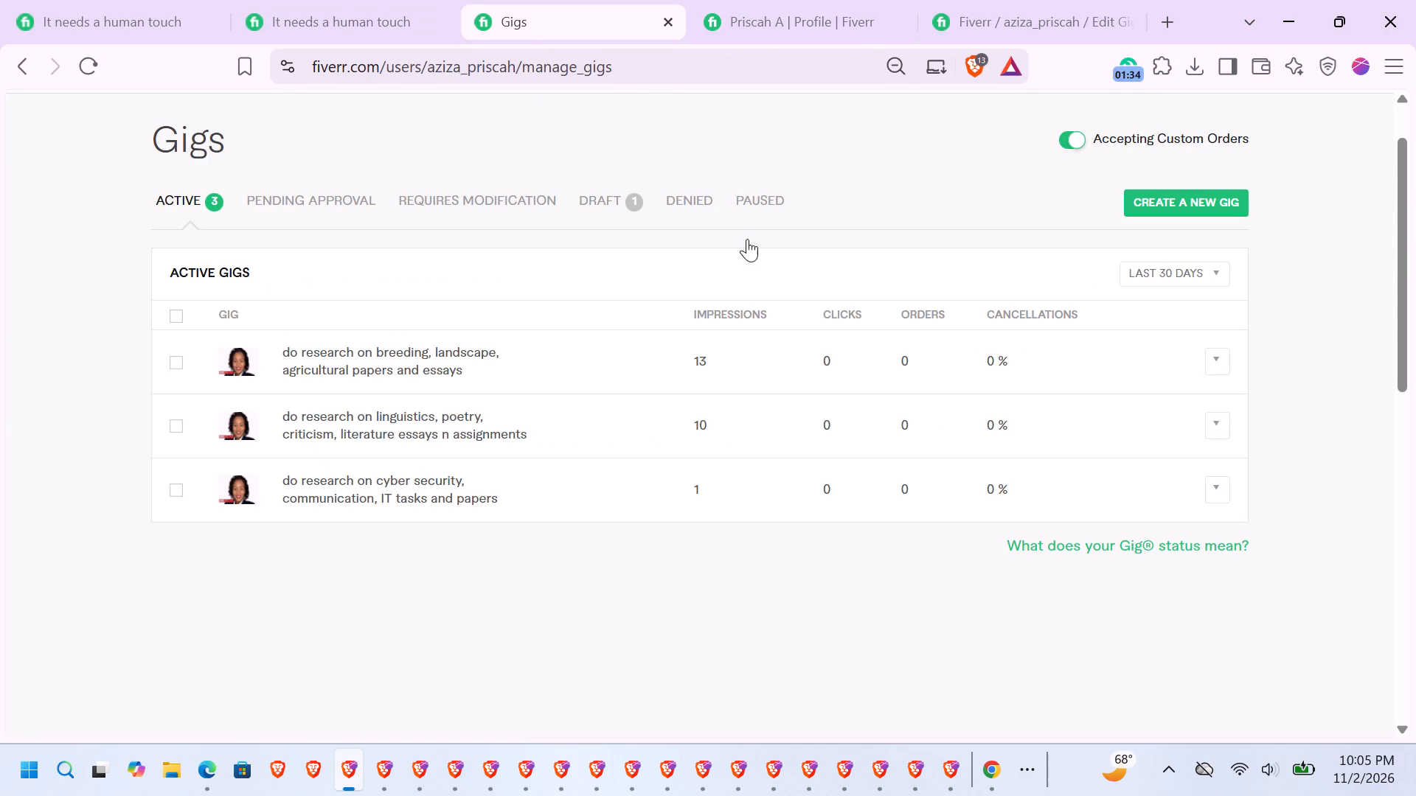
click(613, 200)
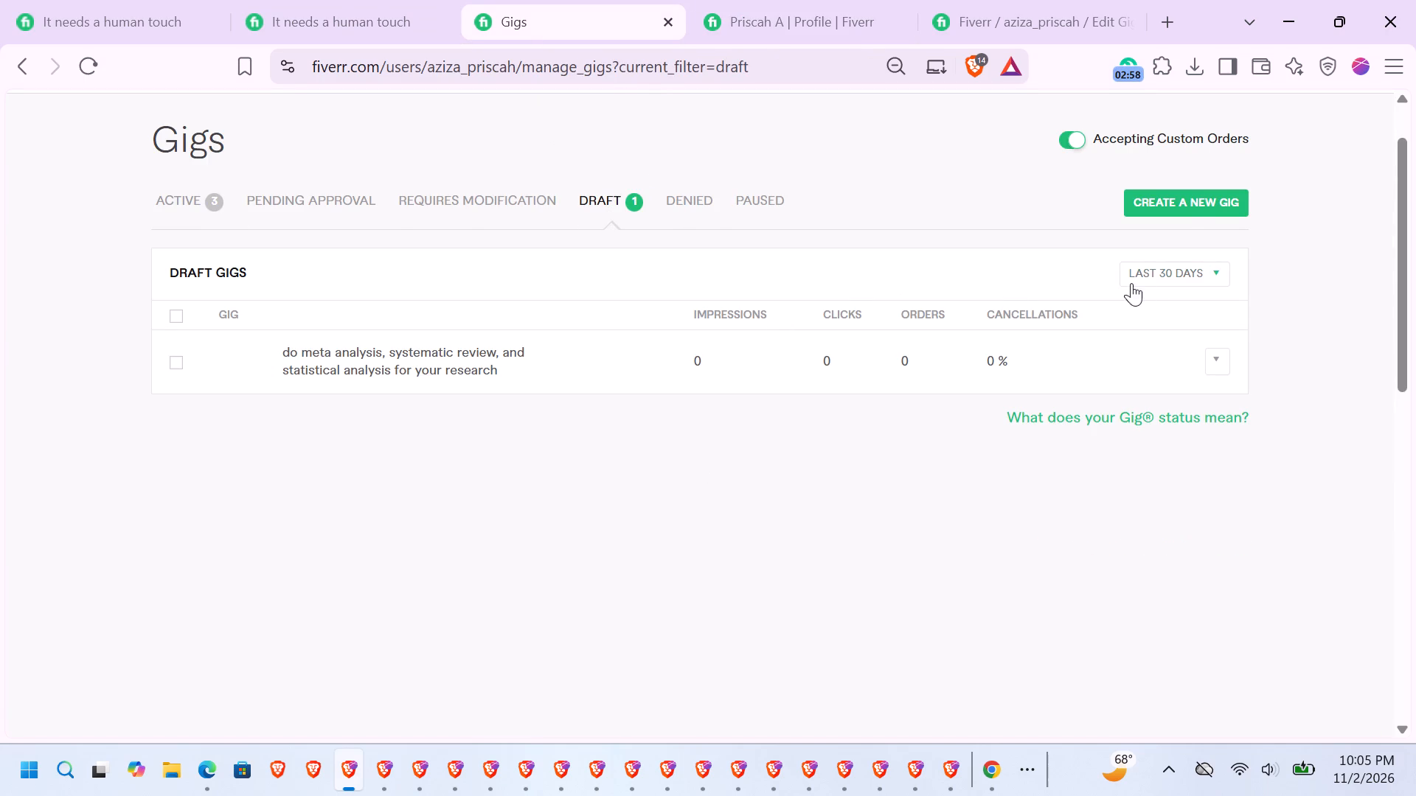
click(1215, 356)
click(1198, 371)
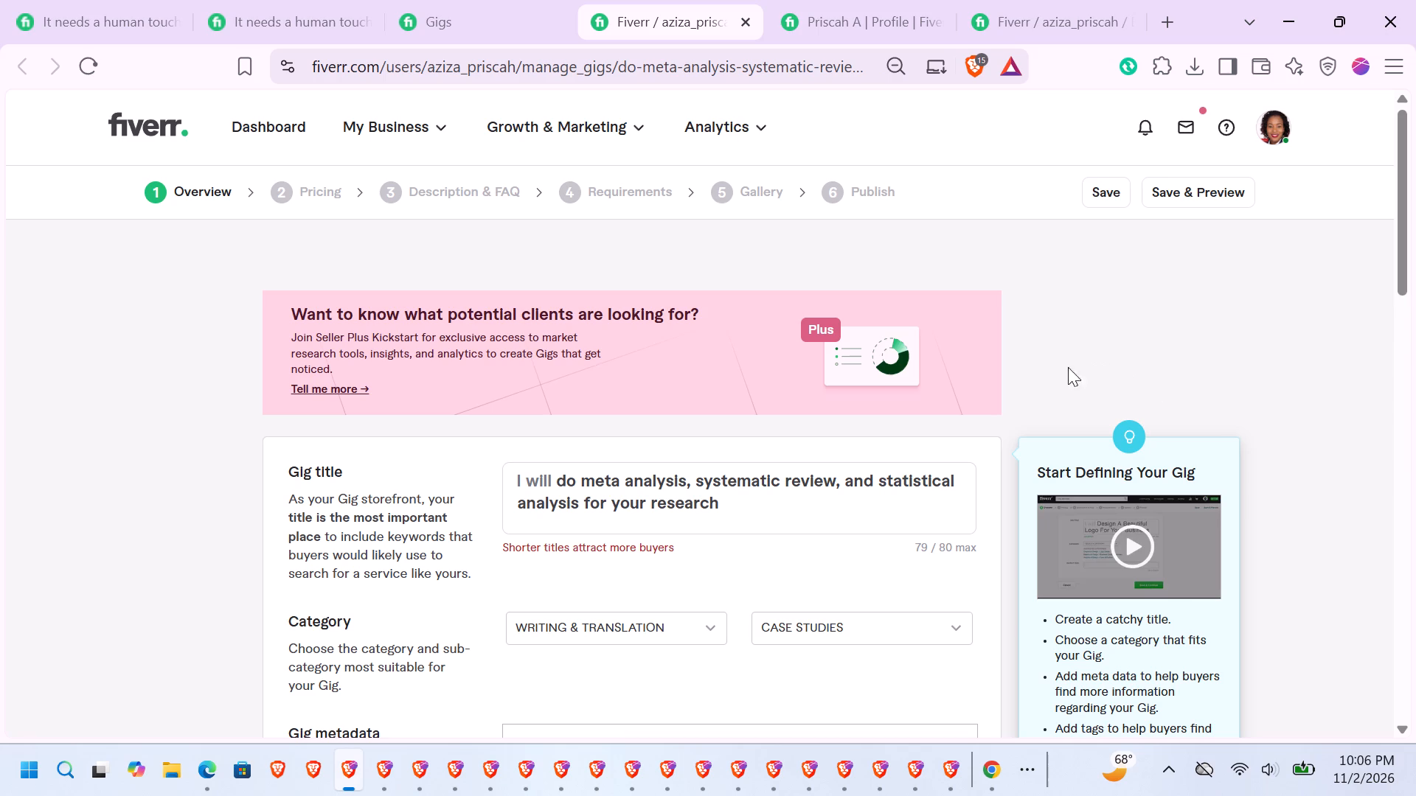
Save the draft gig's Overview and Pricing stages to advance to Description & FAQ.
click(636, 186)
click(1115, 198)
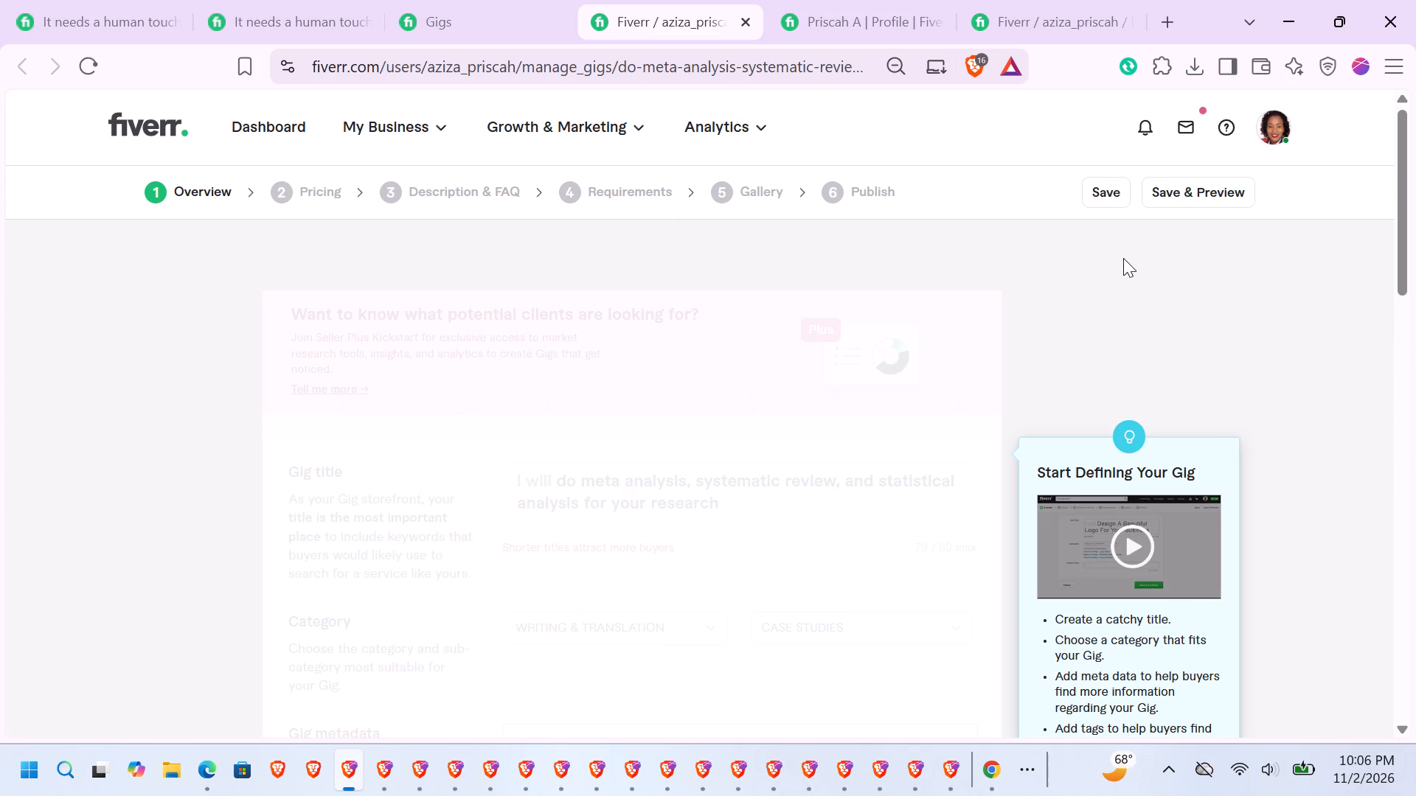
click(1118, 200)
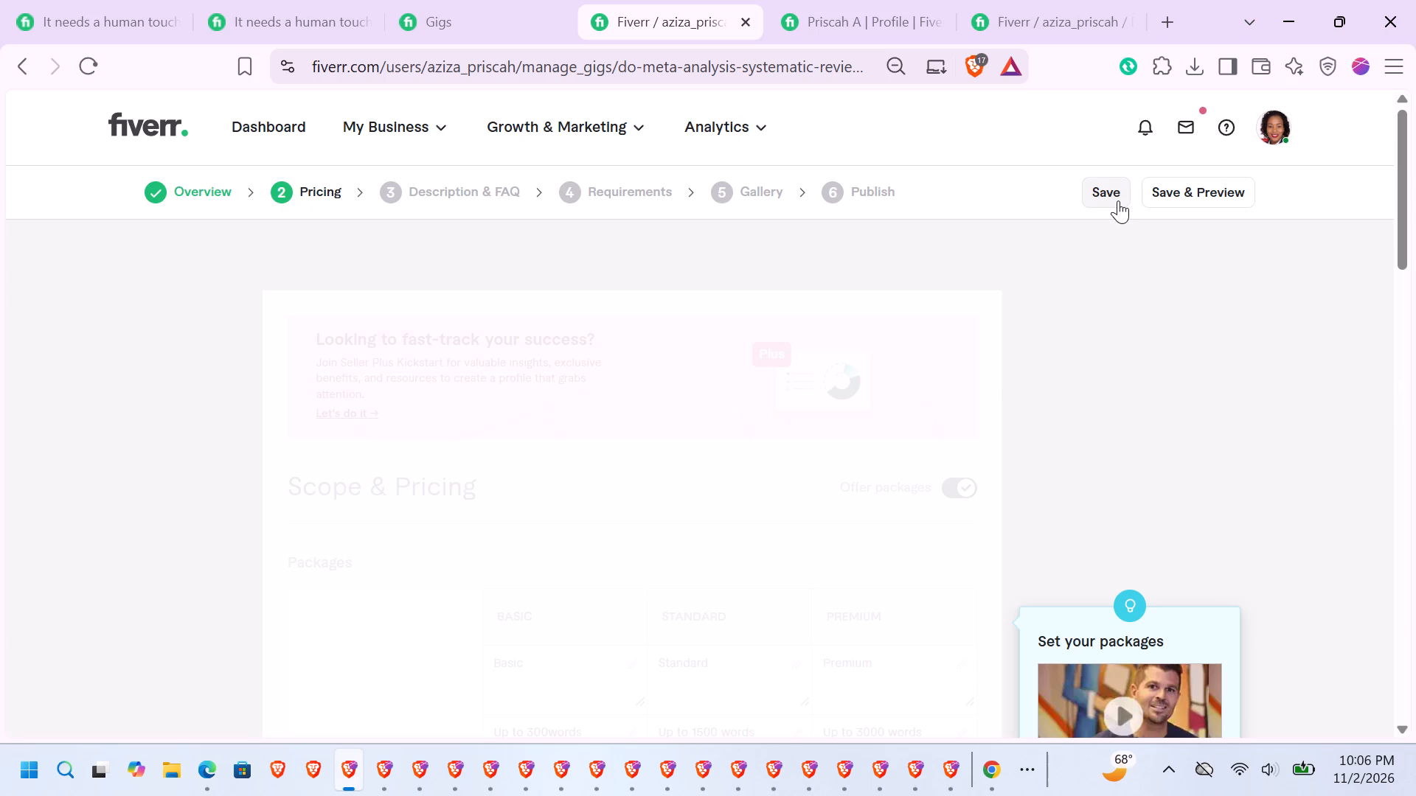
click(1118, 200)
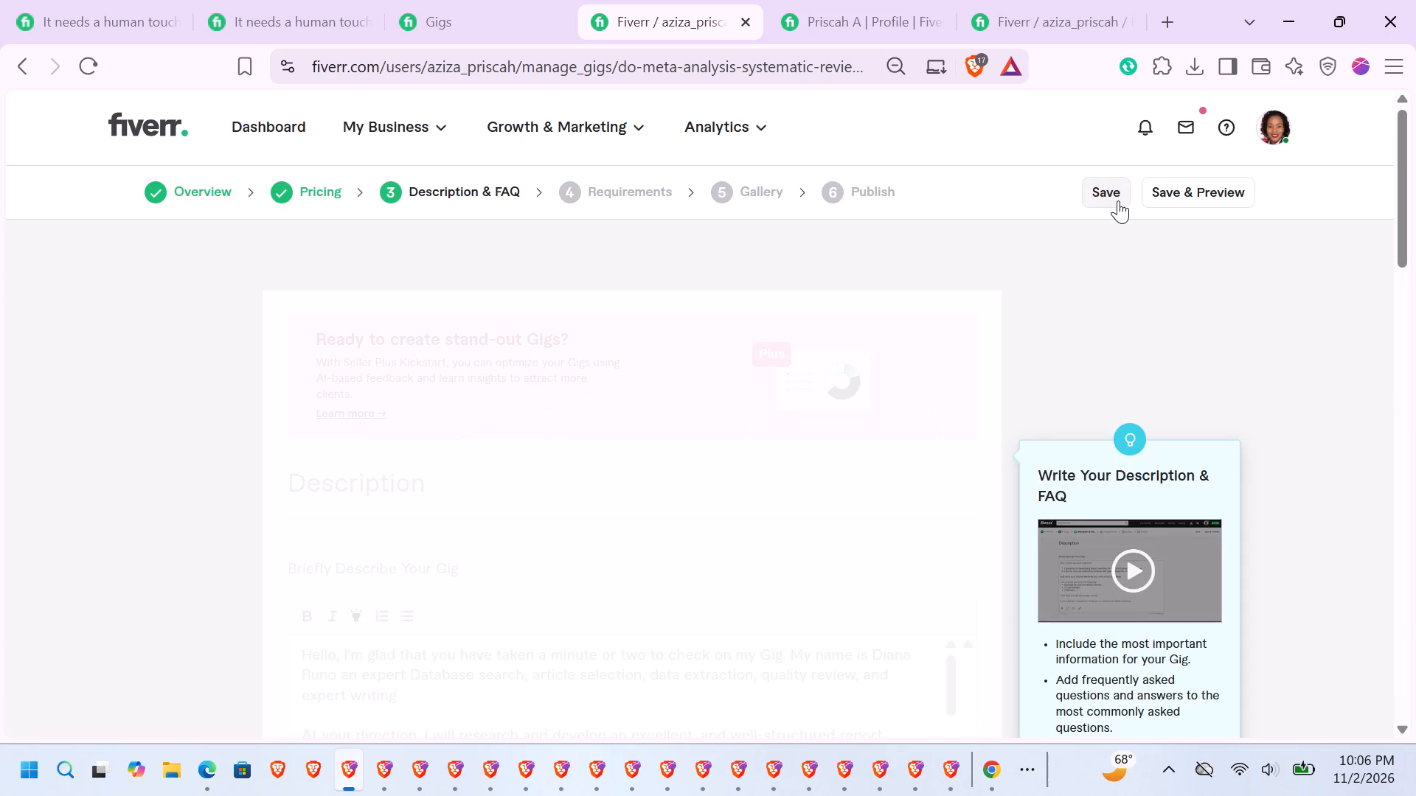
Save the draft gig's Description & FAQ and Requirements stages to advance to Gallery.
click(1118, 200)
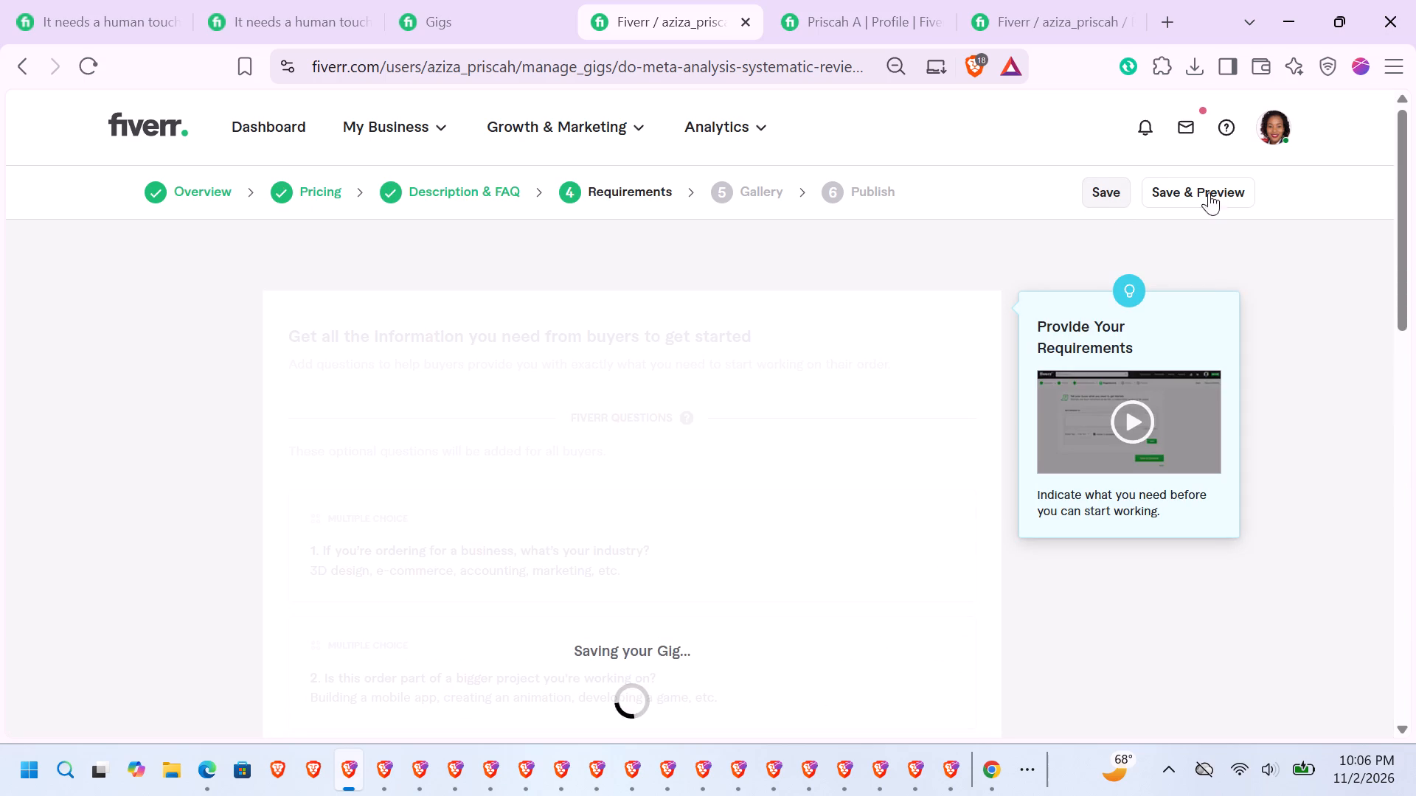
Upload the "Orange Black Modern Business Card" image from Downloads as the gig gallery's first image.
drag(1403, 176, 1411, 447)
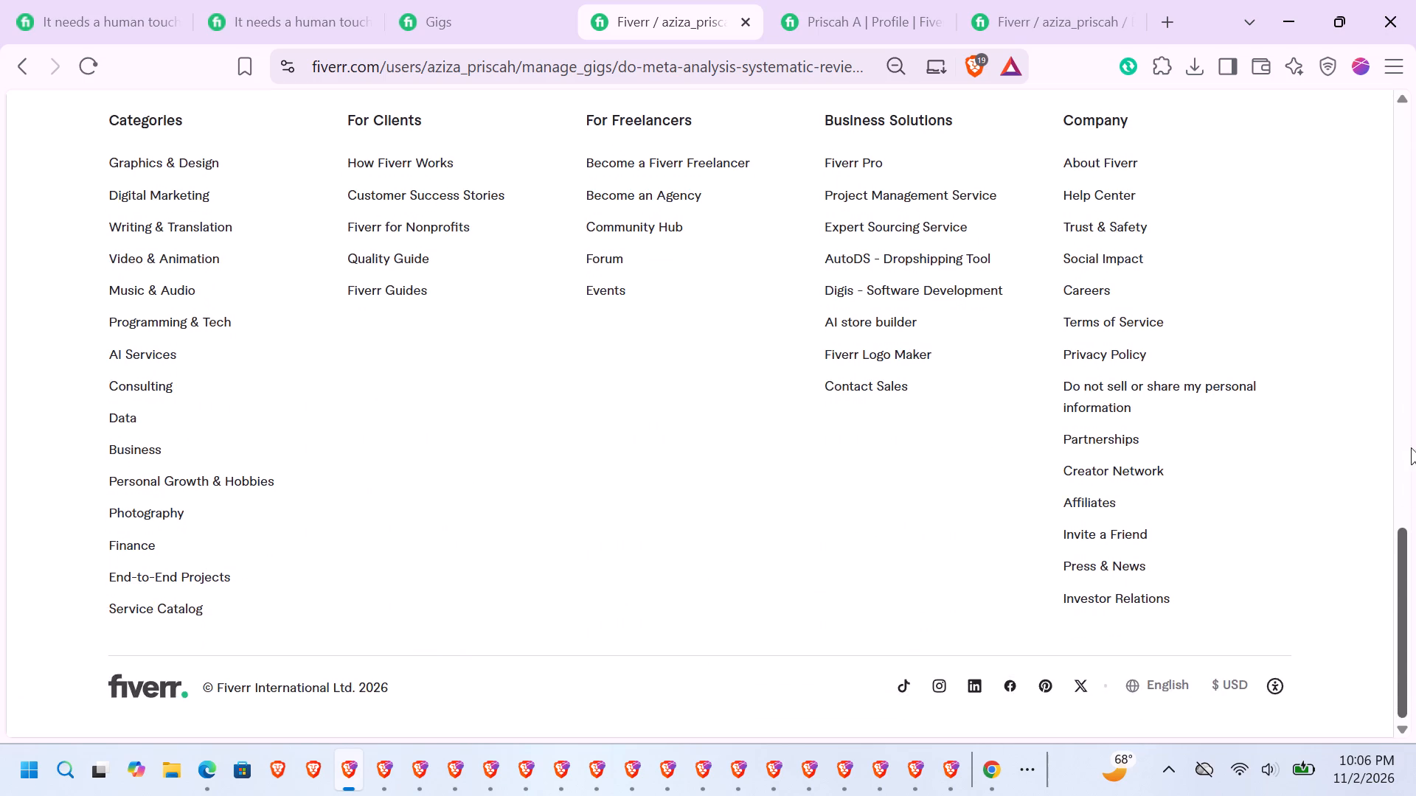
drag(1411, 447, 1407, 206)
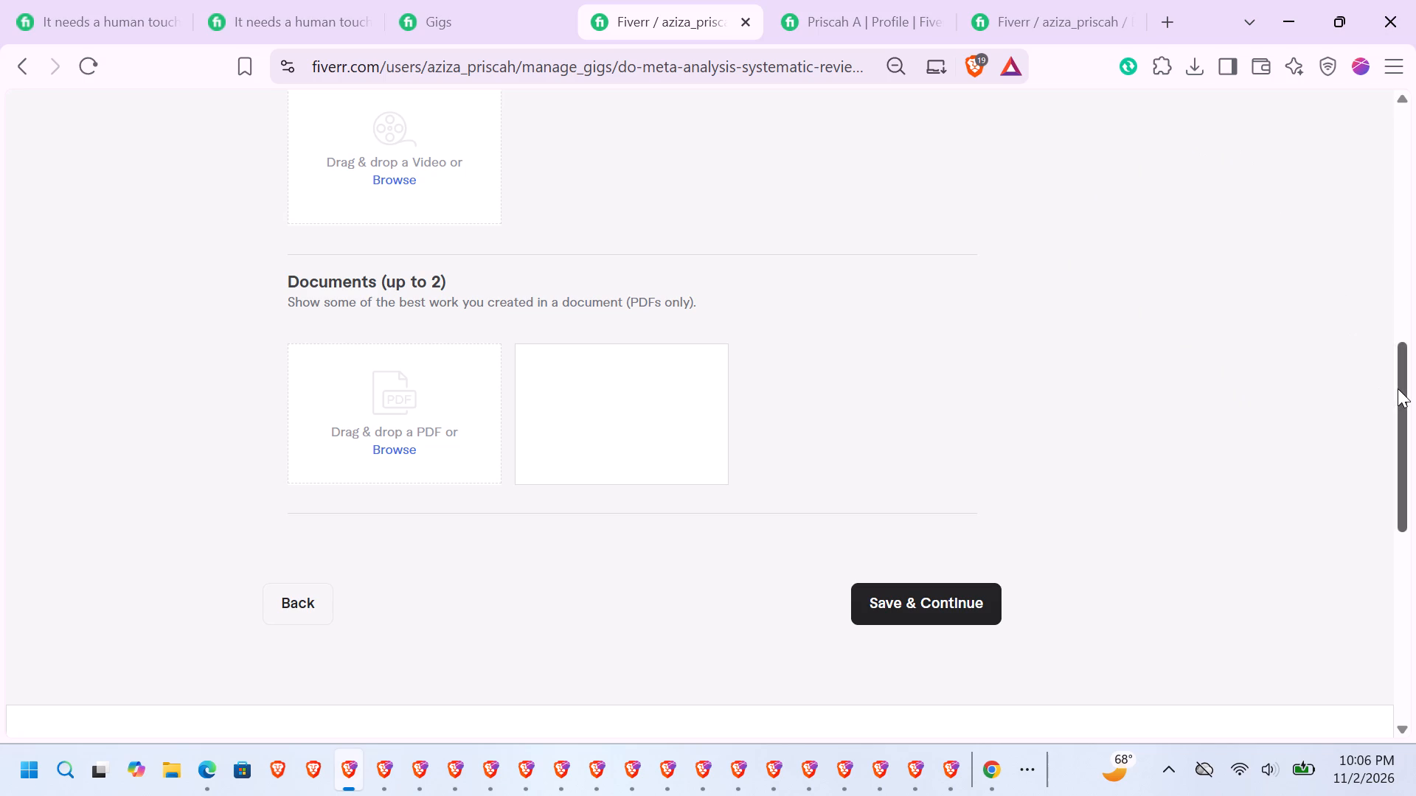
drag(1398, 388, 1393, 147)
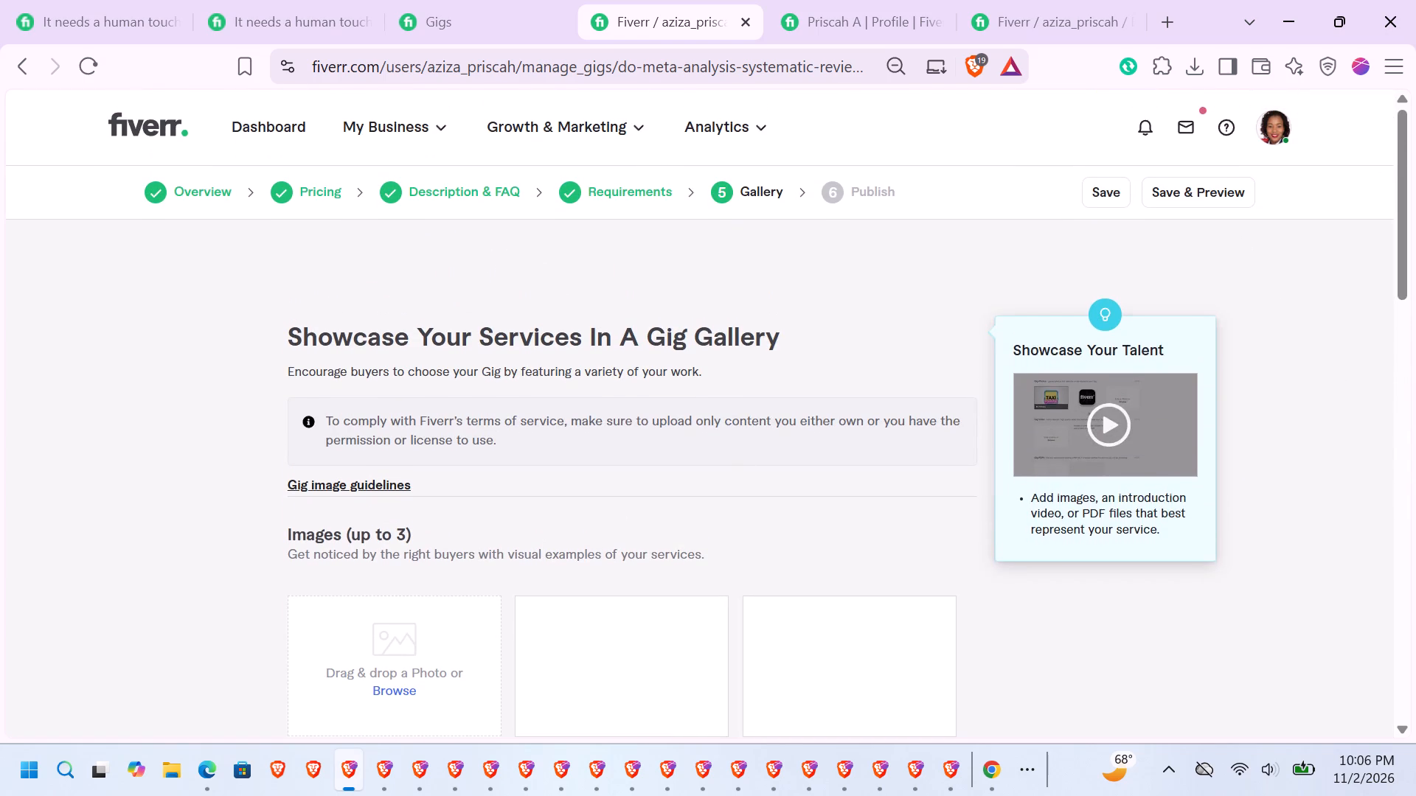
click(382, 689)
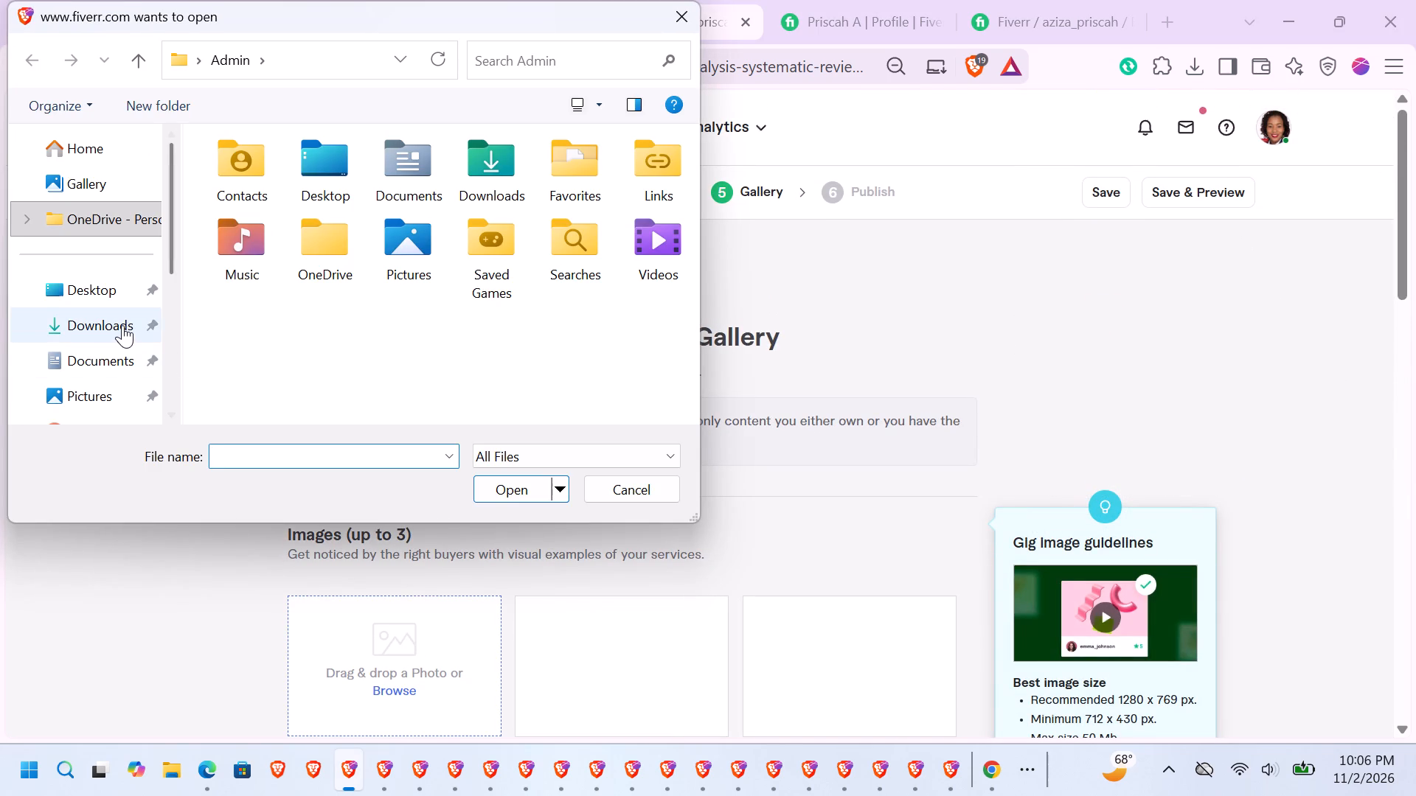
click(122, 325)
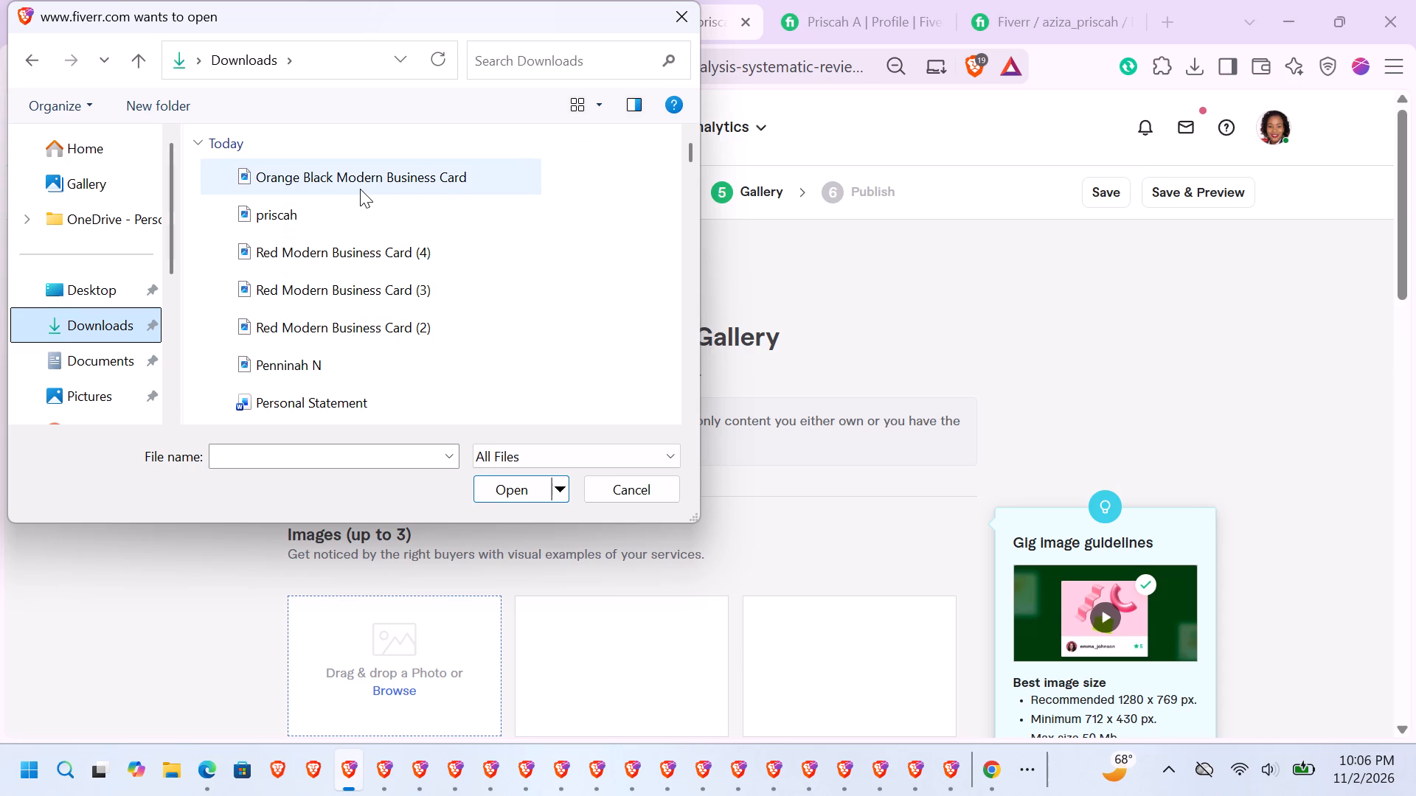
click(360, 189)
click(485, 483)
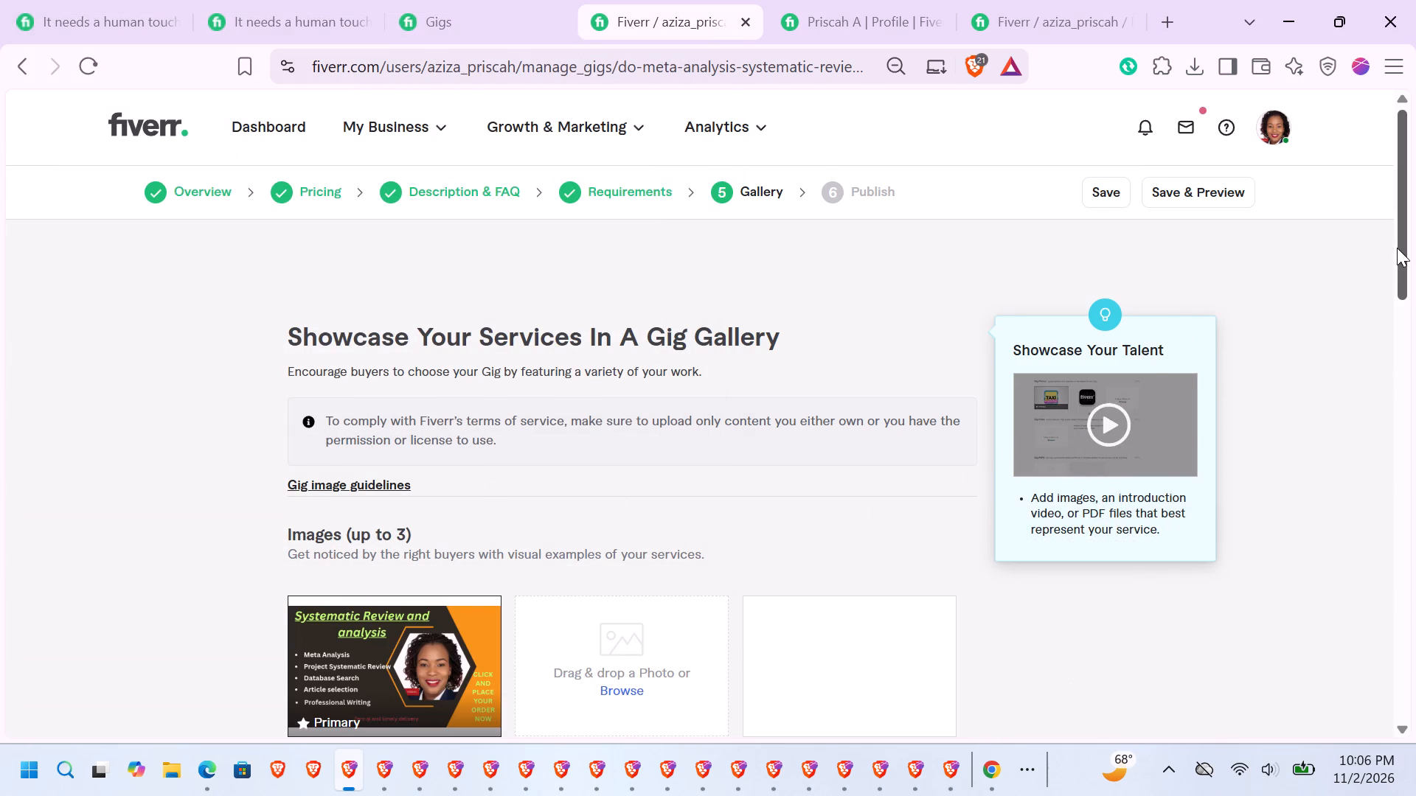
Save the gig's Gallery stage and continue to Publish.
drag(1397, 248, 1408, 549)
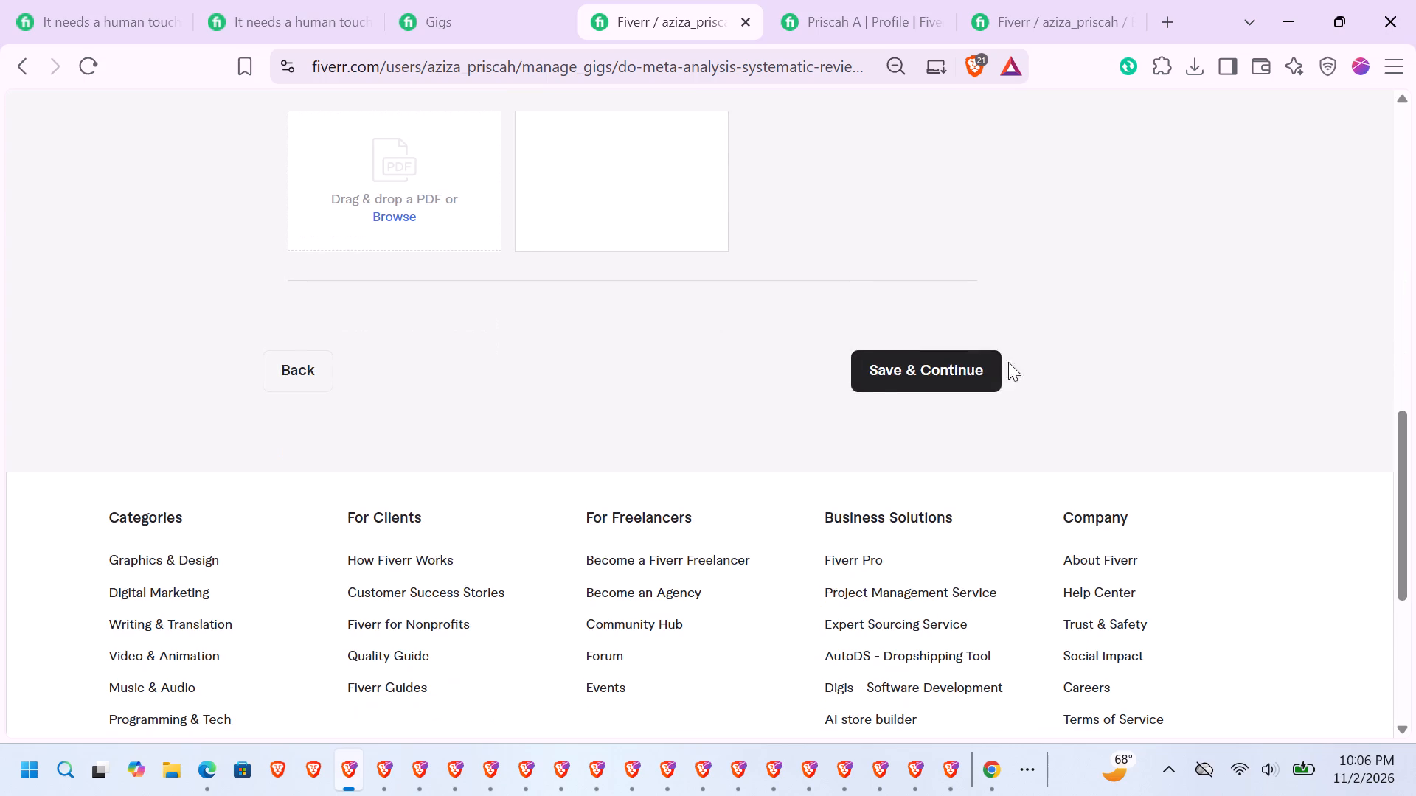
click(964, 362)
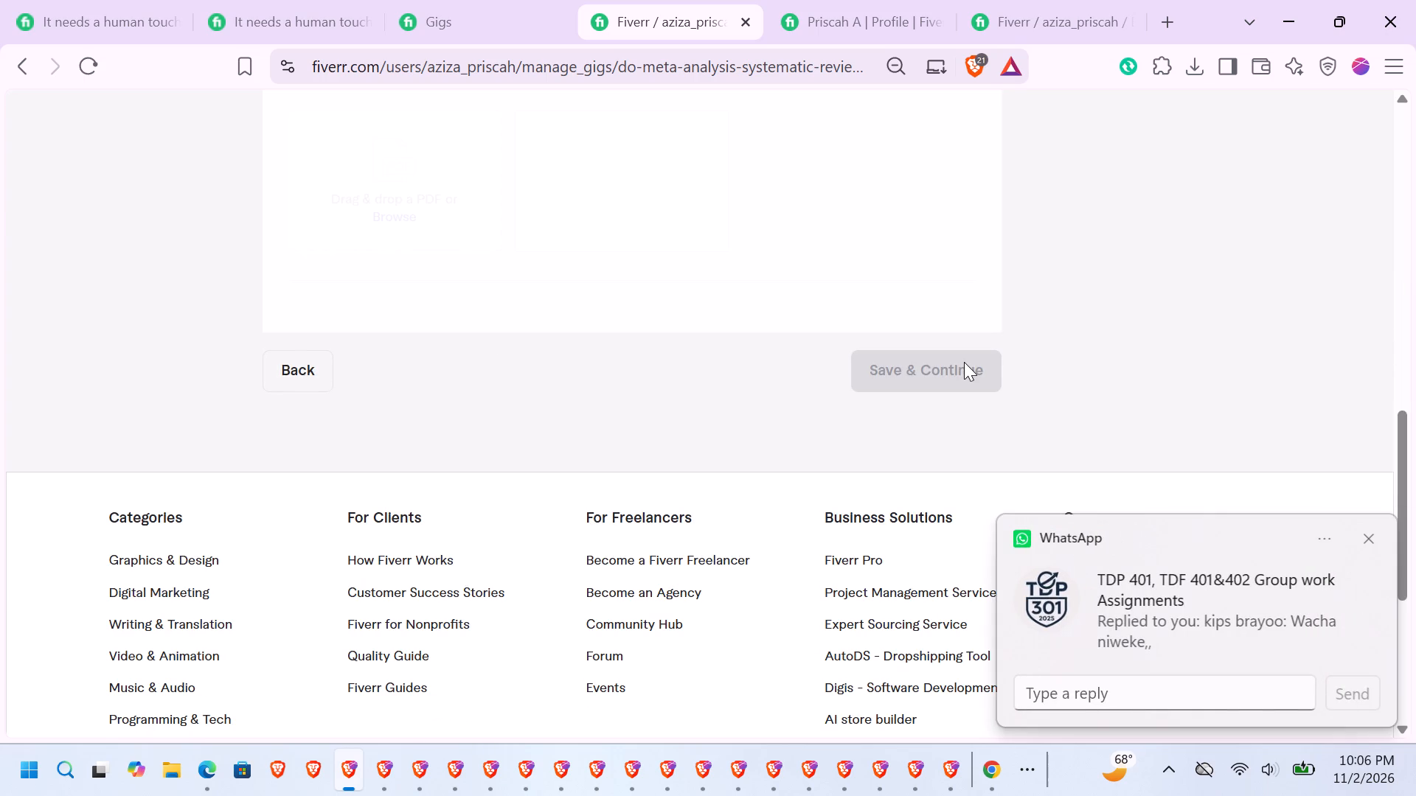